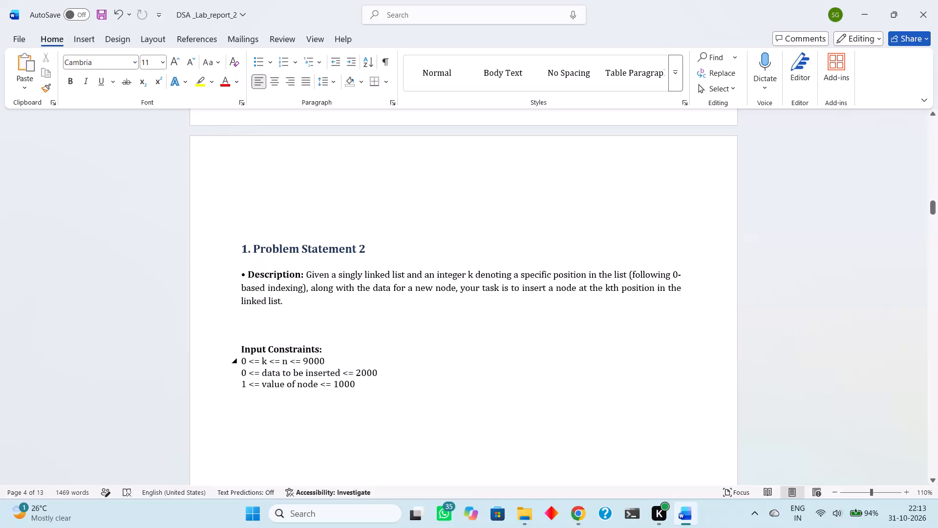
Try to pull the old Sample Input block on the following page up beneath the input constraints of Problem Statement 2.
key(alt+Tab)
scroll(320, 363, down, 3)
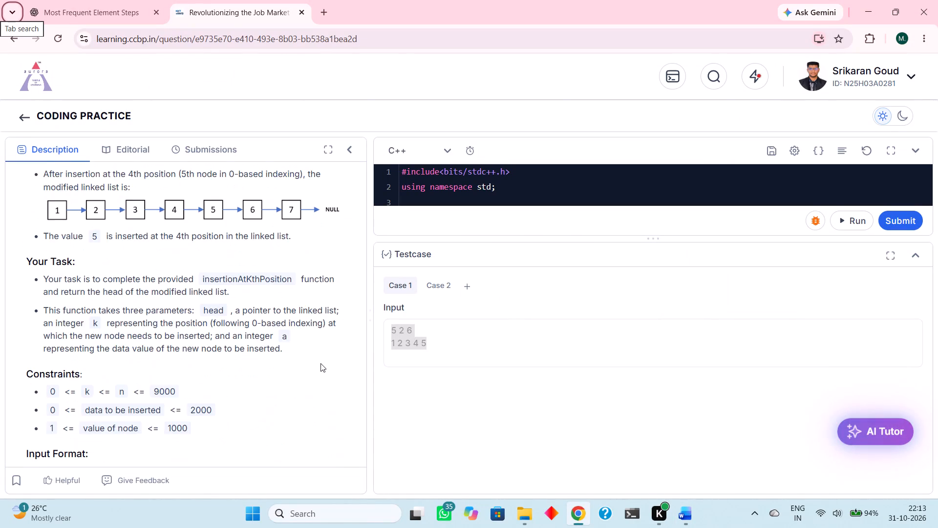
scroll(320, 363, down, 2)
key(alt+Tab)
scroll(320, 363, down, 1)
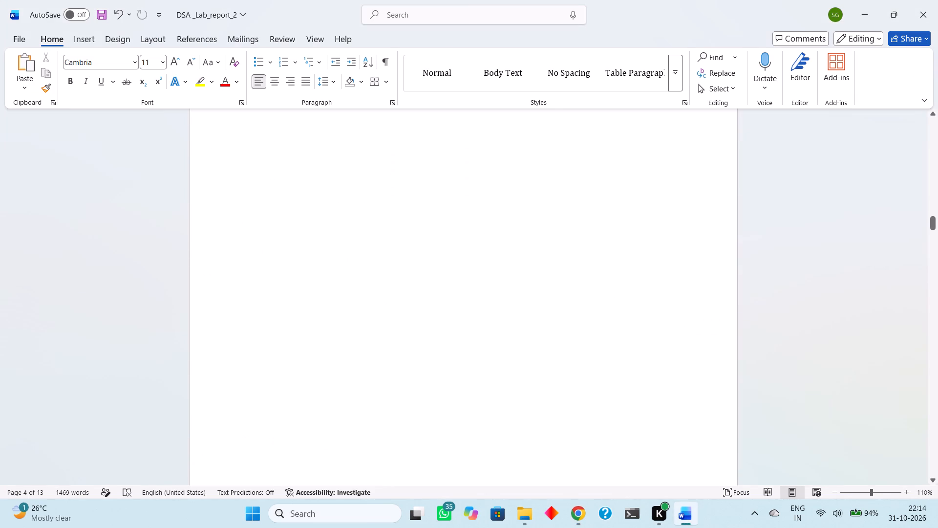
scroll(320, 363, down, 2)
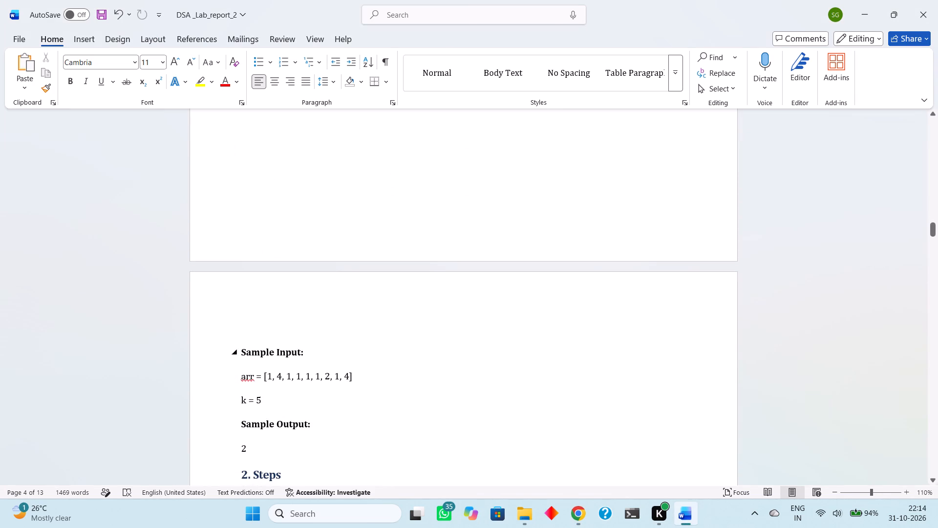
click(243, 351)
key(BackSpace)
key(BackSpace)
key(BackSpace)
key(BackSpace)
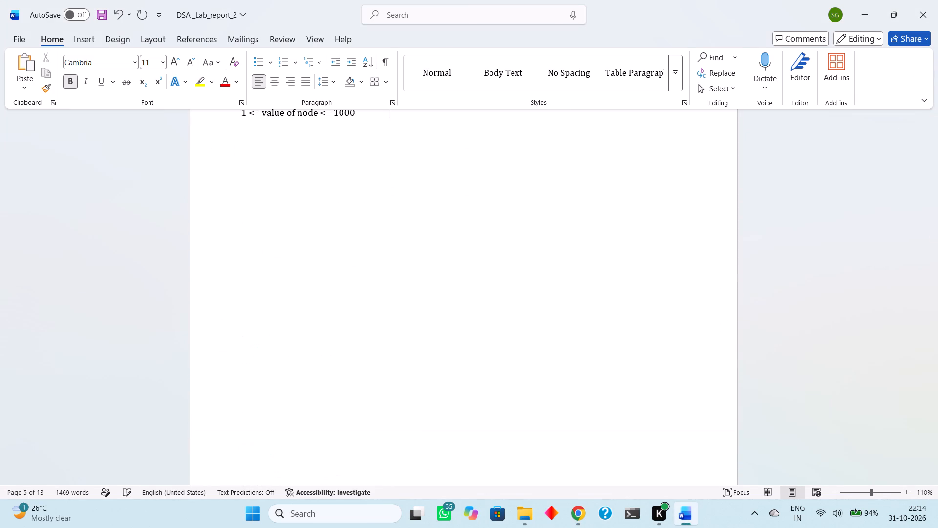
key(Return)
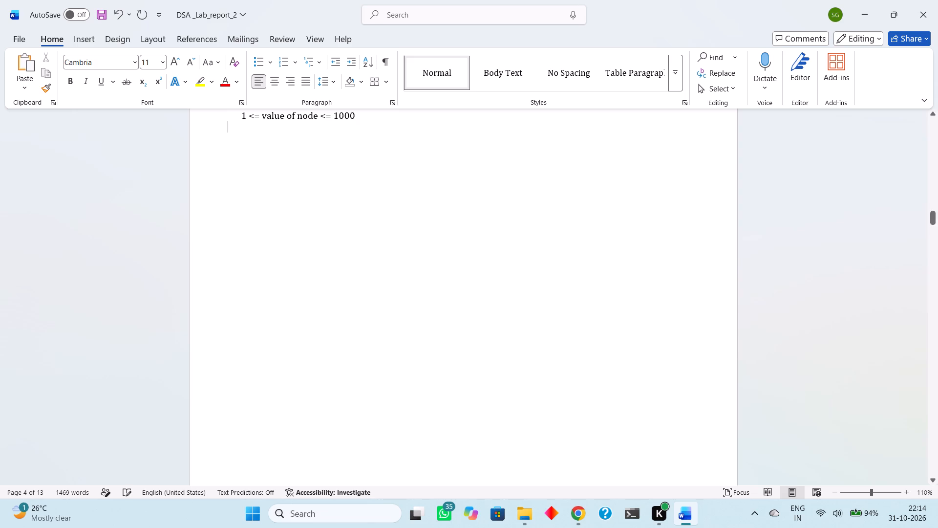
Copy the headings "Sample Input:" and "Sample Output:" from the following page and paste them, spaced apart, below the input constraints of Problem Statement 2.
scroll(265, 401, down, 3)
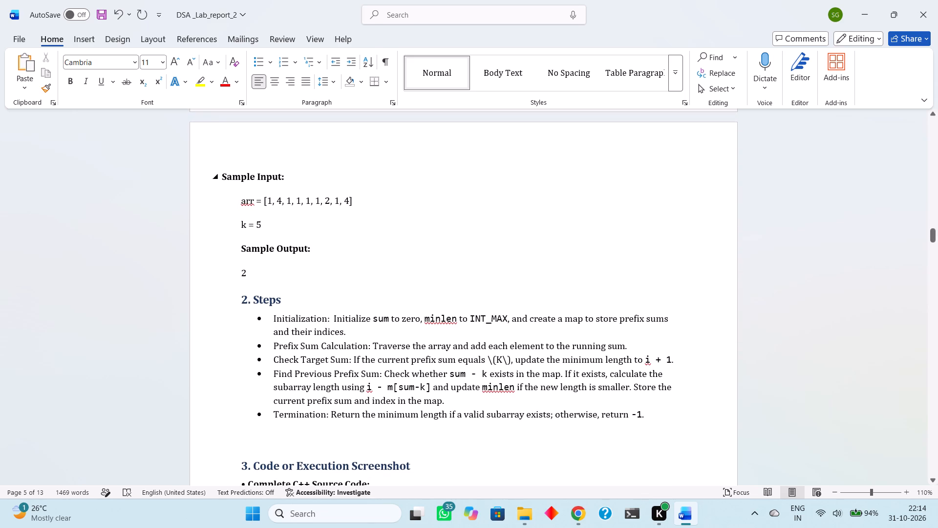
drag(286, 176, 222, 173)
key(ctrl+c)
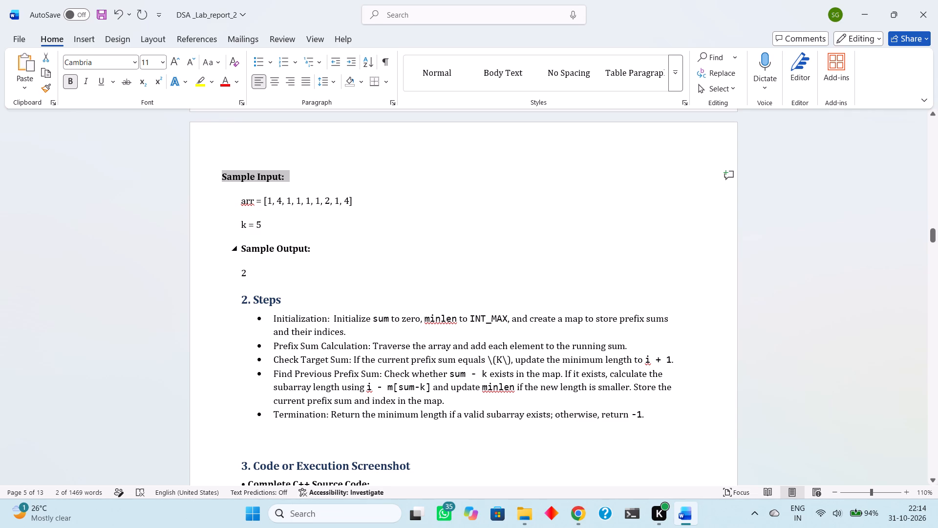
drag(314, 249, 239, 246)
key(ctrl+c)
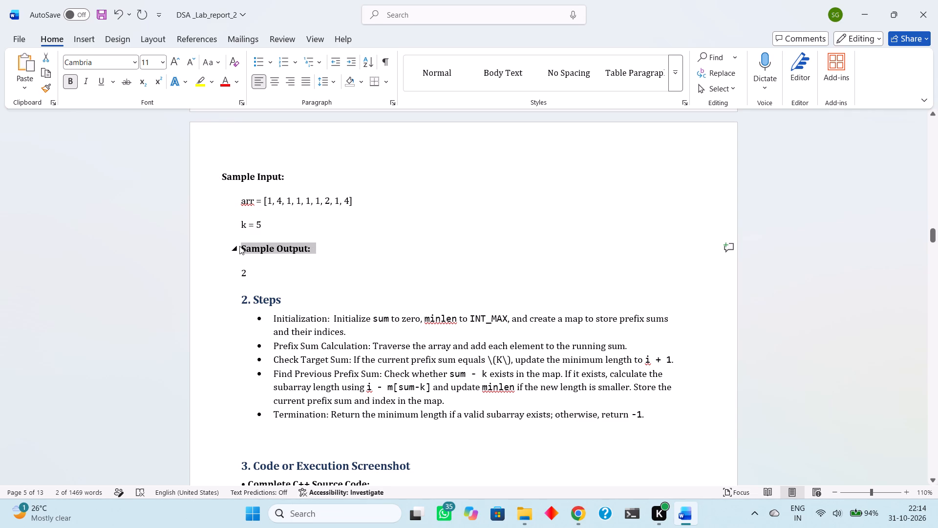
scroll(239, 246, up, 3)
click(356, 270)
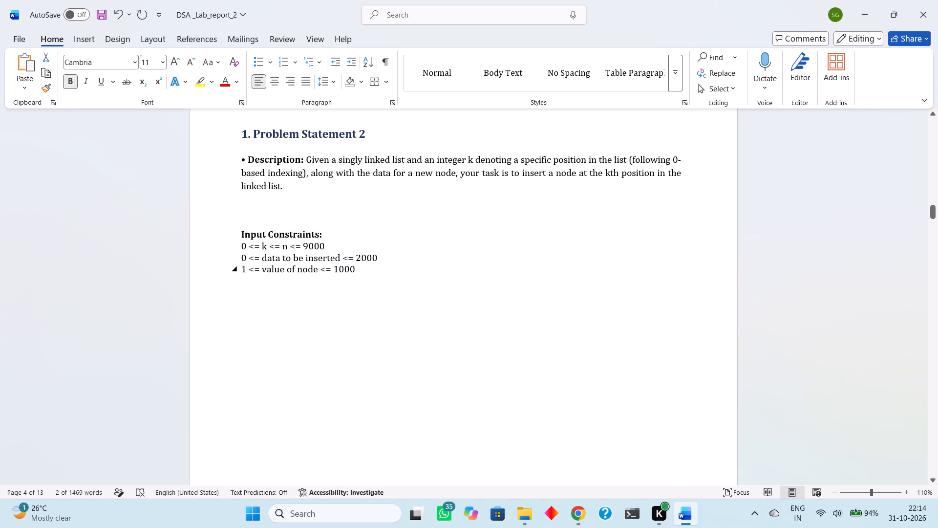
key(Return)
key(Return)
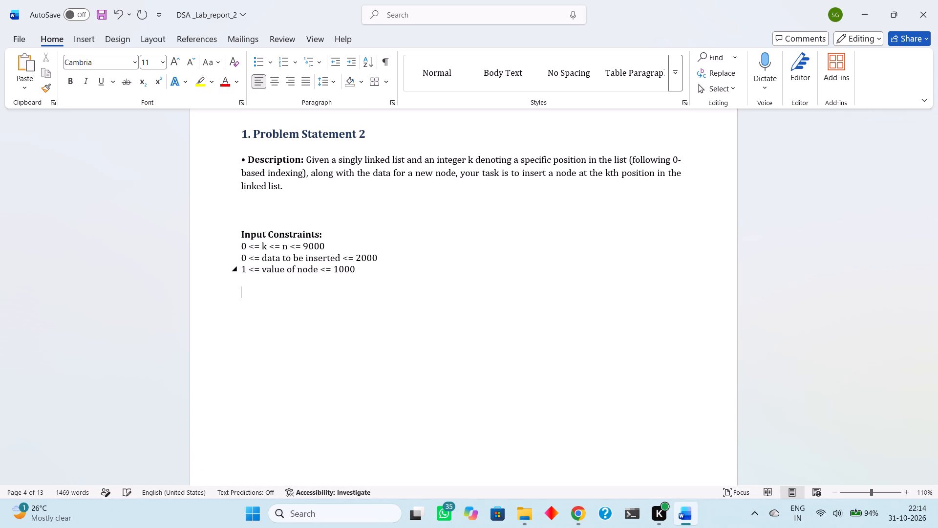
key(super+v)
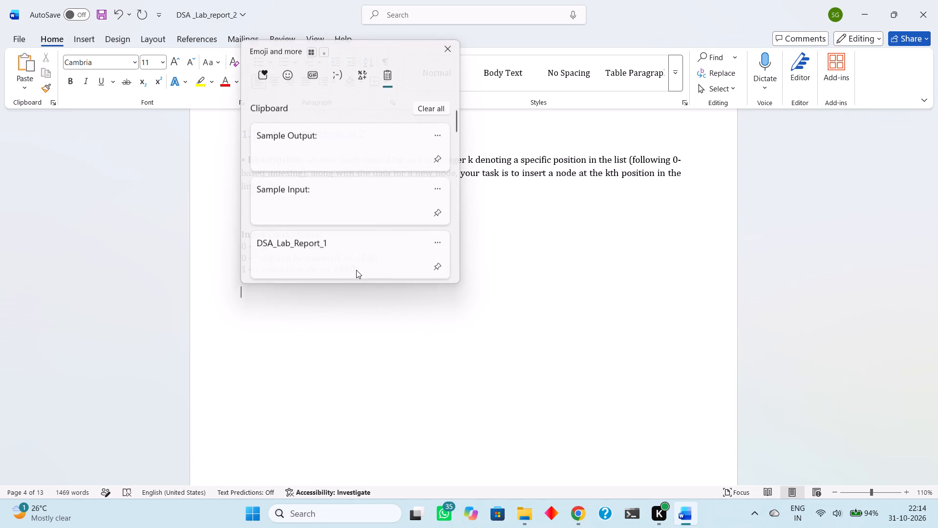
click(357, 196)
key(ctrl+v)
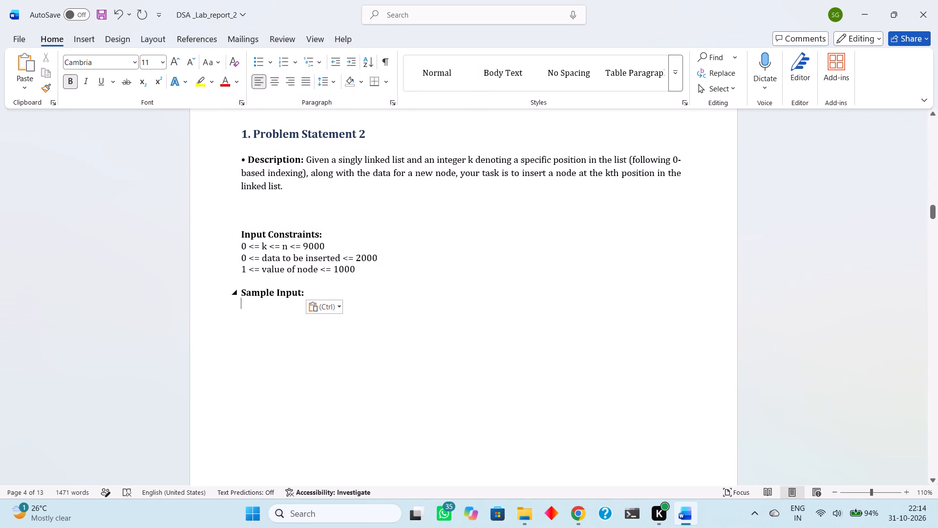
key(Return)
key(super+v)
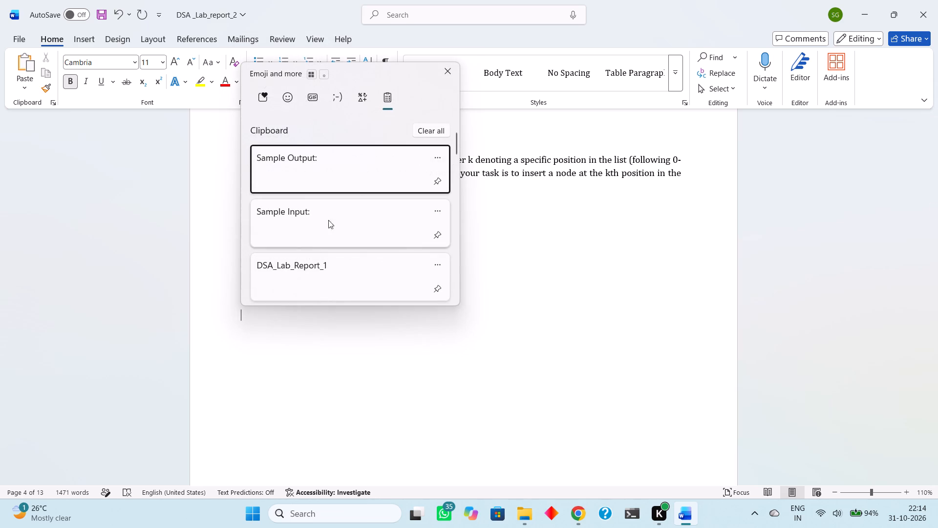
click(360, 175)
key(ctrl+v)
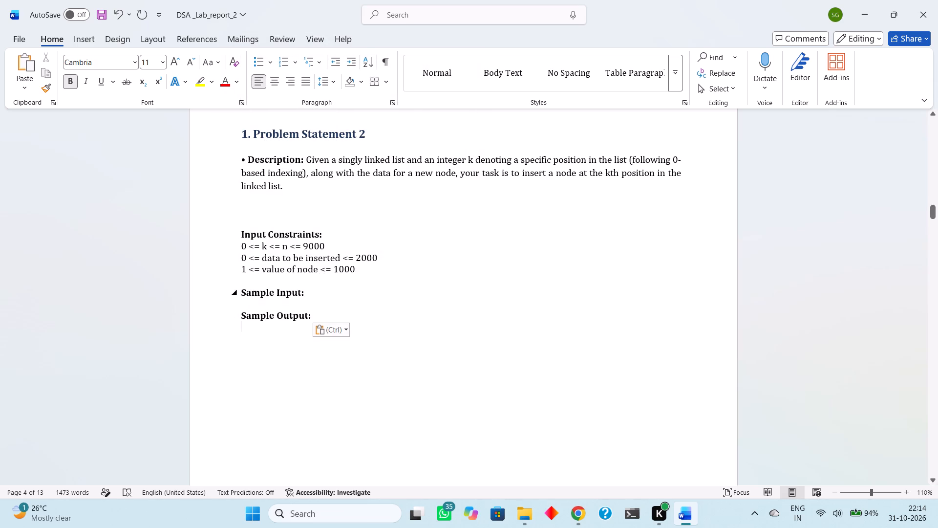
Copy the Case 1 input (5 2 6 / 1 2 3 4 5) from the browser onto new lines under Sample Input, without bold.
click(316, 294)
key(alt+Tab)
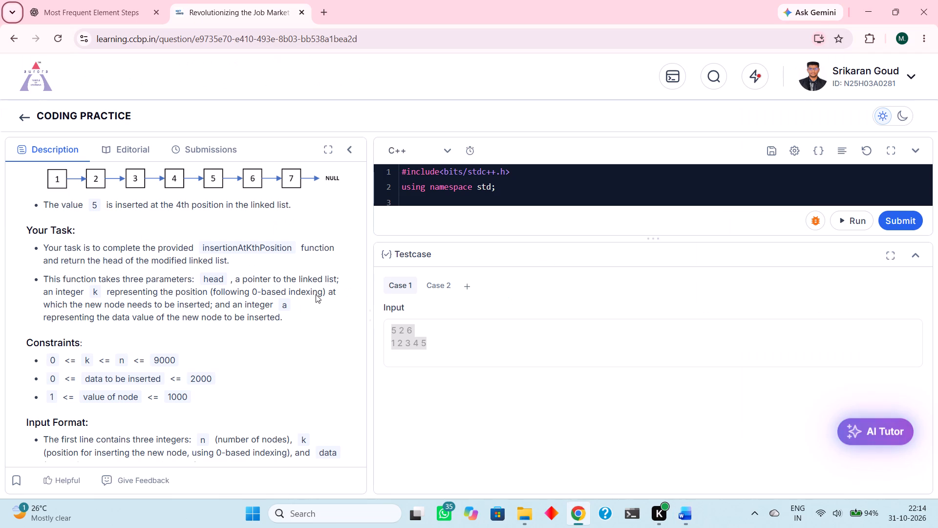
click(446, 358)
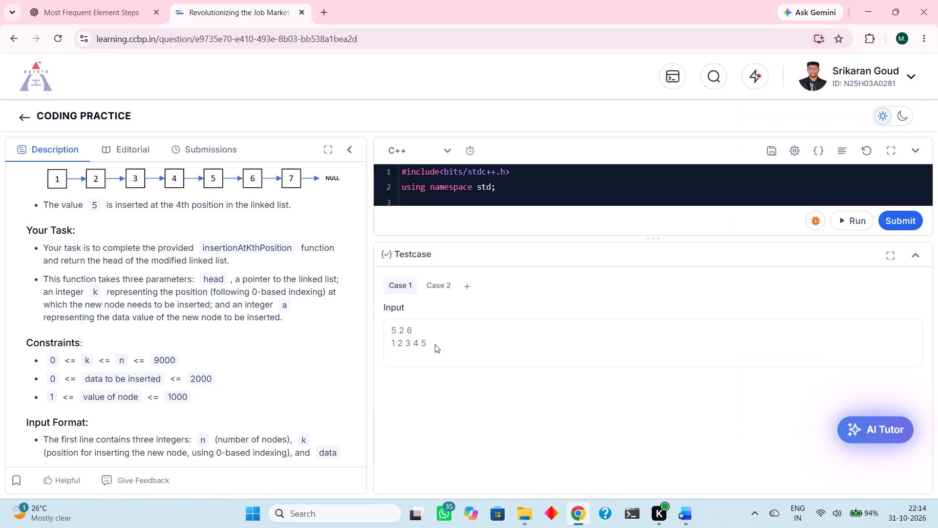
drag(434, 343, 384, 326)
key(ctrl+c)
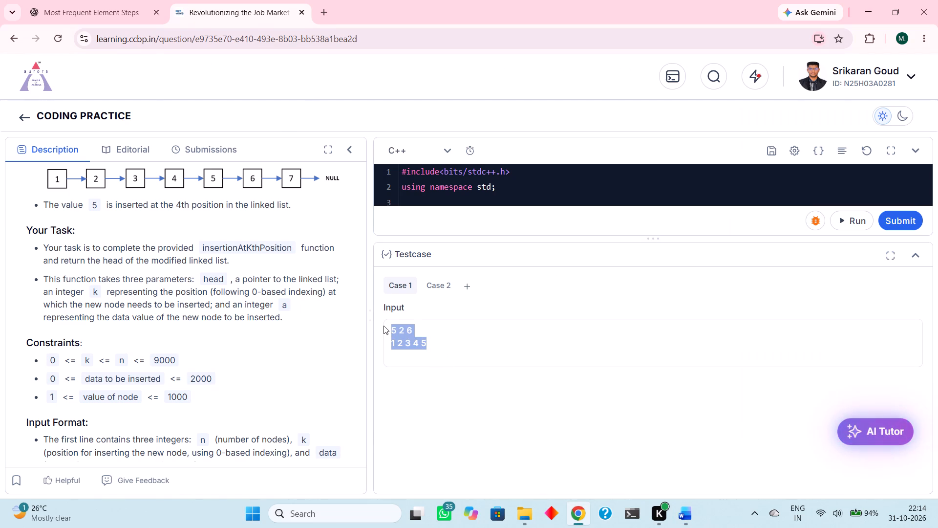
key(alt+Tab)
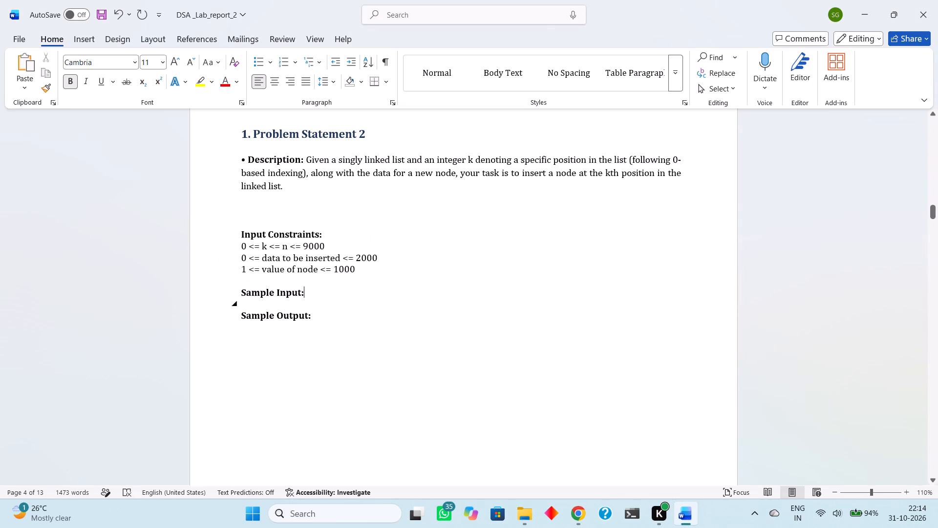
key(ctrl+v)
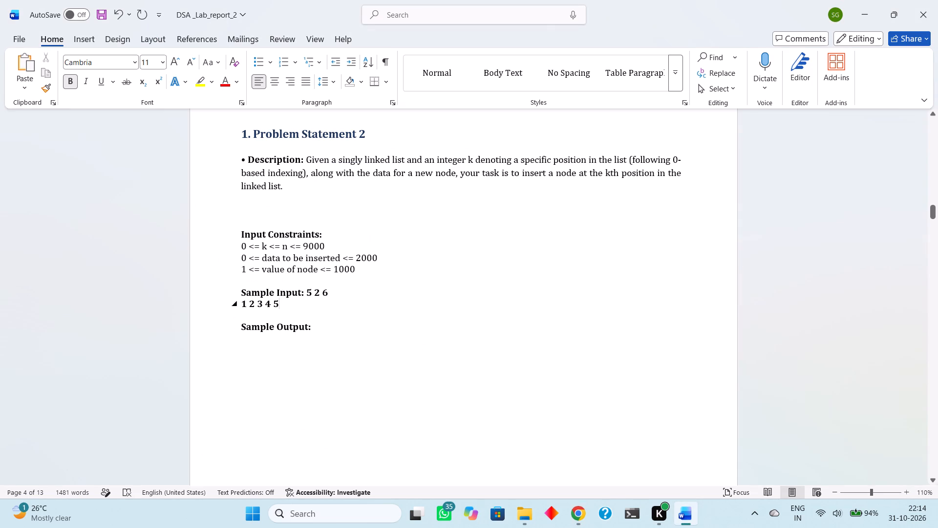
click(307, 294)
key(Return)
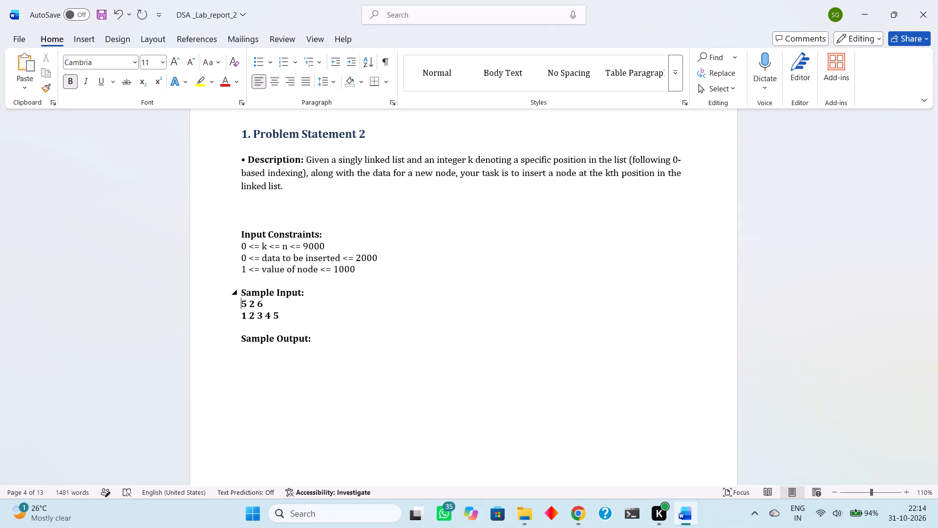
drag(291, 315, 246, 306)
click(256, 286)
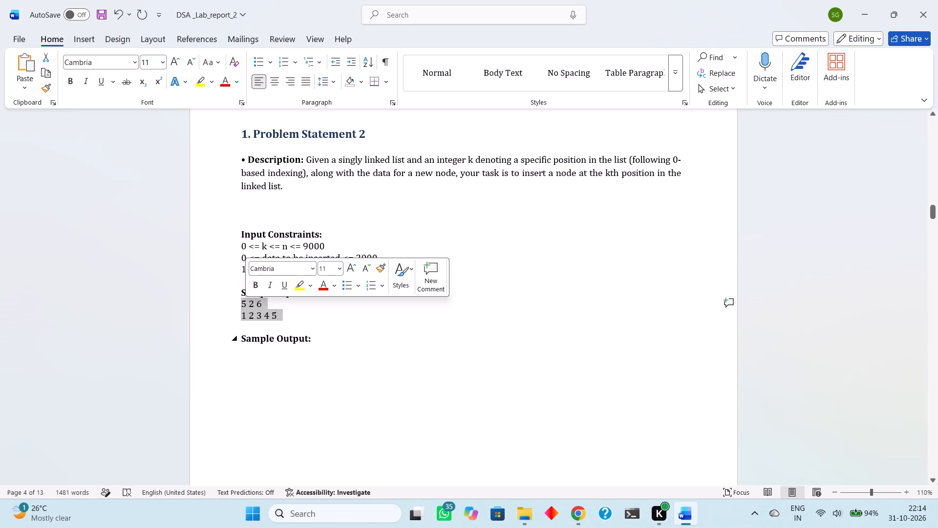
Switch to the coding practice page in the browser, run the C++ code and bring up the Case 1 output.
click(315, 341)
key(alt+Tab)
scroll(599, 339, down, 1)
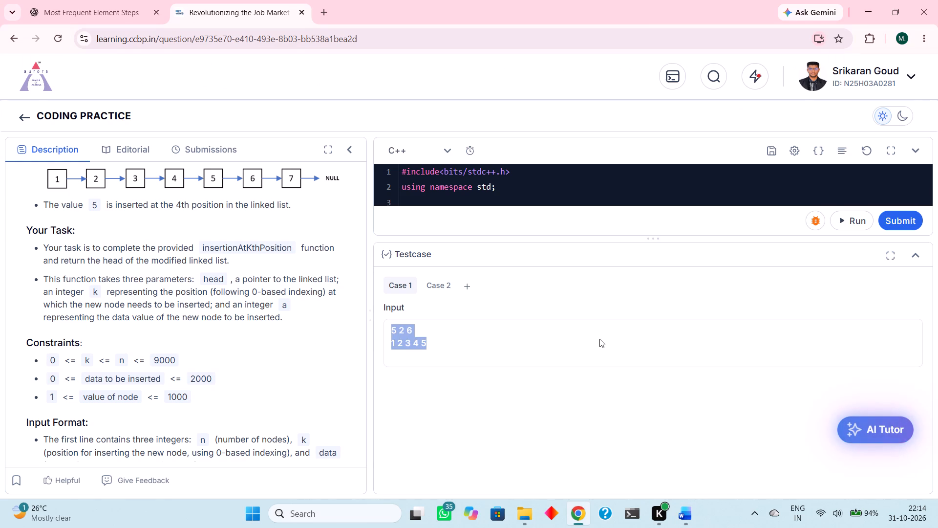
click(855, 221)
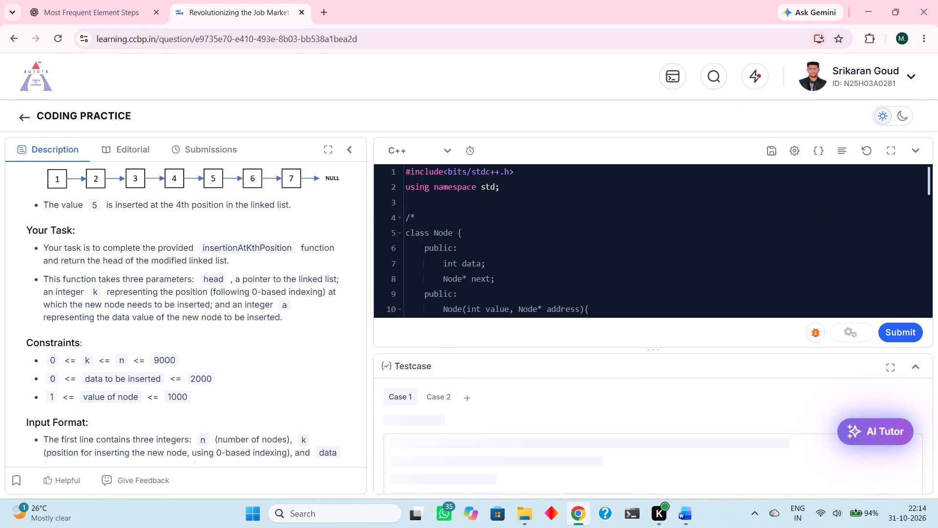
scroll(709, 348, down, 1)
scroll(674, 412, down, 1)
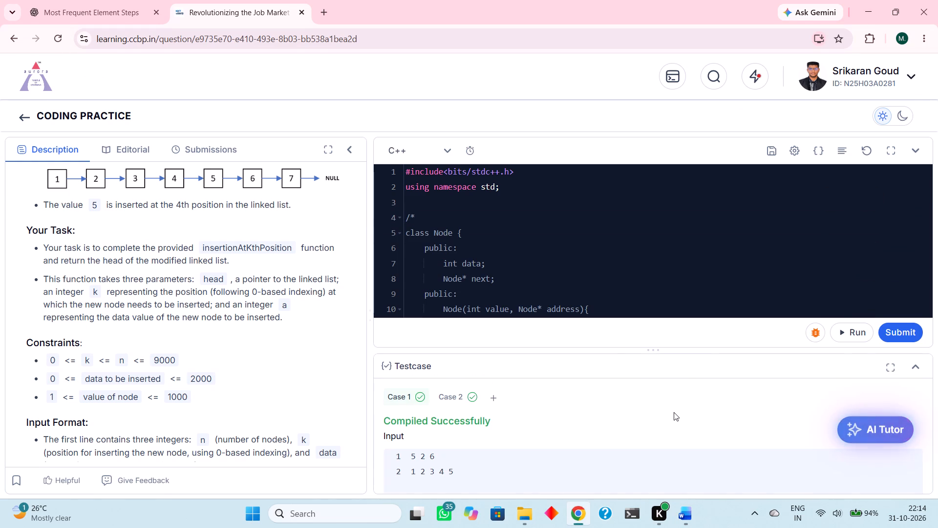
scroll(674, 412, down, 2)
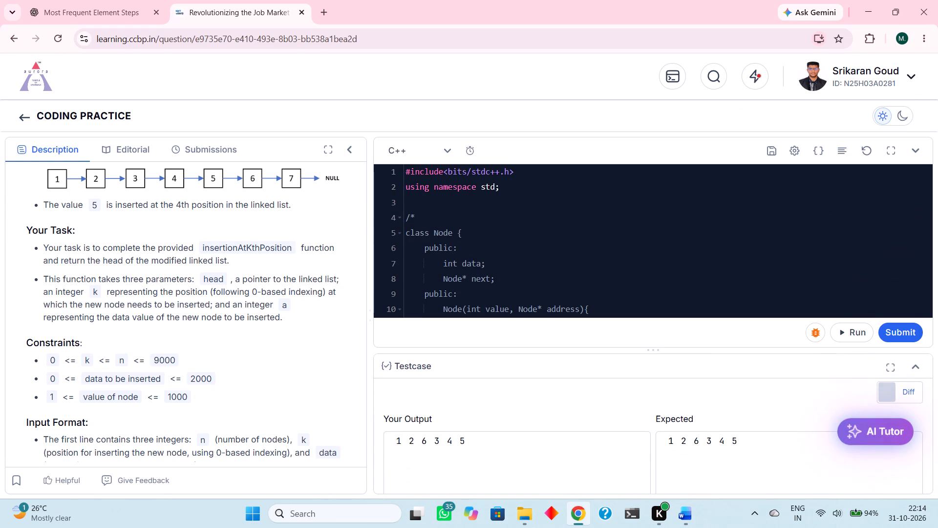
Copy the program output 1 2 6 3 4 5 into the report under the new Sample Output heading, without bold.
click(466, 439)
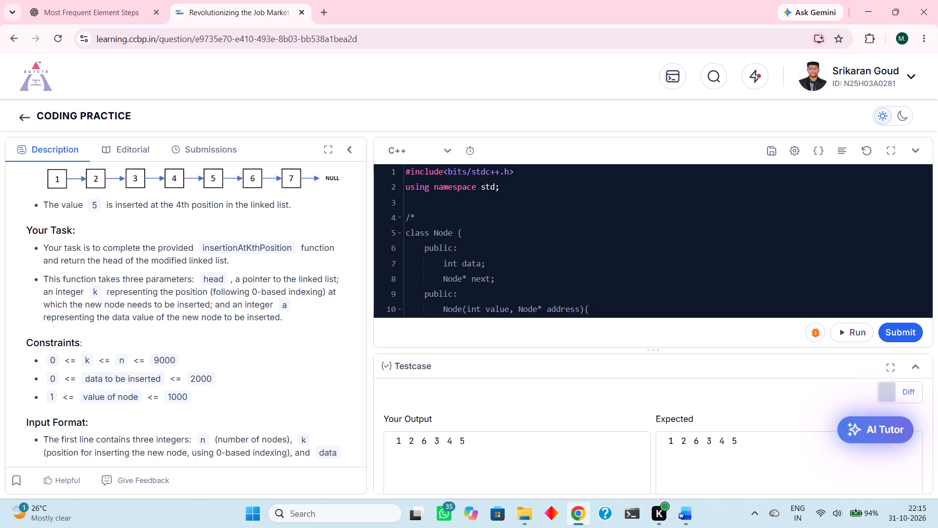
drag(391, 439, 489, 445)
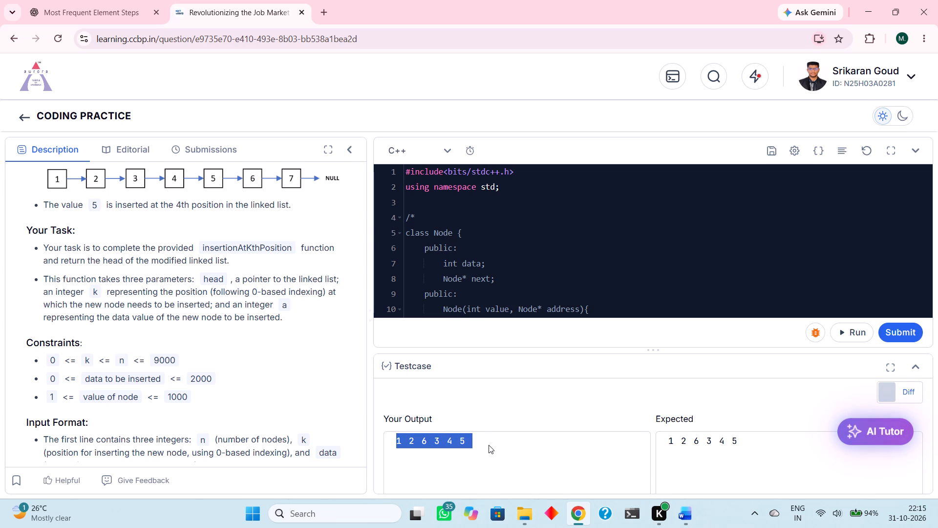
key(ctrl+c)
key(alt+Tab)
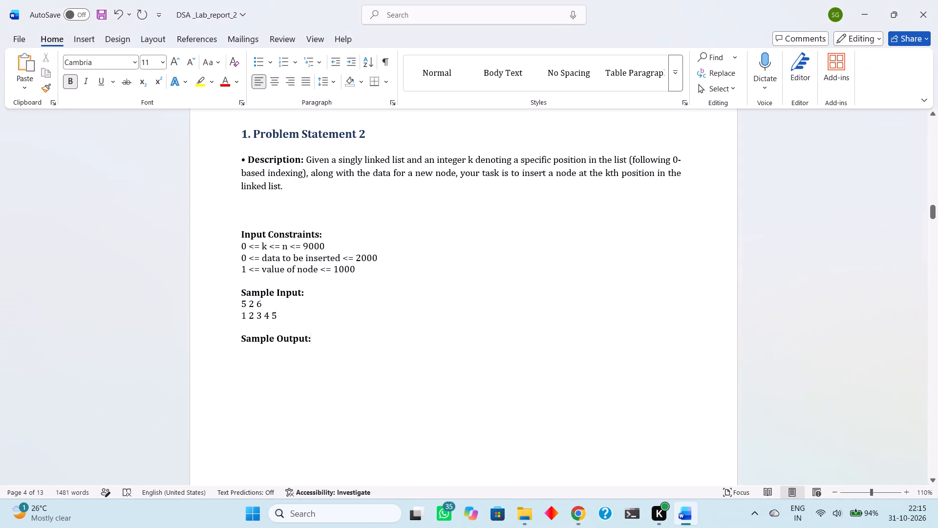
click(324, 344)
key(Return)
key(ctrl+v)
drag(294, 359, 245, 361)
click(254, 340)
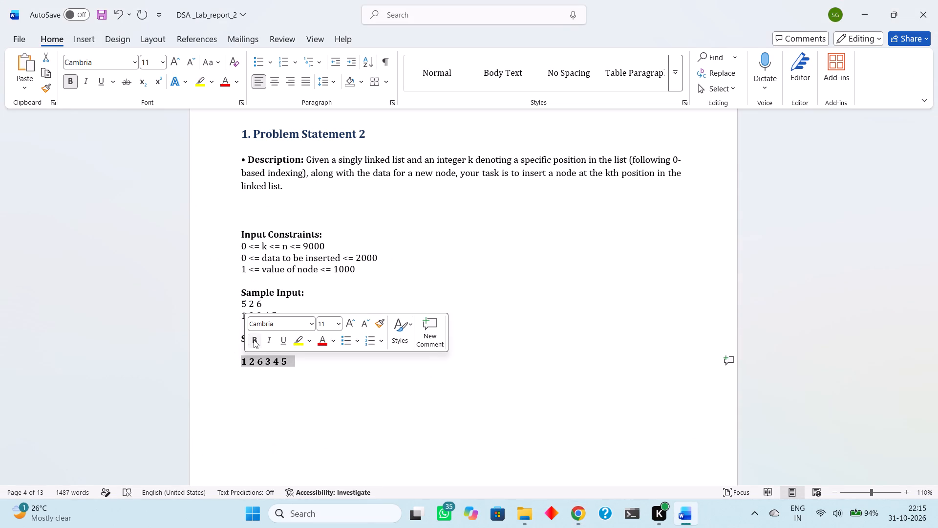
click(291, 370)
Delete the old Sample Input and Sample Output block, from its heading through the value 2, above the Steps heading on the next page.
scroll(291, 370, down, 2)
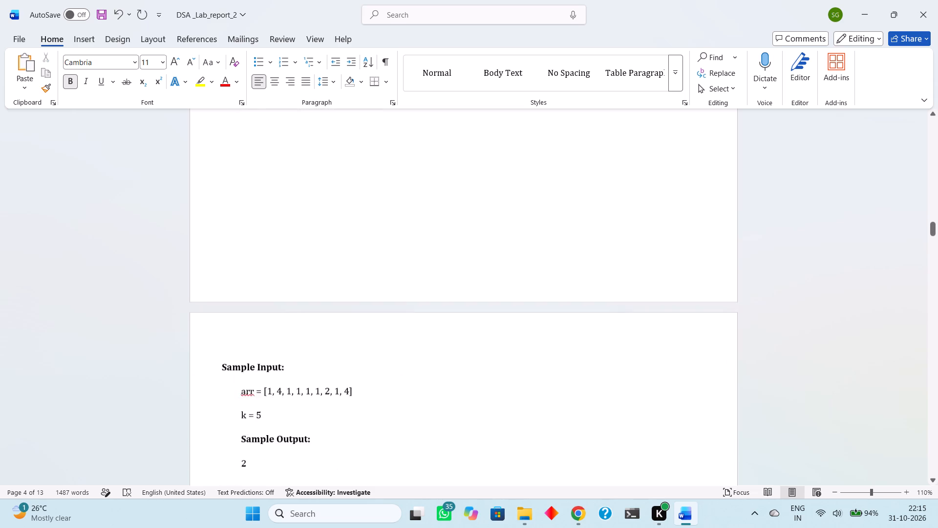
scroll(291, 370, down, 1)
drag(257, 334, 218, 252)
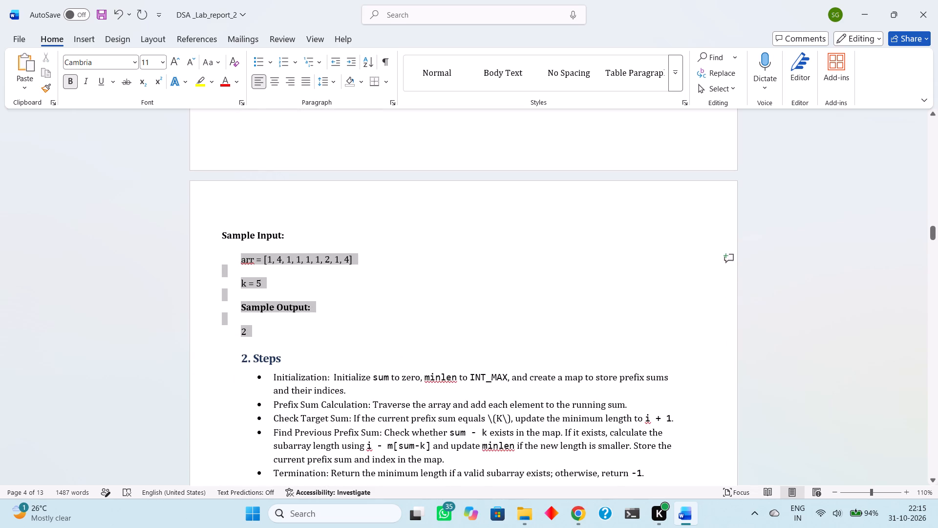
drag(218, 252, 220, 237)
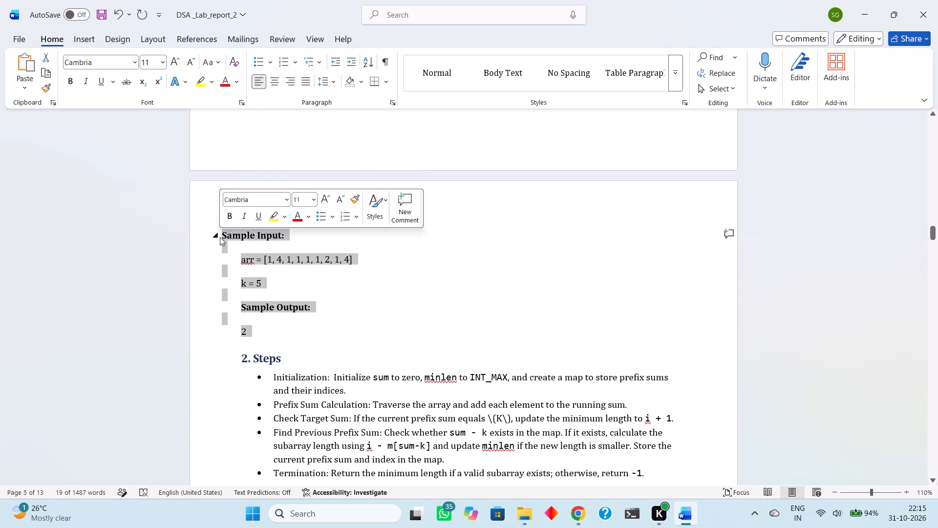
key(BackSpace)
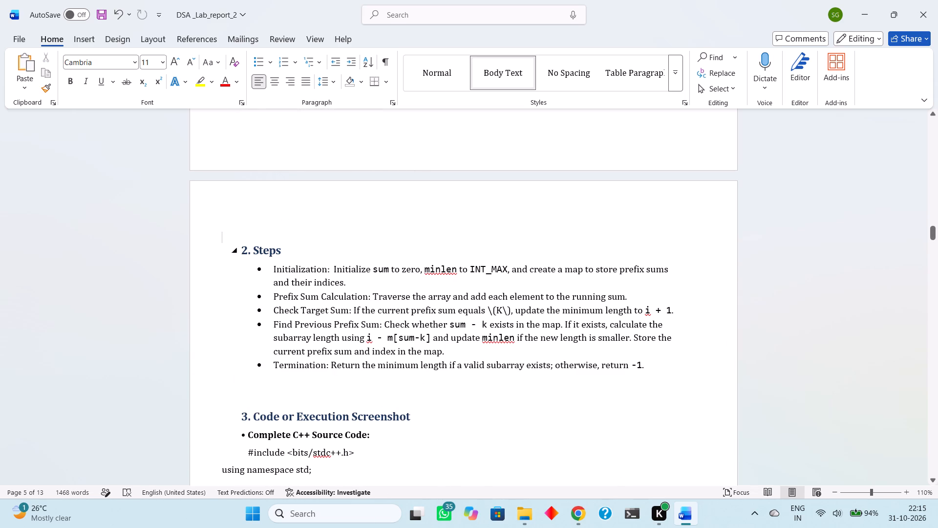
Copy the "2. Steps" heading and paste it below the sample output 1 2 6 3 4 5, separated by a blank line.
drag(283, 255, 223, 244)
key(ctrl+c)
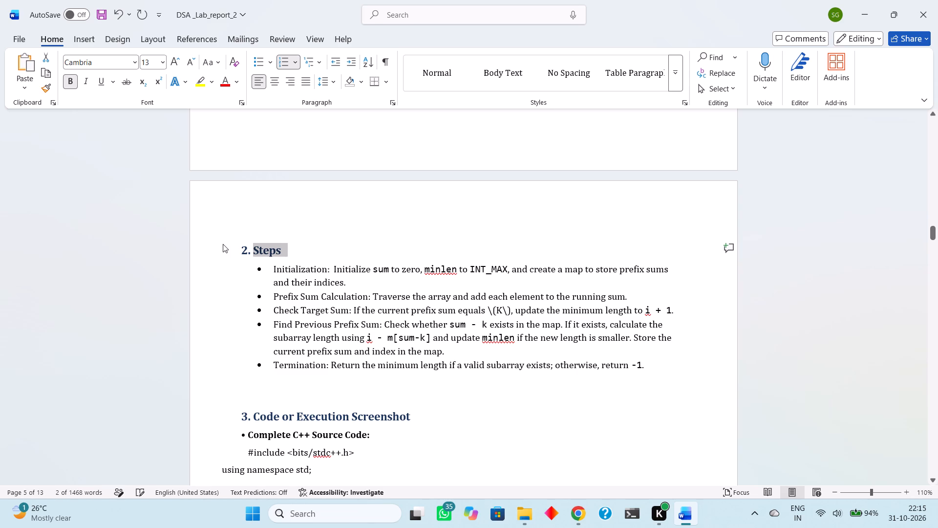
scroll(223, 244, up, 2)
click(282, 205)
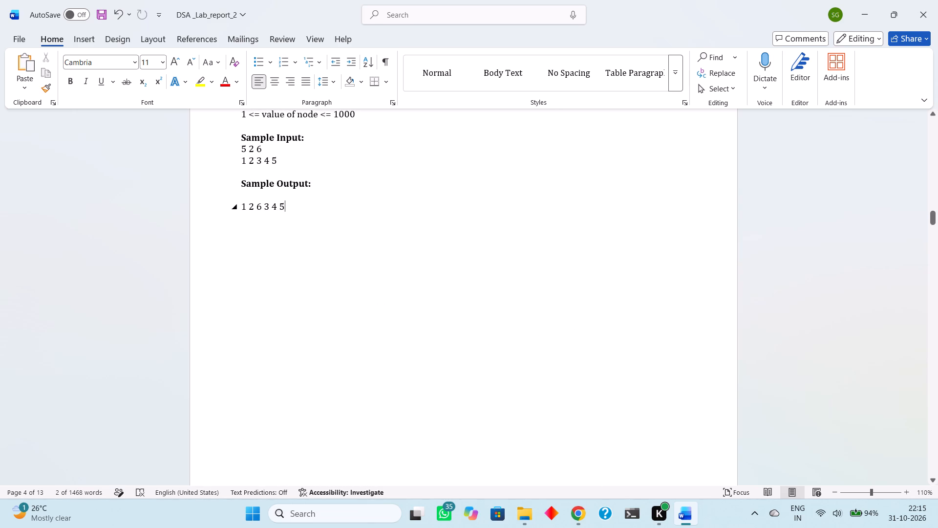
key(Return)
key(Return)
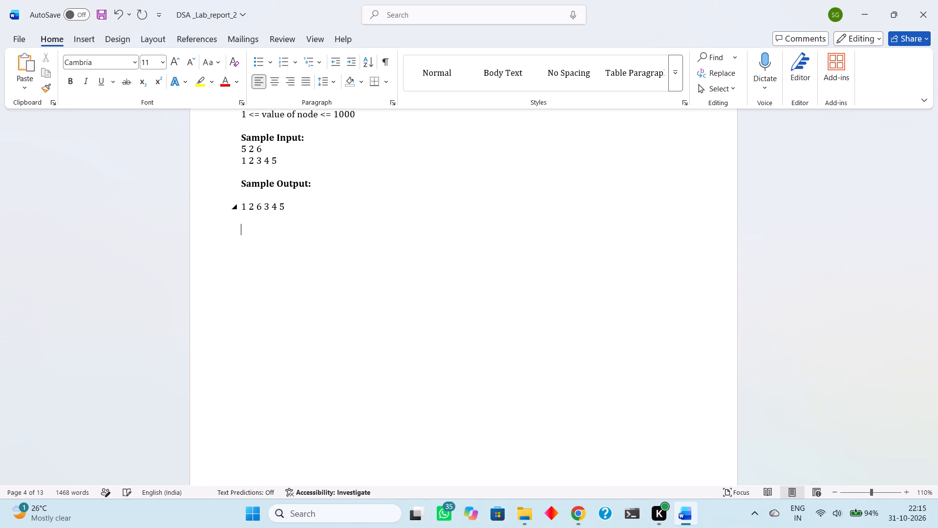
key(ctrl+v)
Delete the original "2. Steps" heading above the Initialization bullet on the following page.
scroll(278, 224, down, 1)
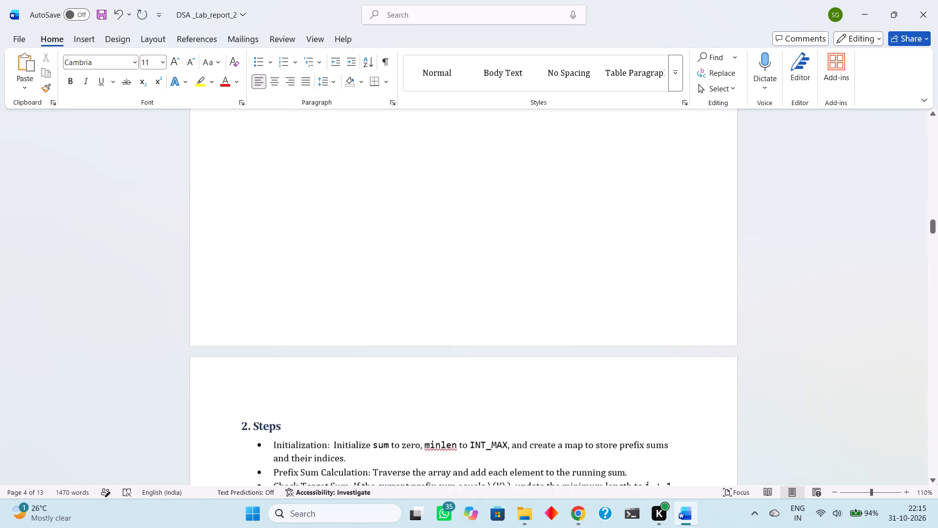
scroll(278, 224, down, 1)
drag(281, 362, 287, 372)
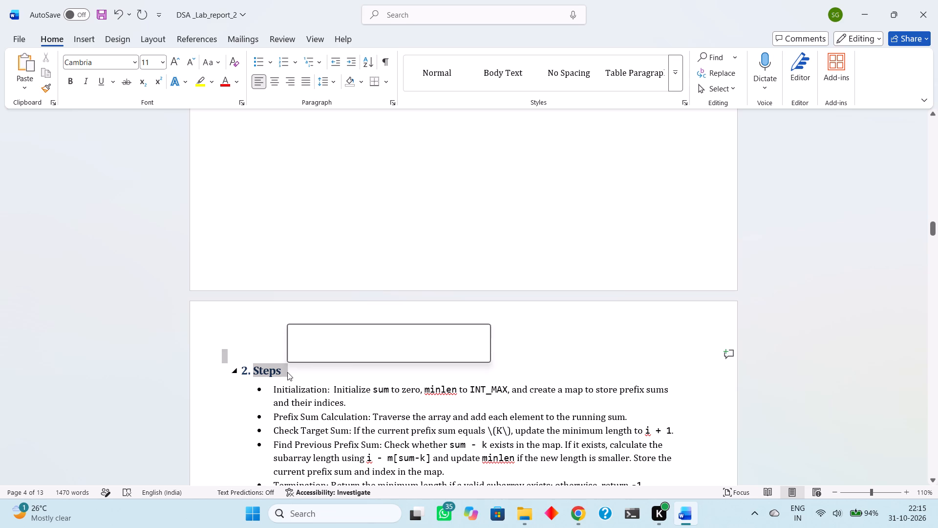
triple_click(287, 372)
drag(287, 372, 249, 370)
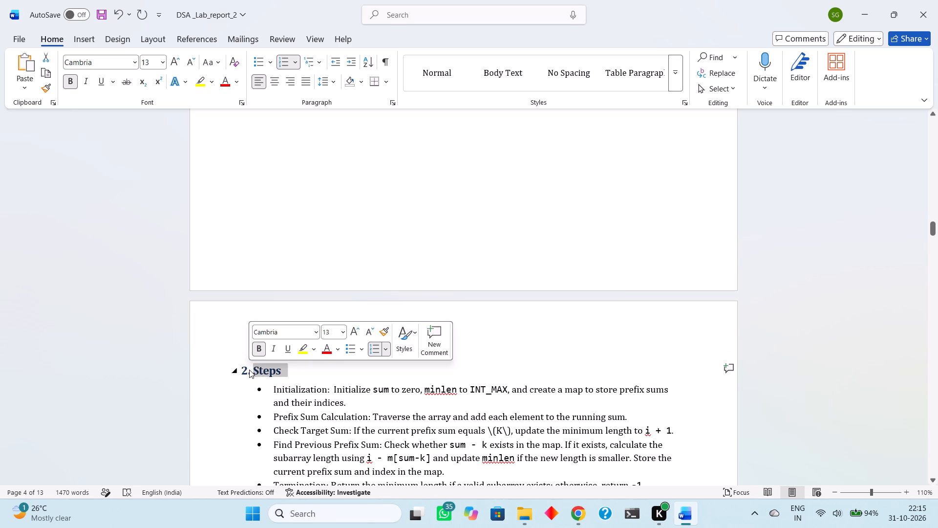
key(BackSpace)
scroll(249, 370, up, 1)
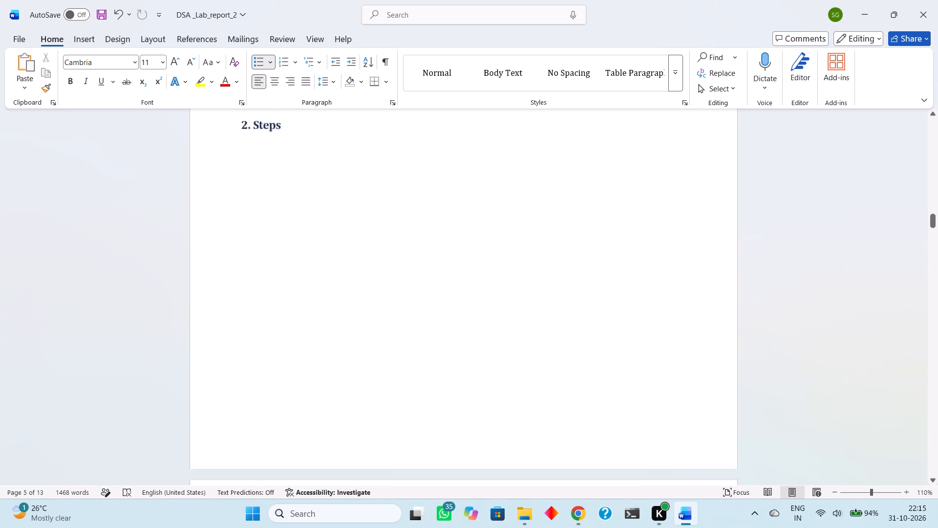
scroll(249, 370, up, 2)
key(alt+Tab)
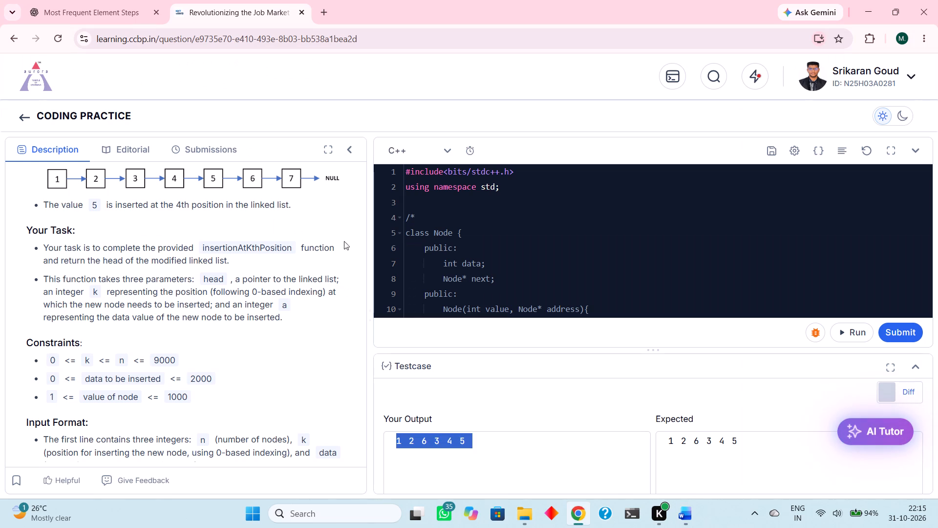
scroll(474, 218, down, 5)
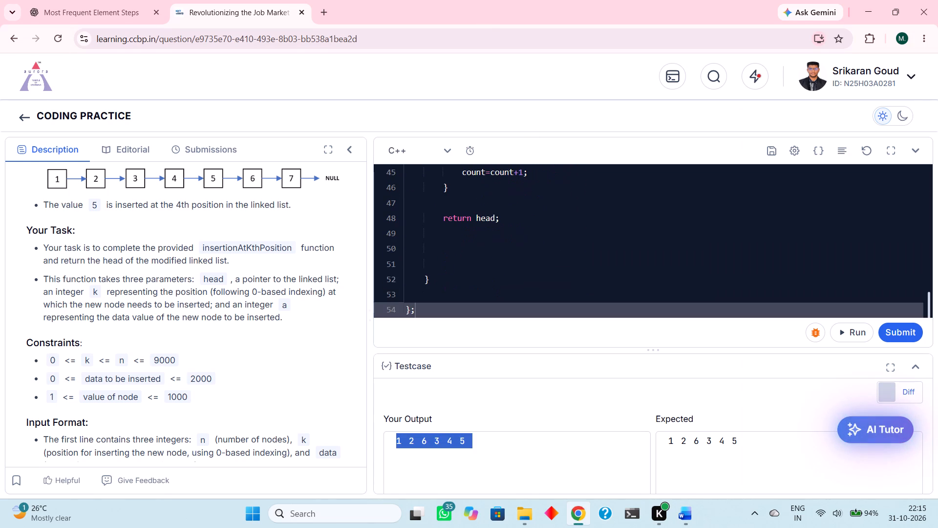
drag(432, 308, 441, 115)
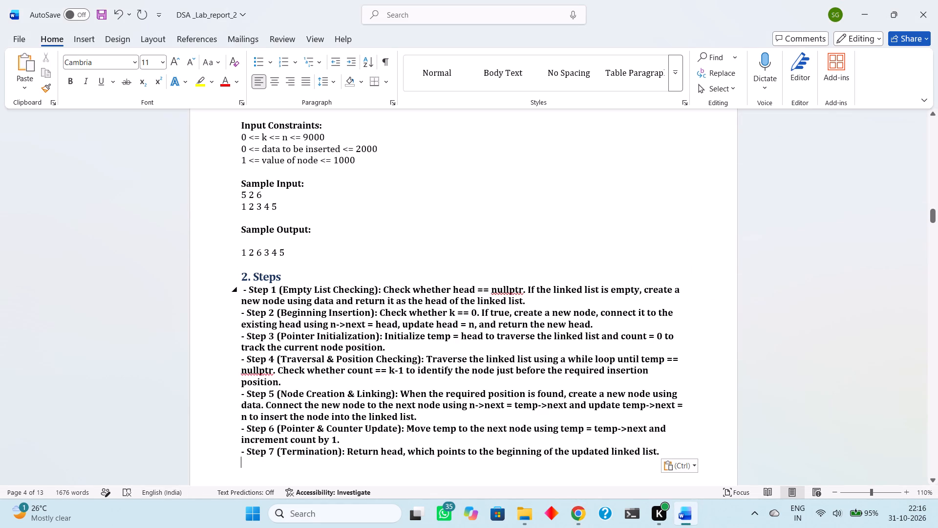
Remove the bold formatting from the pasted Steps 1 to 7 and turn them into a round-bulleted list.
drag(245, 289, 250, 293)
drag(250, 293, 425, 502)
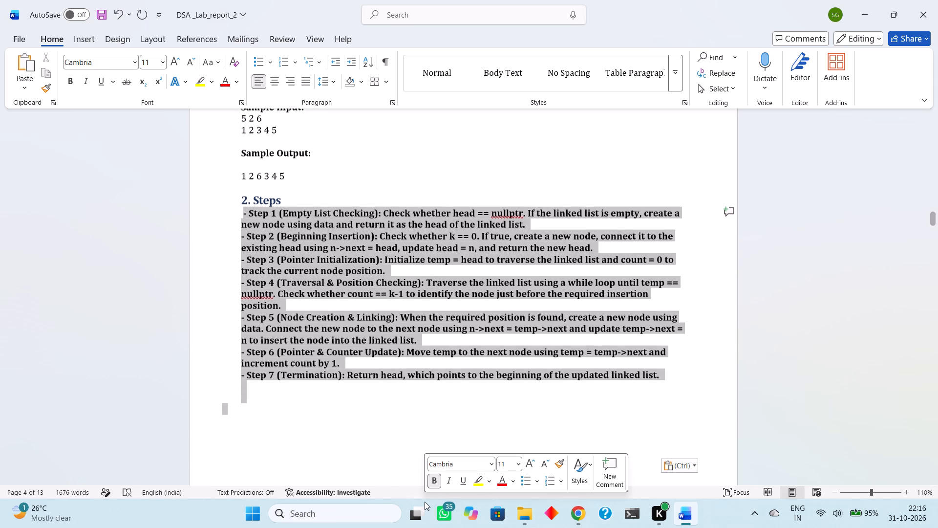
key(shift+Up)
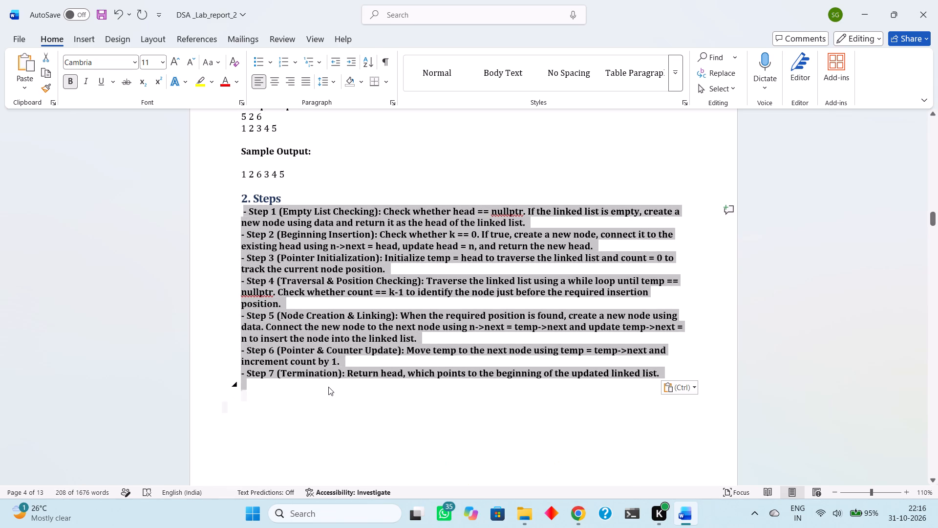
key(shift+Up)
click(68, 85)
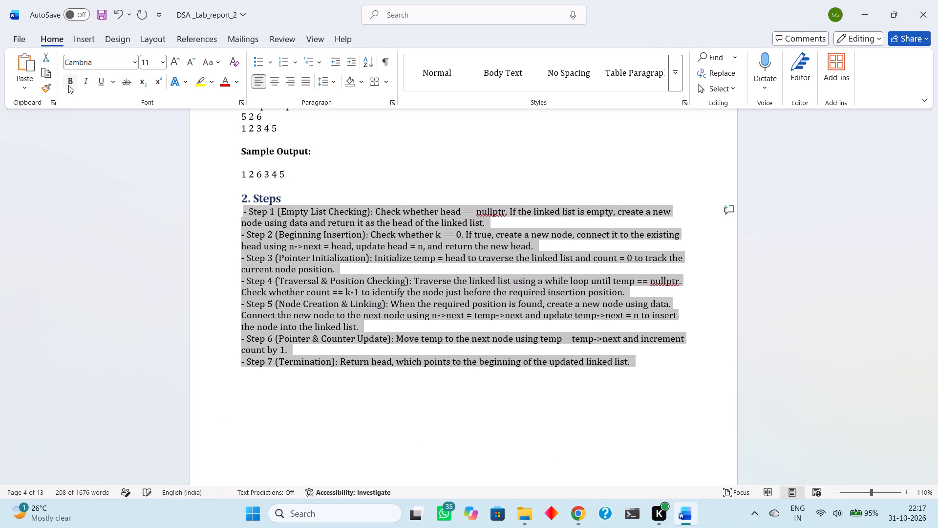
click(258, 61)
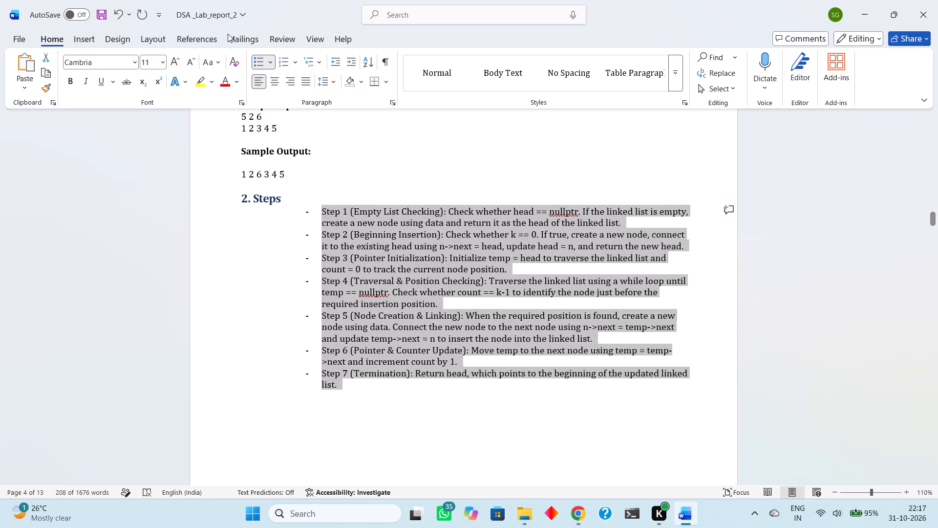
click(259, 64)
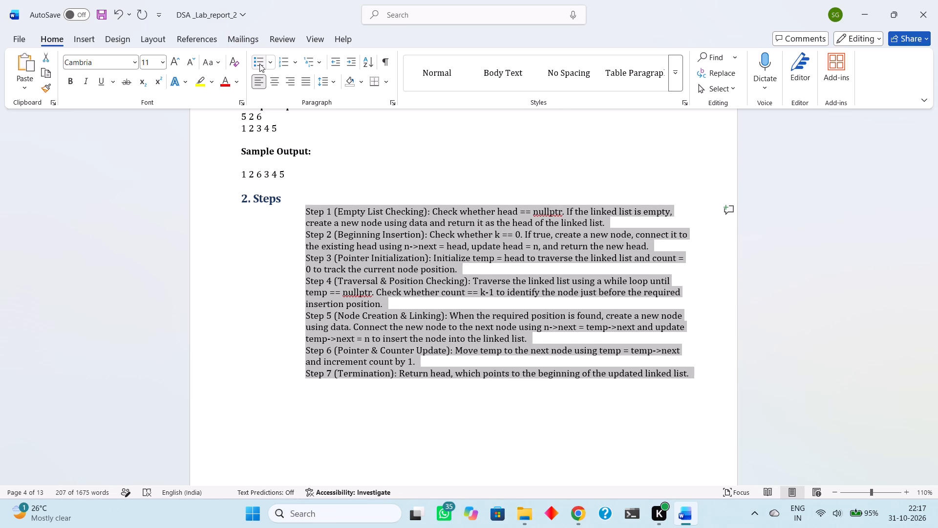
click(259, 64)
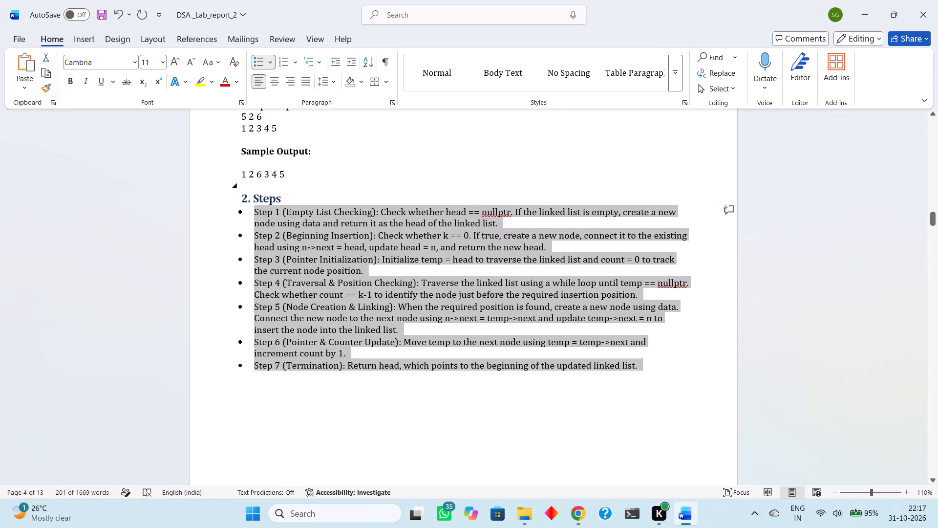
click(312, 189)
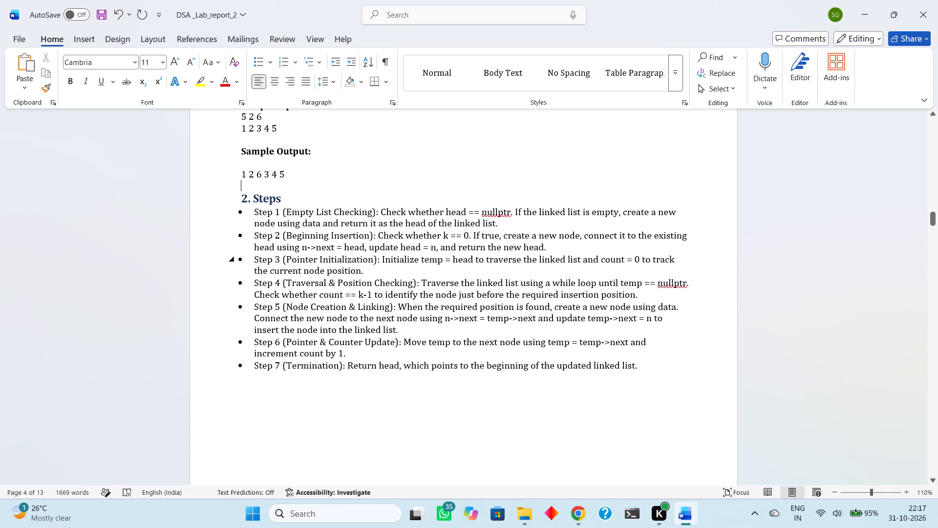
Delete the old prefix-sum bullets, from Initialization to Termination, above the "3. Code or Execution Screenshot" heading.
scroll(266, 264, down, 1)
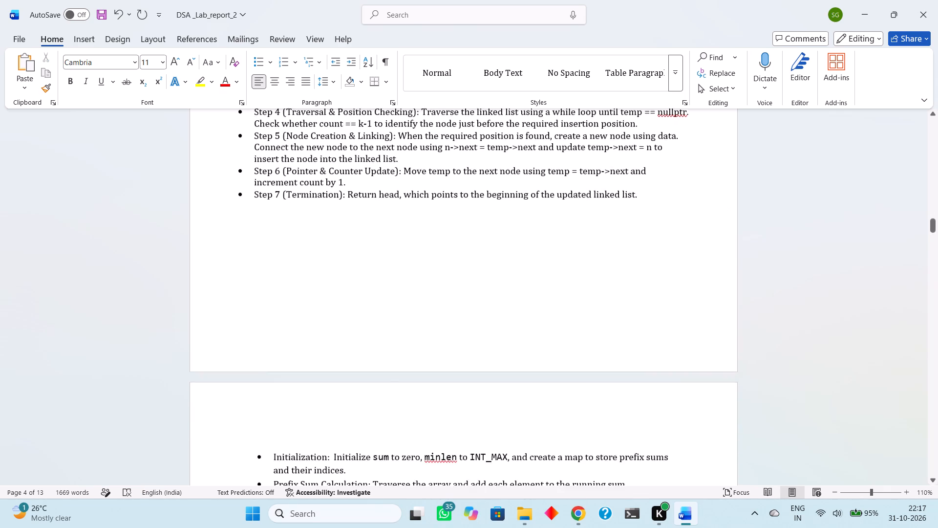
scroll(266, 264, down, 1)
scroll(613, 370, up, 1)
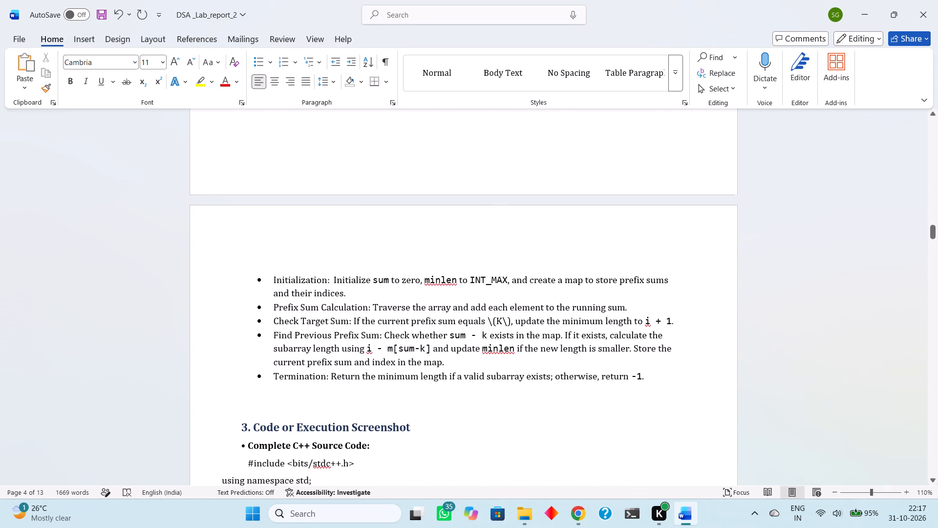
scroll(613, 370, up, 1)
scroll(613, 370, down, 1)
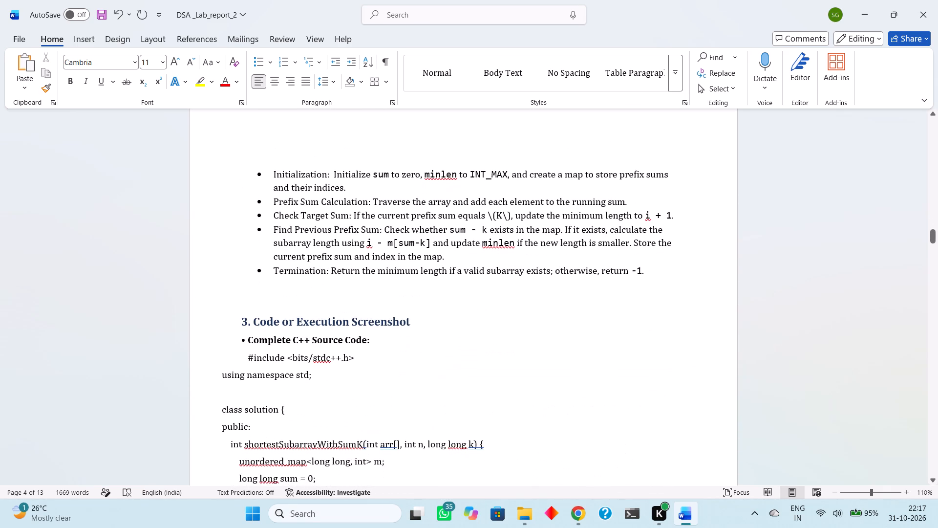
scroll(653, 273, right, 1)
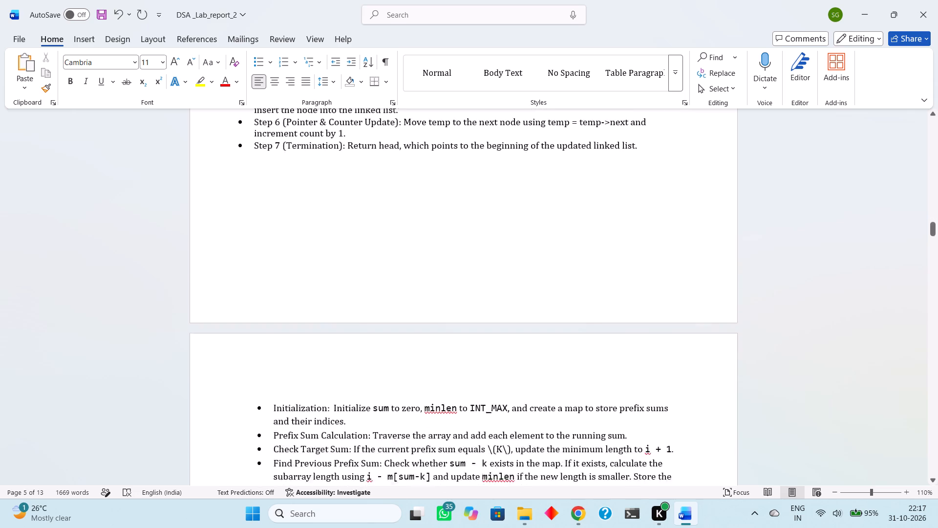
scroll(653, 273, right, 1)
drag(649, 432, 298, 292)
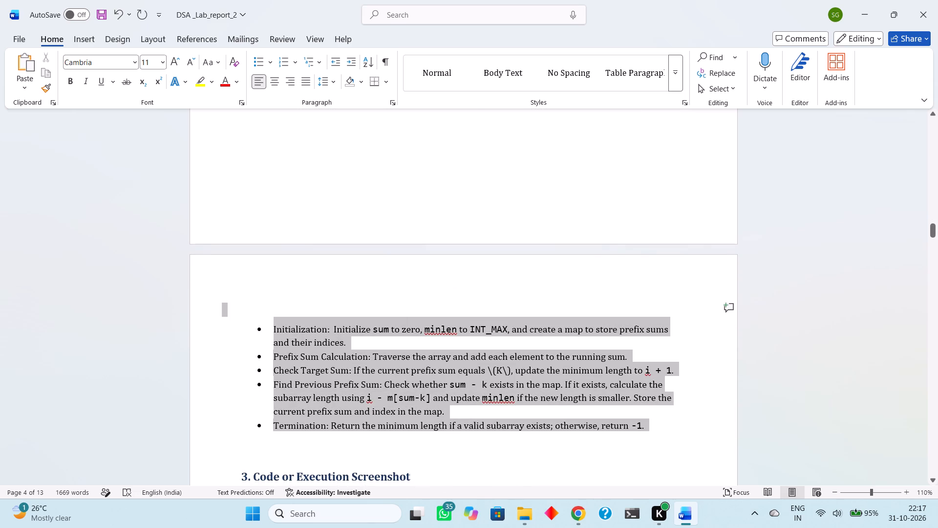
drag(298, 292, 272, 302)
key(BackSpace)
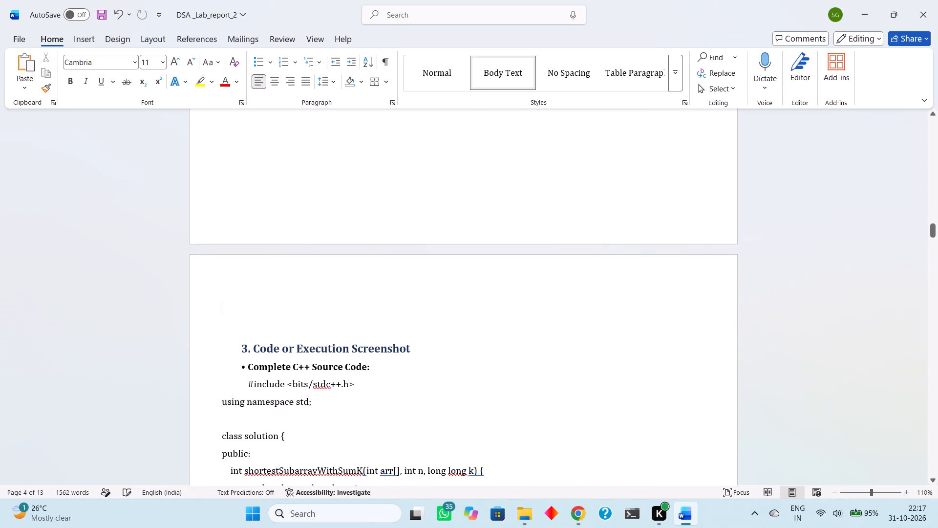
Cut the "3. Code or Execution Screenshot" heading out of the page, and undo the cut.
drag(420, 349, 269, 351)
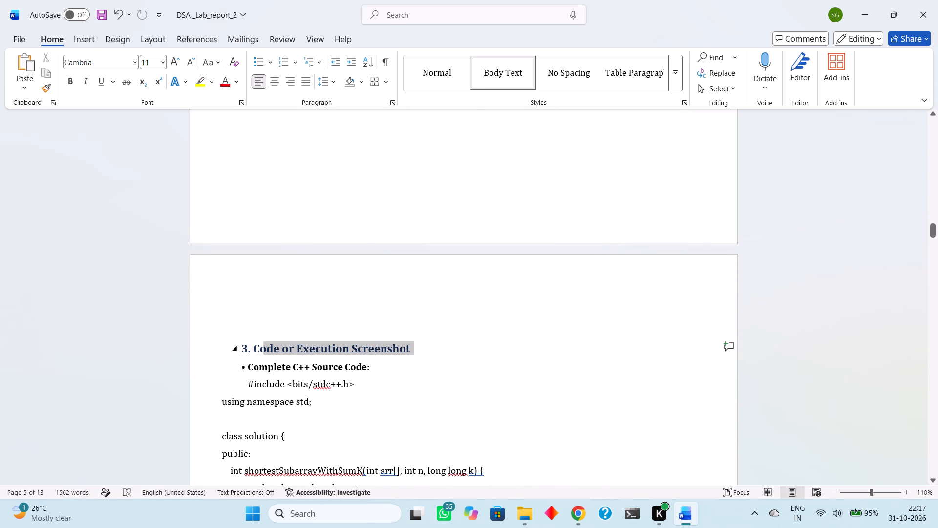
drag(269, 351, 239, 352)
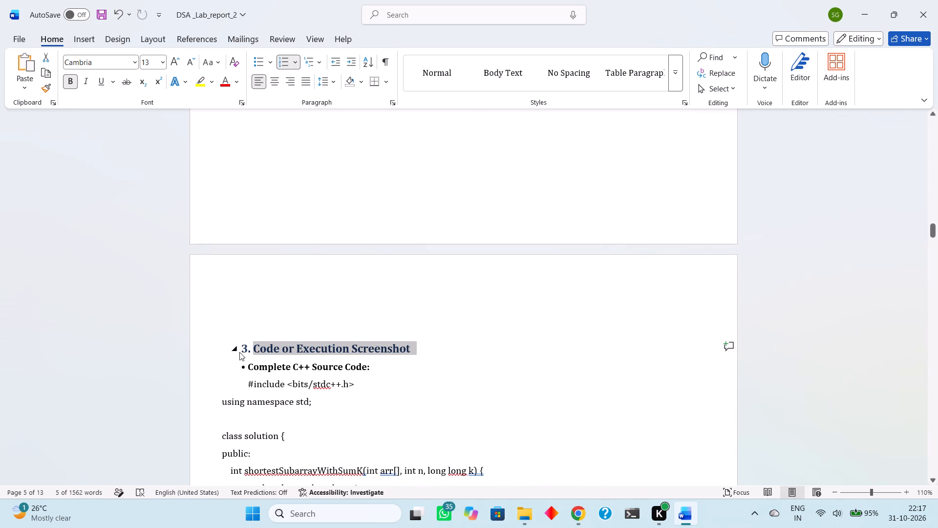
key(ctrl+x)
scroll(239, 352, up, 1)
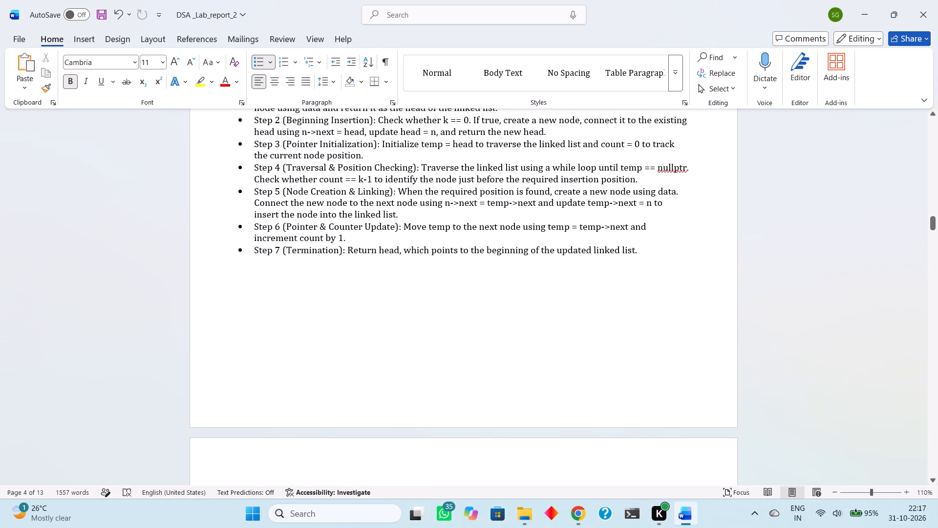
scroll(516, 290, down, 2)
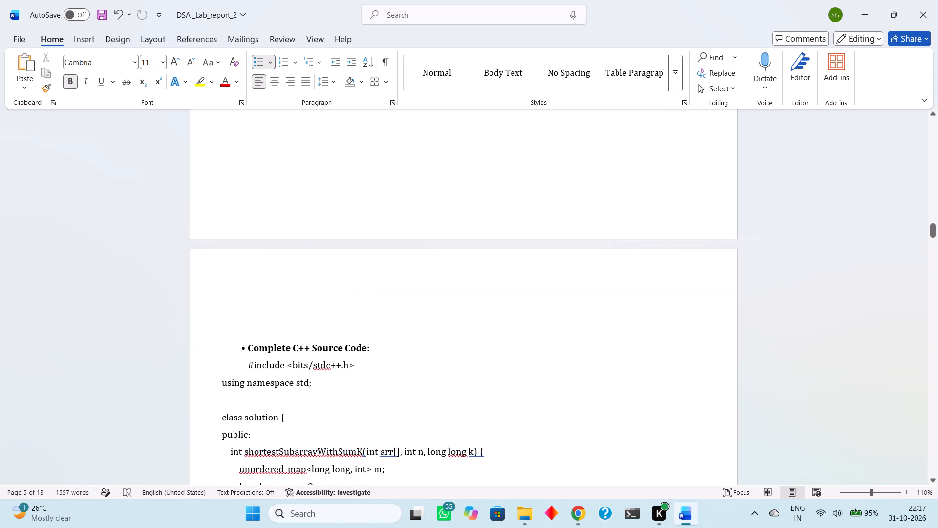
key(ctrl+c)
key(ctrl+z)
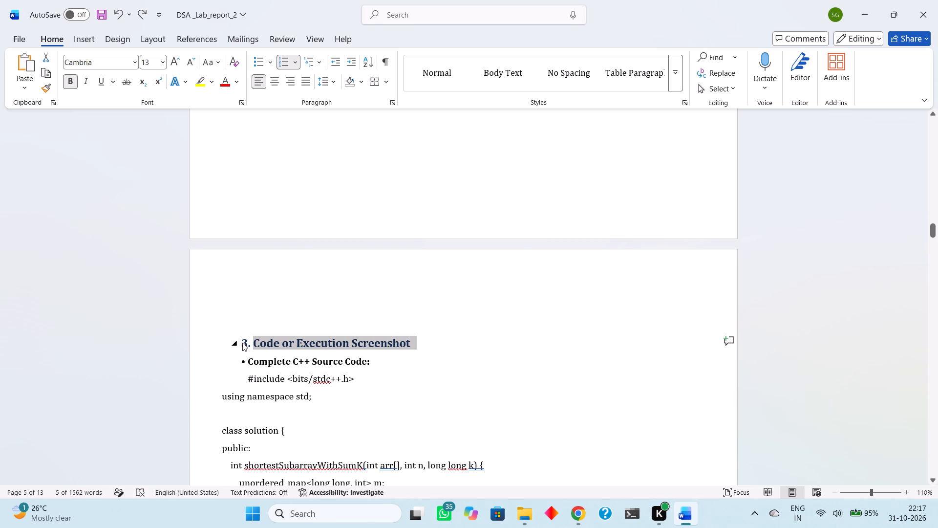
Delete the blank lines above the "3. Code or Execution Screenshot" heading.
click(270, 322)
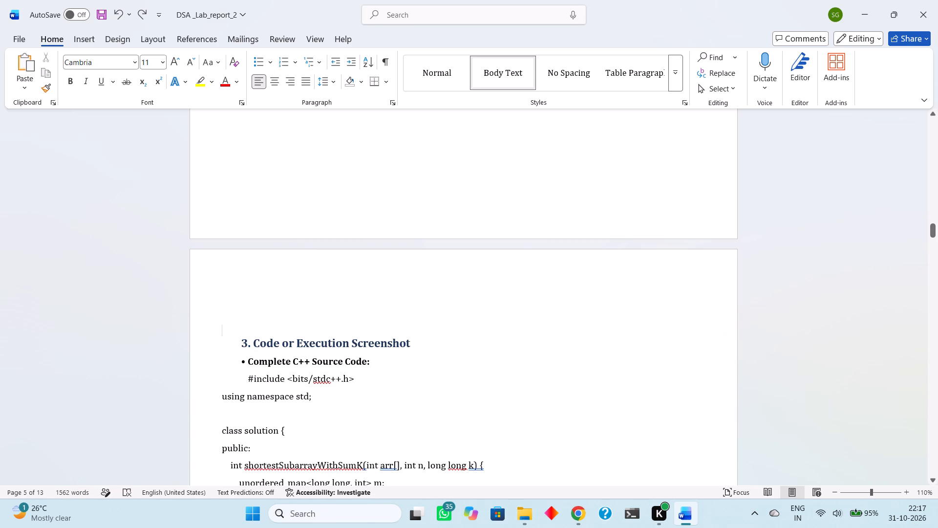
key(BackSpace)
key(BackSpace)
key(BackSpace)
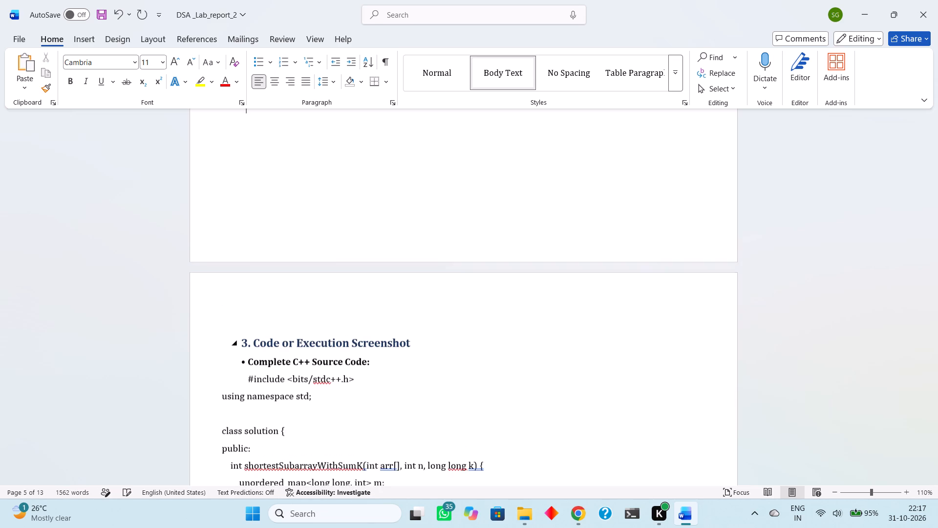
Remove the automatic numbering and indent from the "Code or Execution Screenshot" heading and put a plain "3." in front of it.
scroll(261, 329, up, 1)
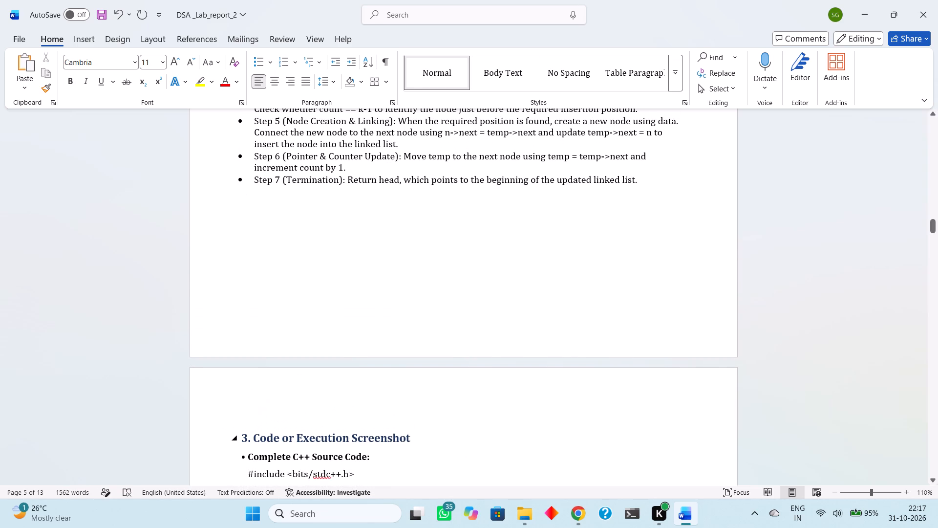
key(Down)
key(Down)
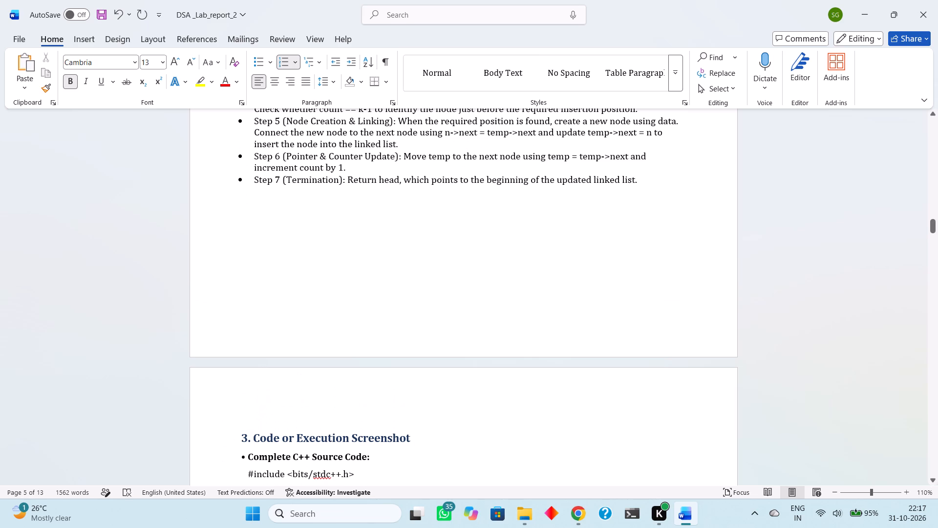
key(BackSpace)
key(BackSpace)
key(BackSpace)
key(BackSpace)
key(BackSpace)
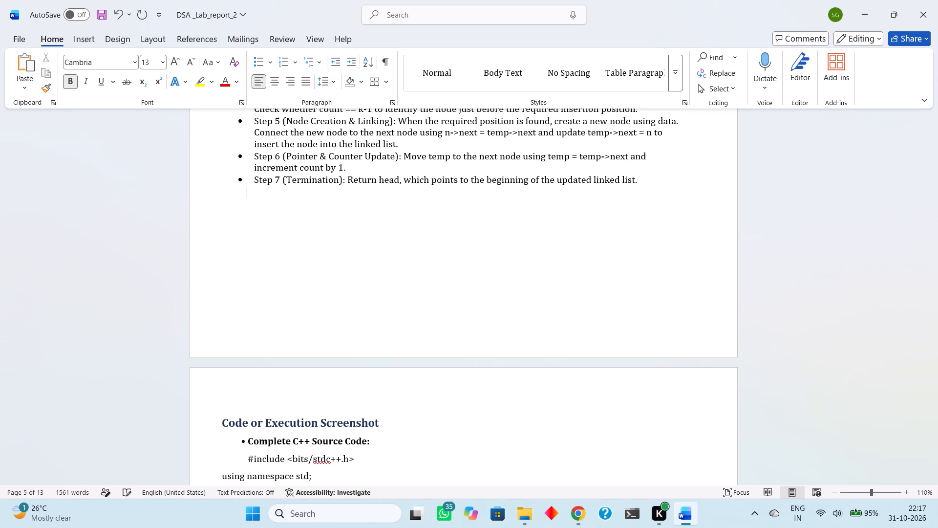
key(Down)
key(Left)
key(Left)
key(Left)
key(Left)
key(3)
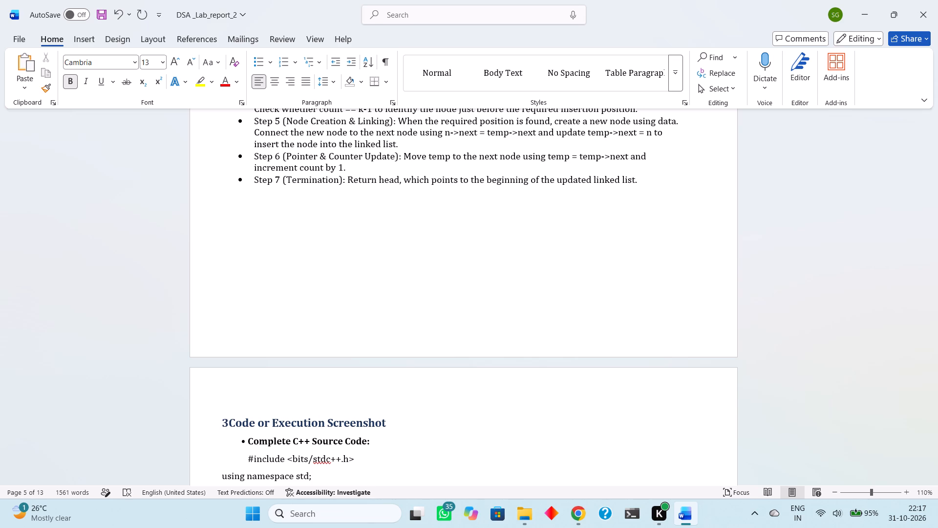
key(period)
Replace the bullet before "Complete C++ Source Code:" with a plain period and remove the line's indent.
scroll(262, 329, up, 2)
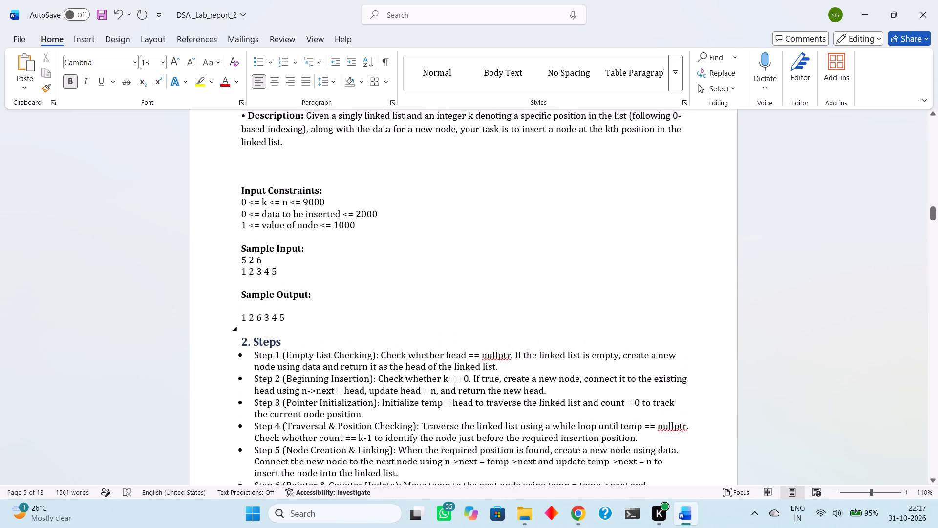
scroll(262, 329, down, 3)
scroll(262, 329, up, 1)
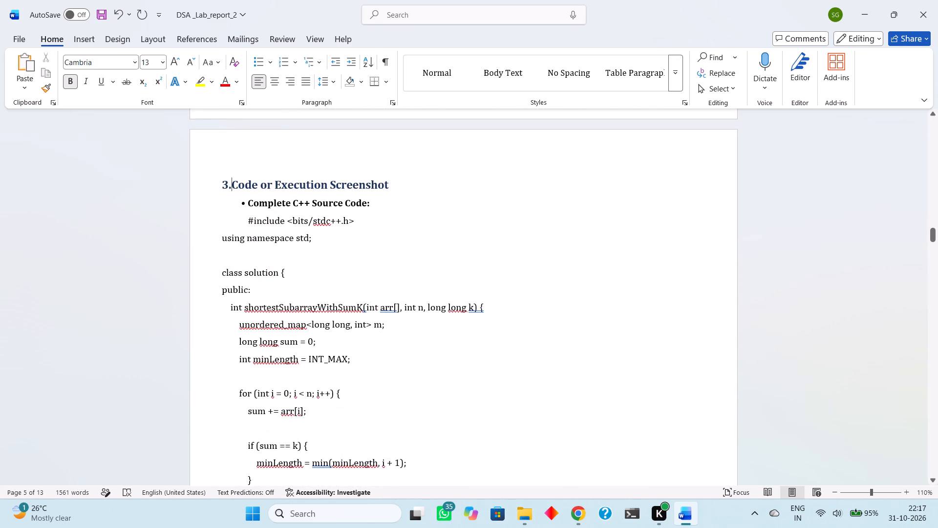
click(241, 203)
key(BackSpace)
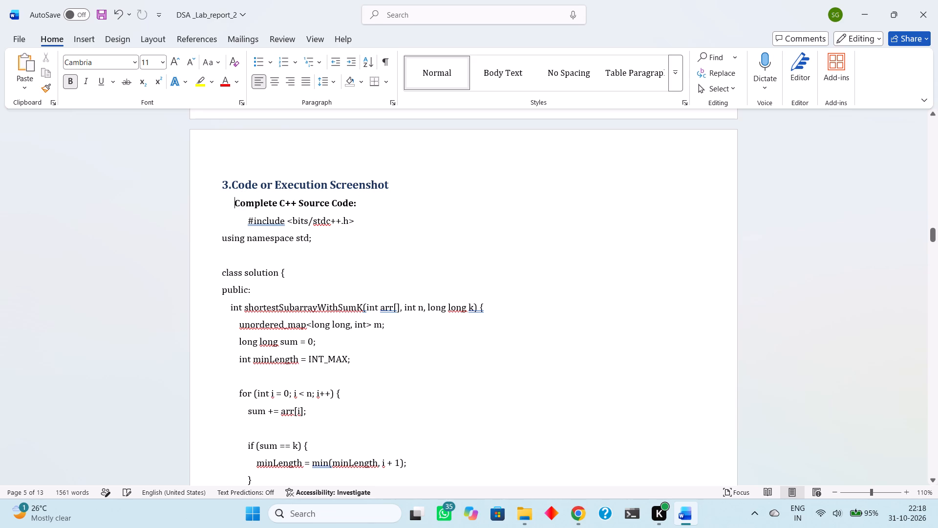
key(BackSpace)
key(period)
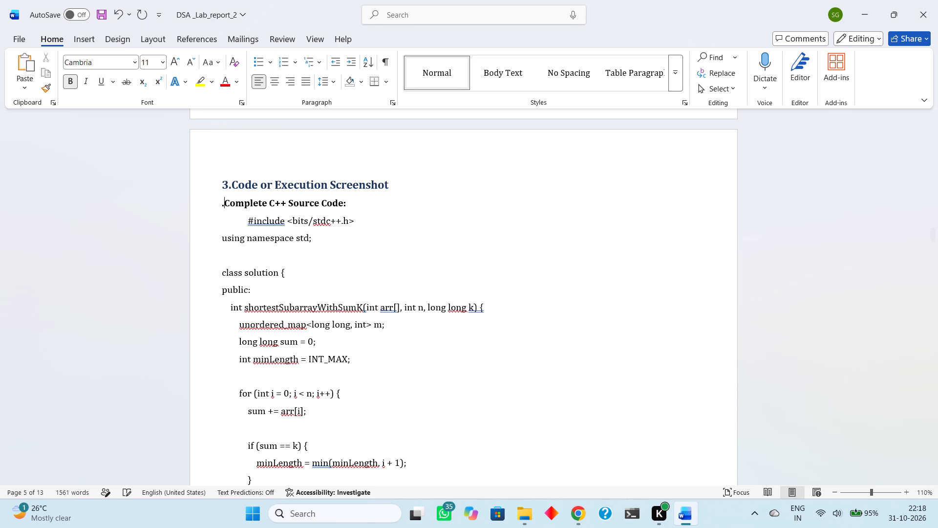
Remove the typed period before "Complete C++ Source Code:" and format the line as a round bullet point again.
key(BackSpace)
key(shift+greater)
key(BackSpace)
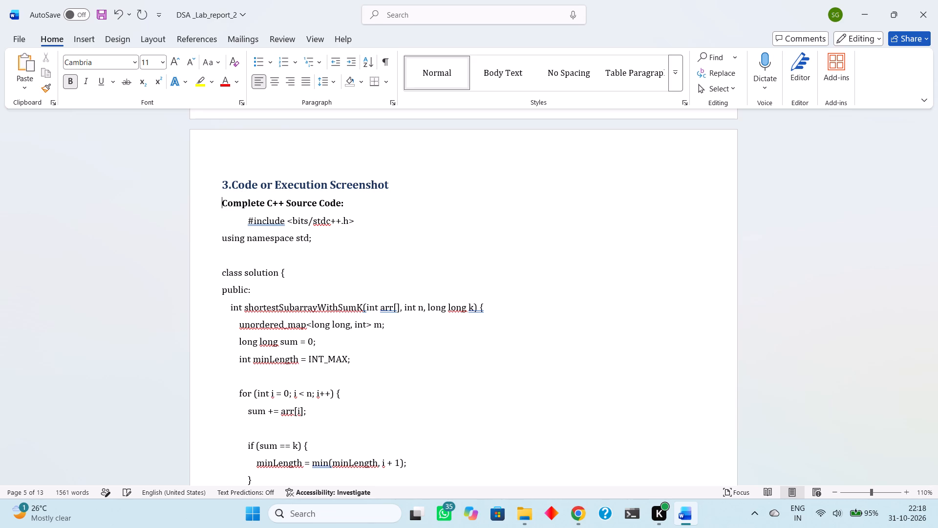
drag(349, 207, 241, 206)
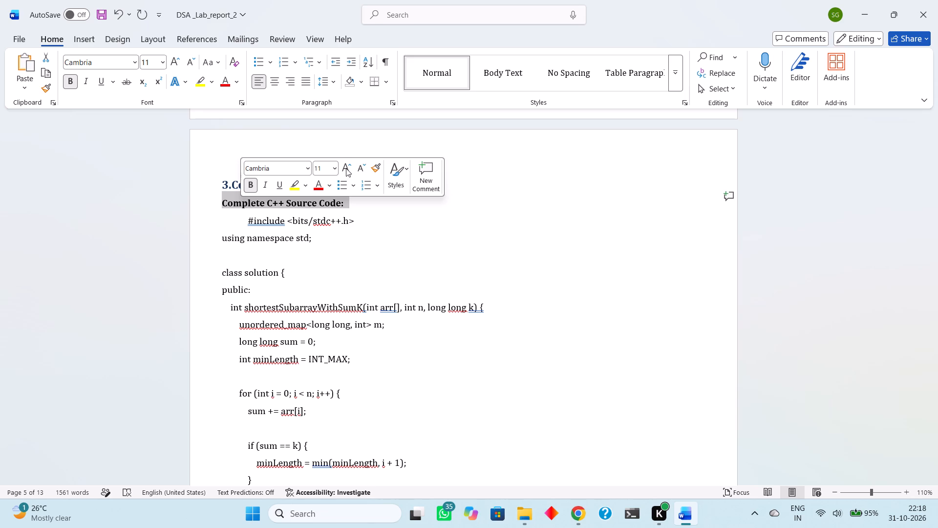
click(343, 183)
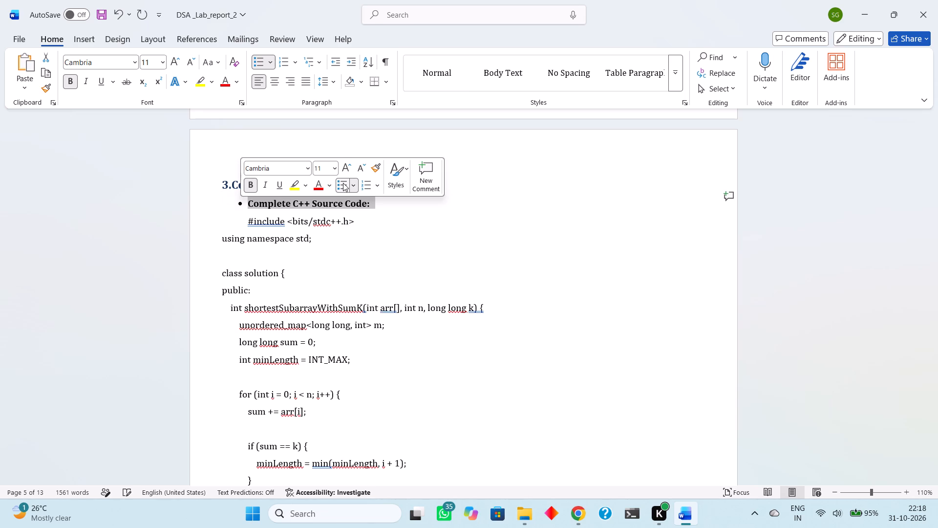
click(327, 235)
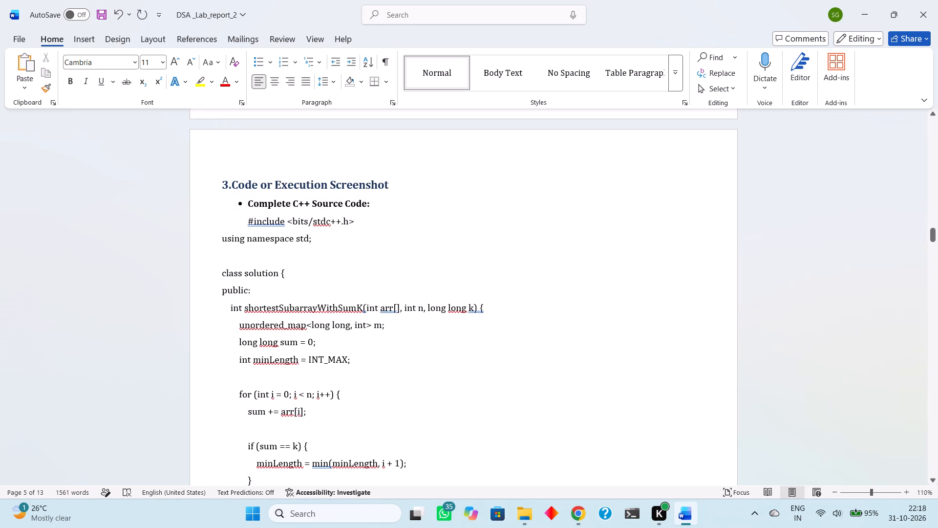
click(236, 205)
key(Left)
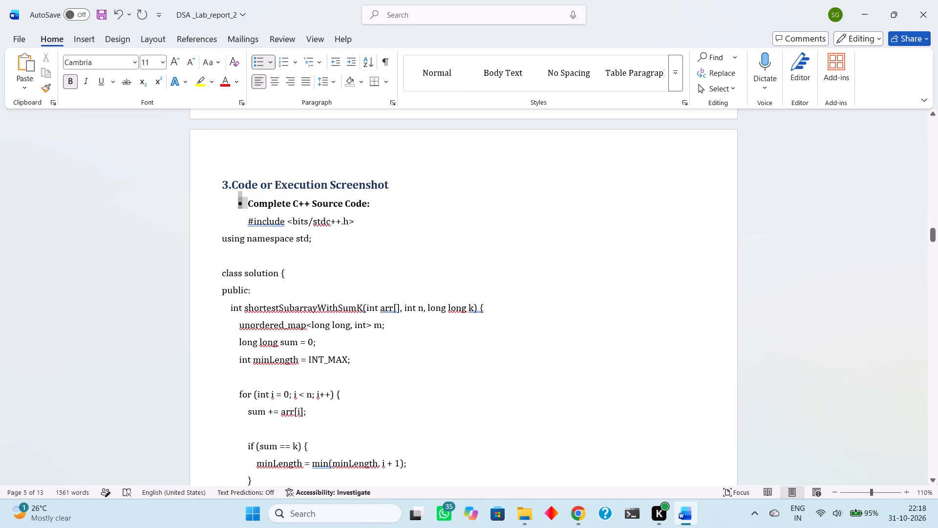
key(Left)
key(Right)
Delete the old shortestSubarrayWithSumK source code under "Complete C++ Source Code:", from the #include line to the closing brace.
drag(242, 220, 282, 372)
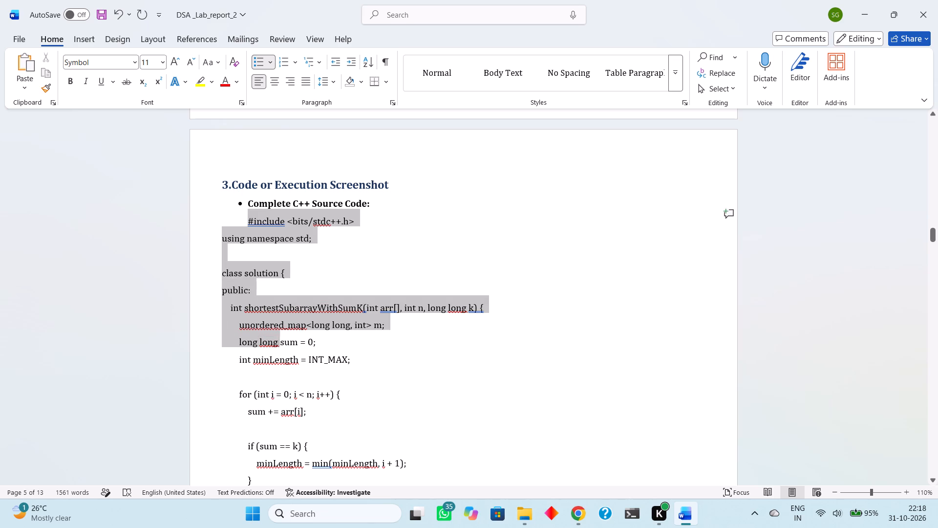
drag(282, 372, 290, 486)
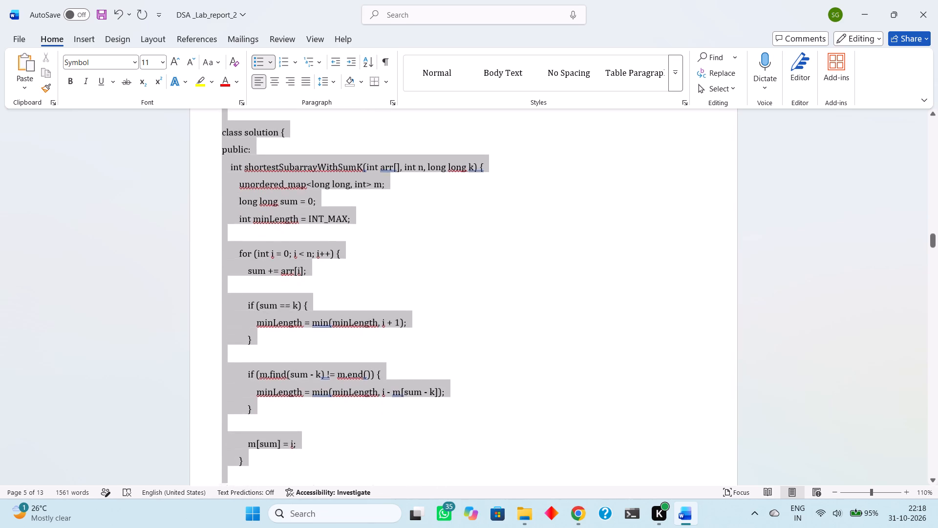
drag(290, 486, 242, 370)
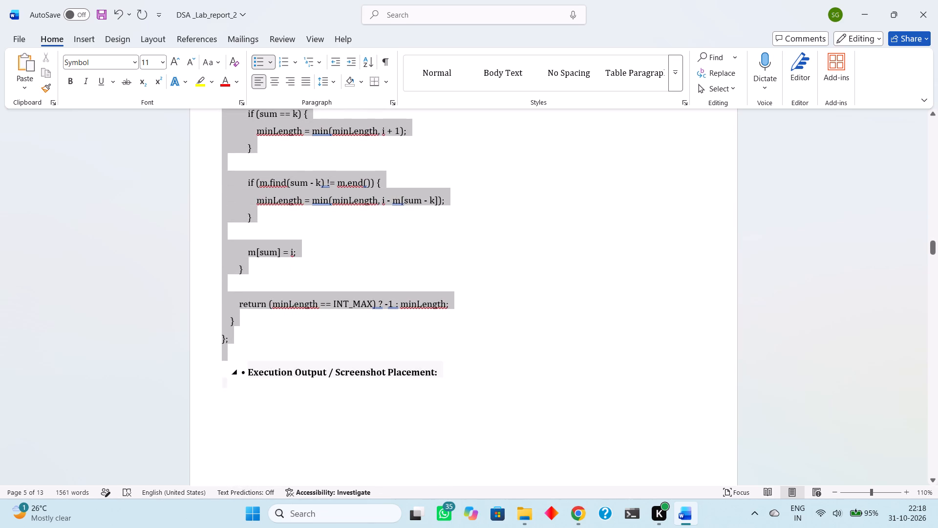
drag(242, 370, 233, 341)
key(BackSpace)
Delete the old submission screenshot under "Execution Output / Screenshot Placement:" in the Problem Statement 2 section.
scroll(233, 341, down, 3)
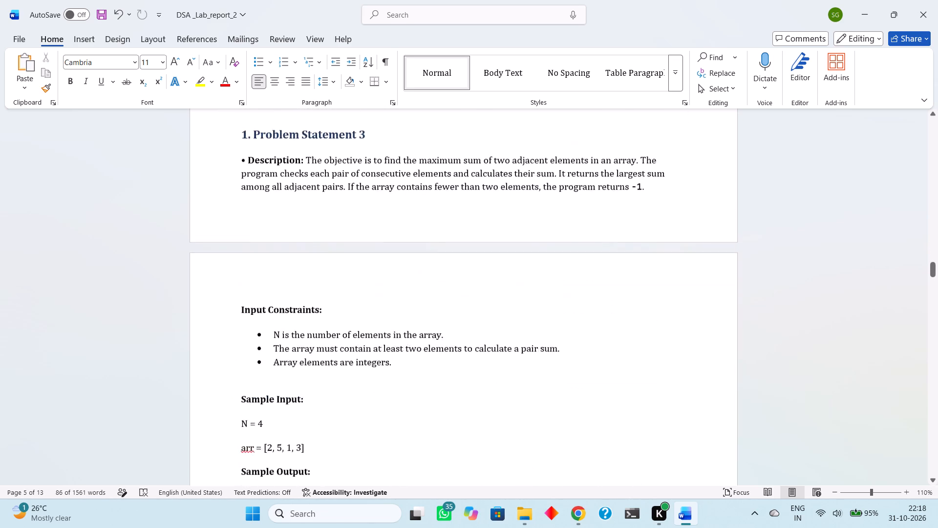
scroll(262, 362, down, 2)
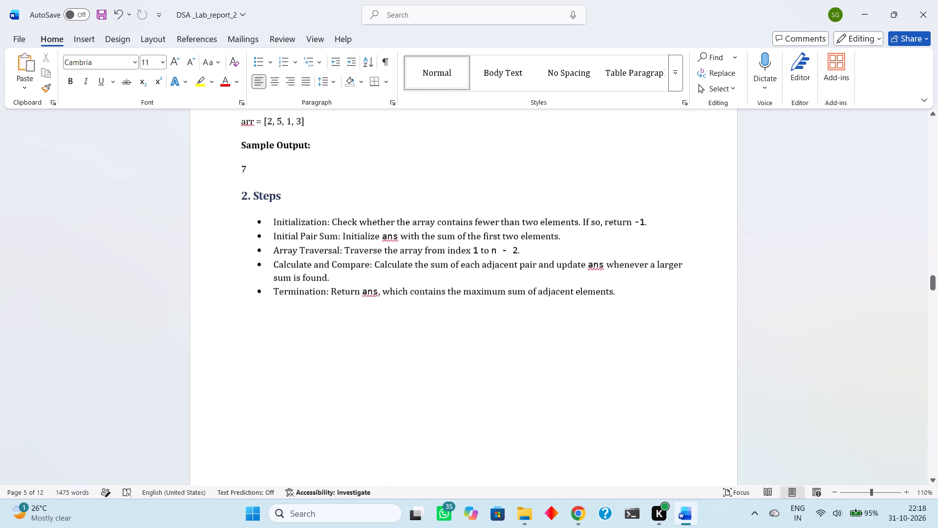
scroll(262, 362, up, 1)
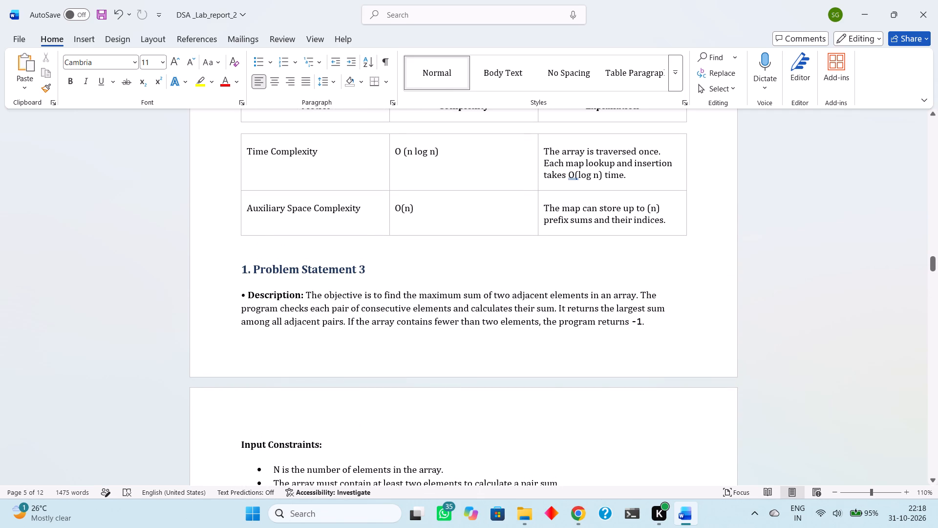
scroll(262, 362, up, 5)
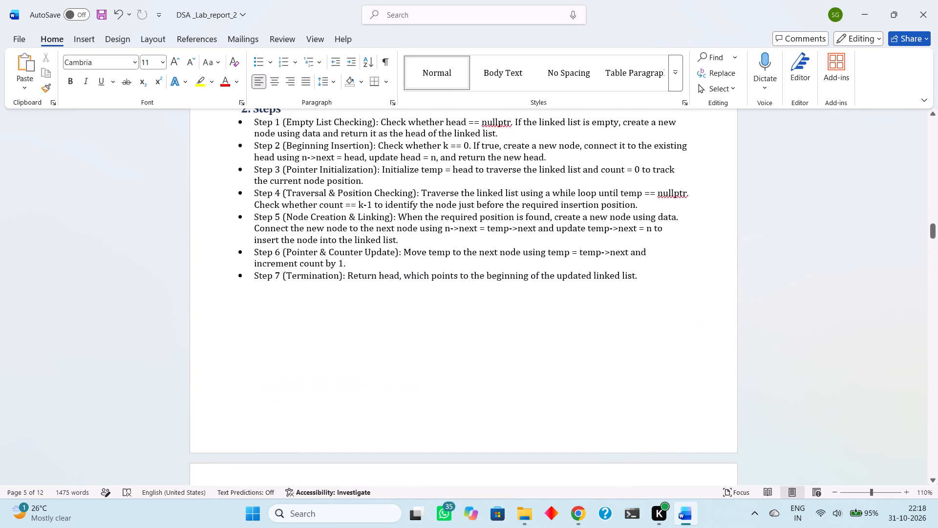
scroll(262, 362, up, 2)
scroll(262, 362, down, 1)
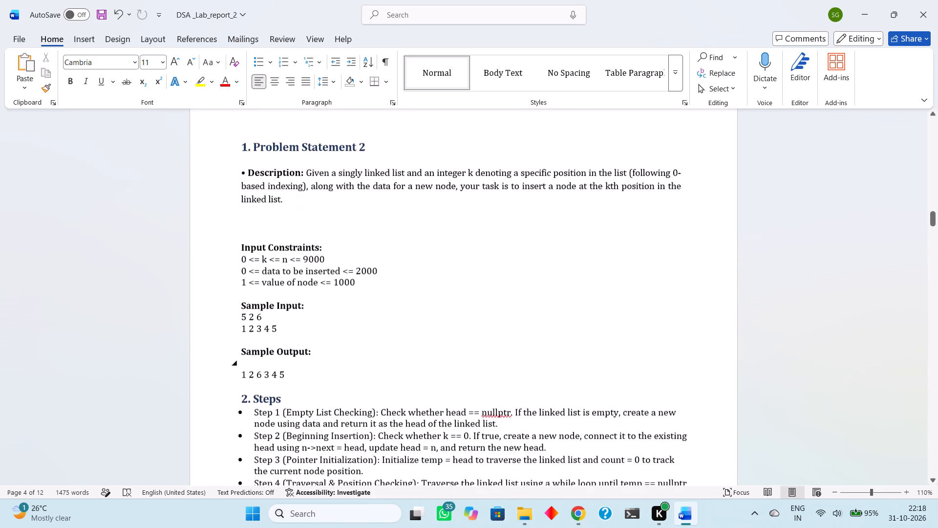
scroll(262, 362, down, 4)
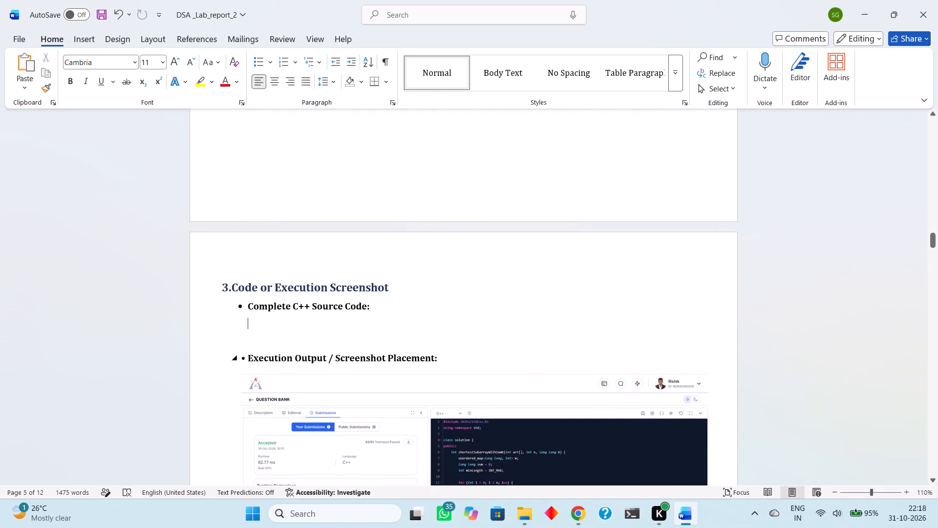
click(311, 388)
key(BackSpace)
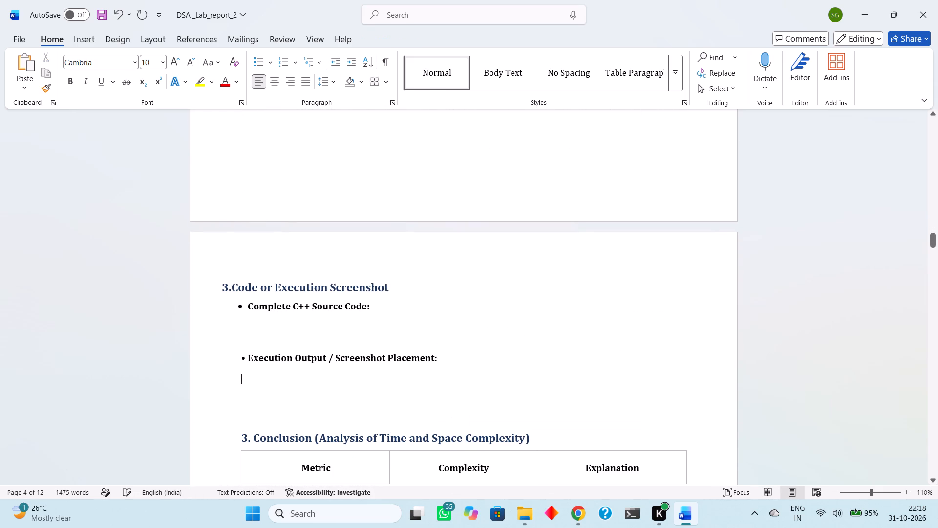
Add an empty line without bullet or bold formatting below "Complete C++ Source Code:".
scroll(311, 388, down, 1)
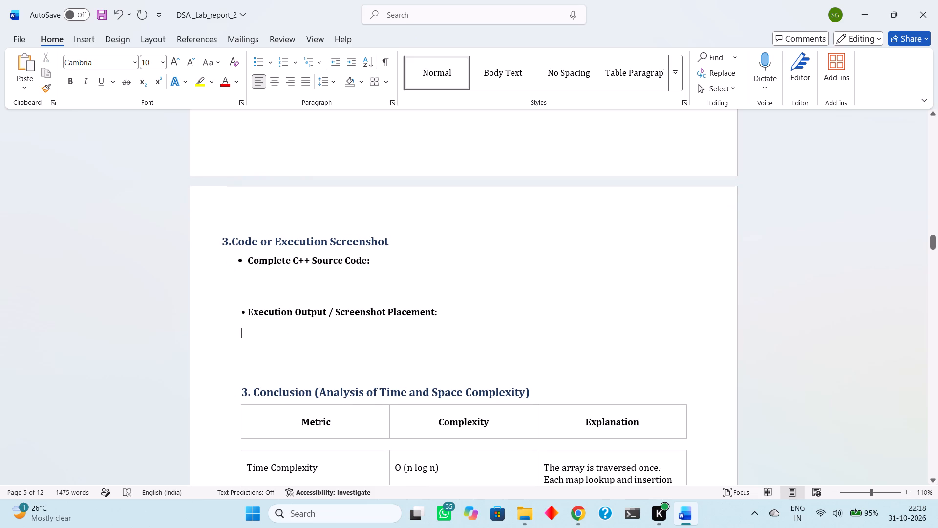
click(376, 263)
key(Return)
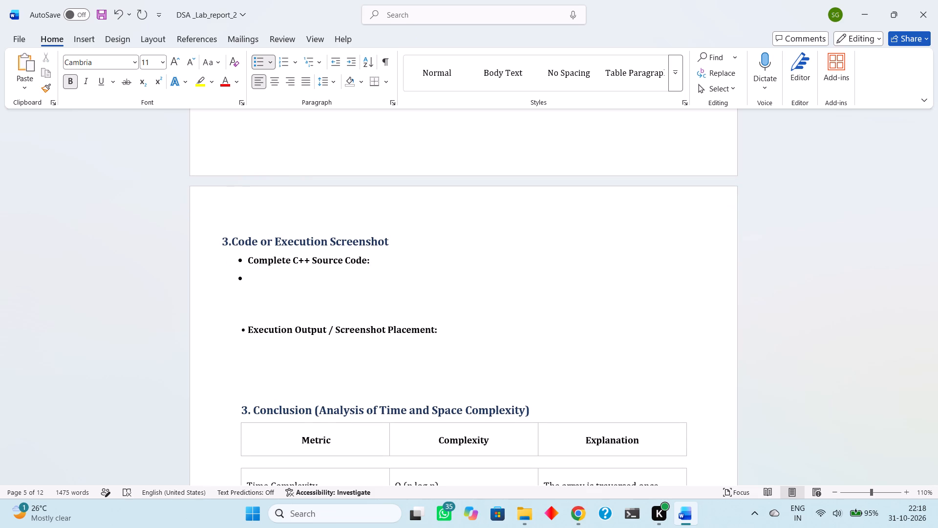
key(BackSpace)
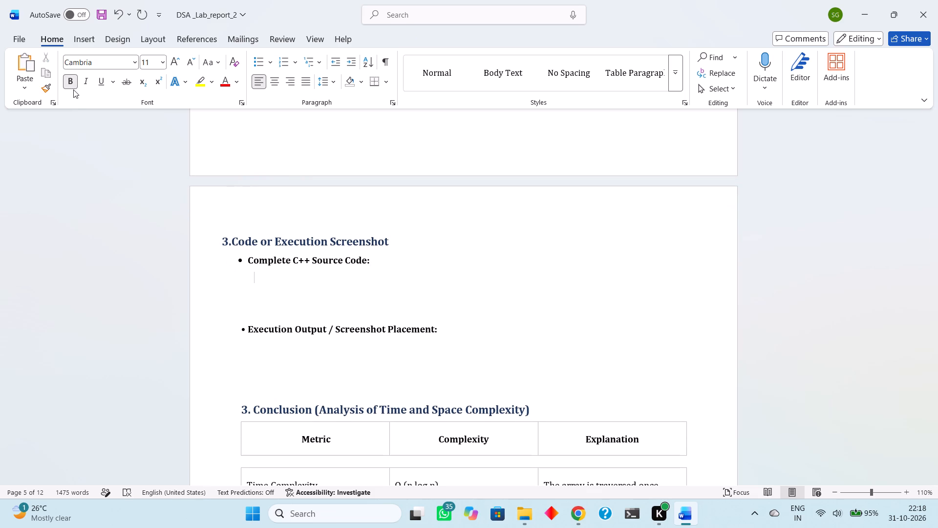
click(73, 89)
click(70, 85)
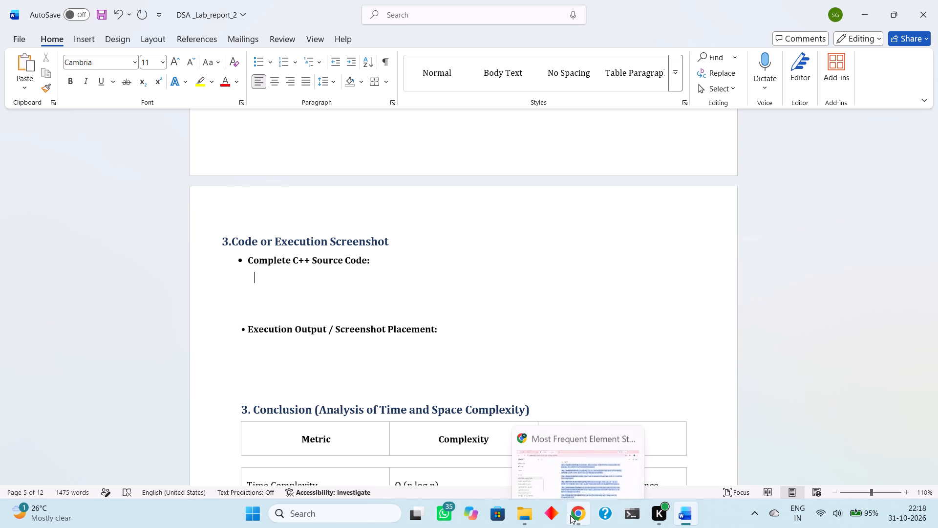
Copy the #include<bits/stdc++.h> and using namespace std; lines from the coding practice page in Chrome into the Word report's source code section.
click(574, 465)
click(97, 0)
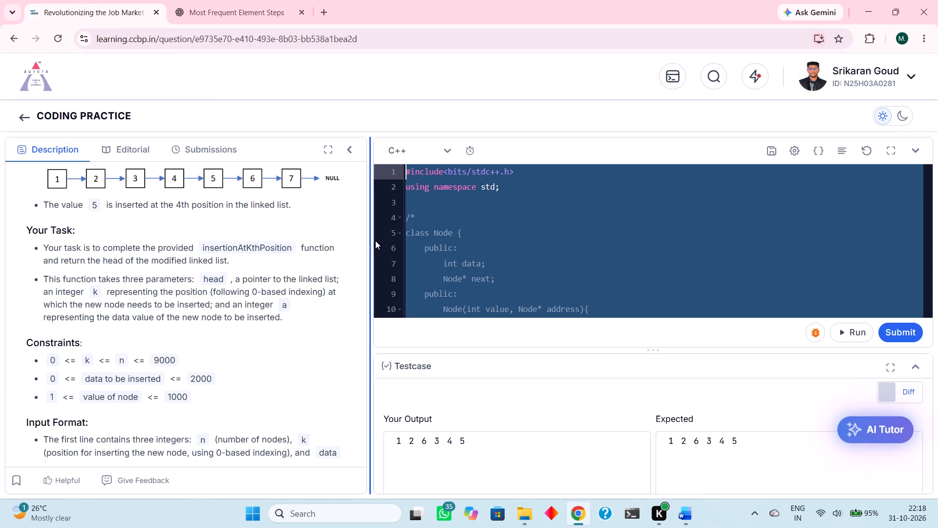
click(512, 260)
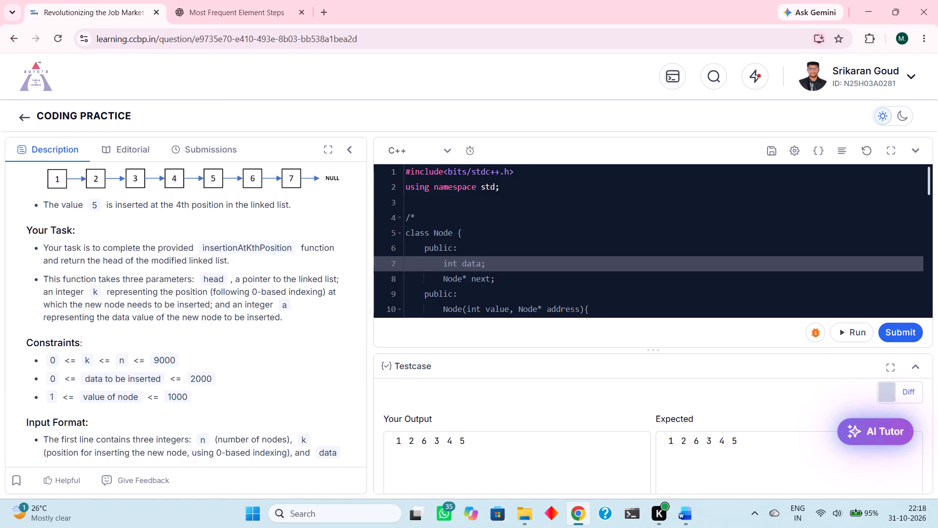
scroll(522, 281, down, 2)
scroll(522, 281, up, 2)
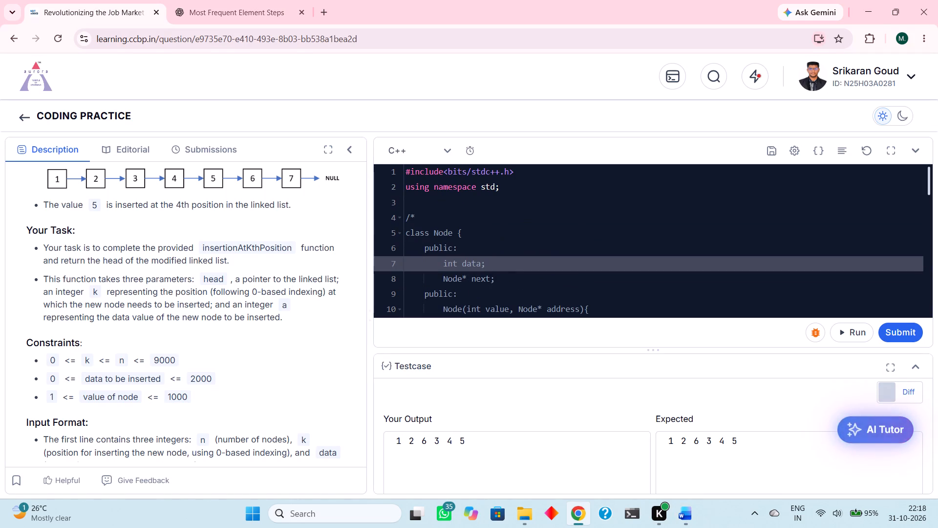
drag(507, 193, 404, 170)
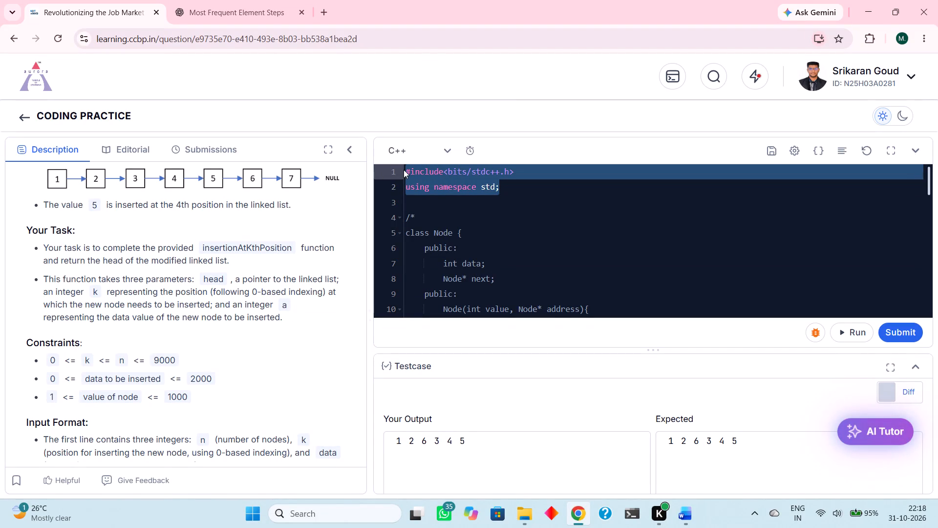
key(ctrl+c)
key(alt+Tab)
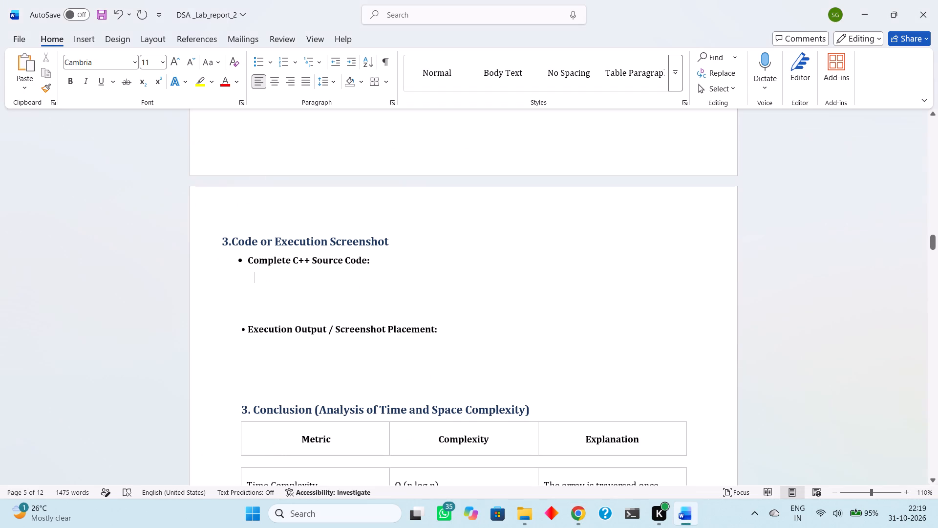
key(ctrl+v)
key(Return)
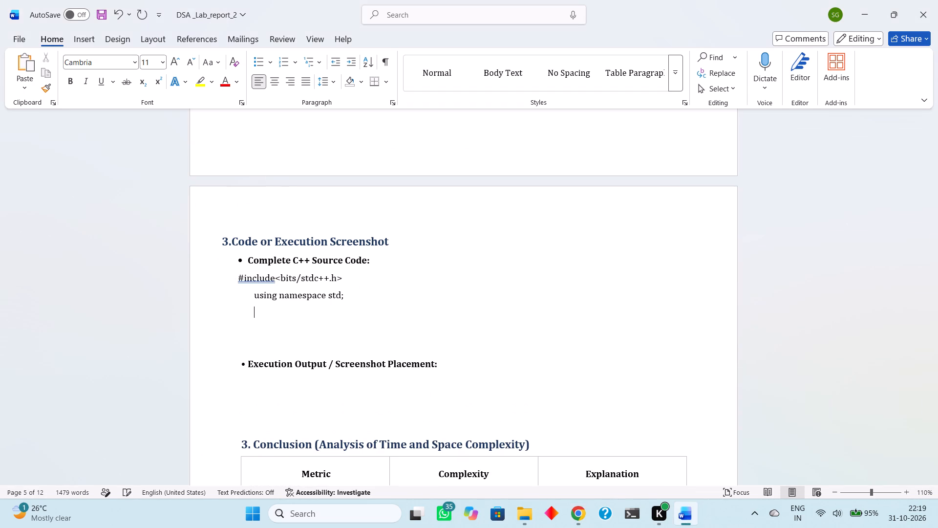
Copy the complete solution class with insertionAtKthPosition from Chrome and paste it in Word below using namespace std;, indented with spaces.
key(alt+Tab)
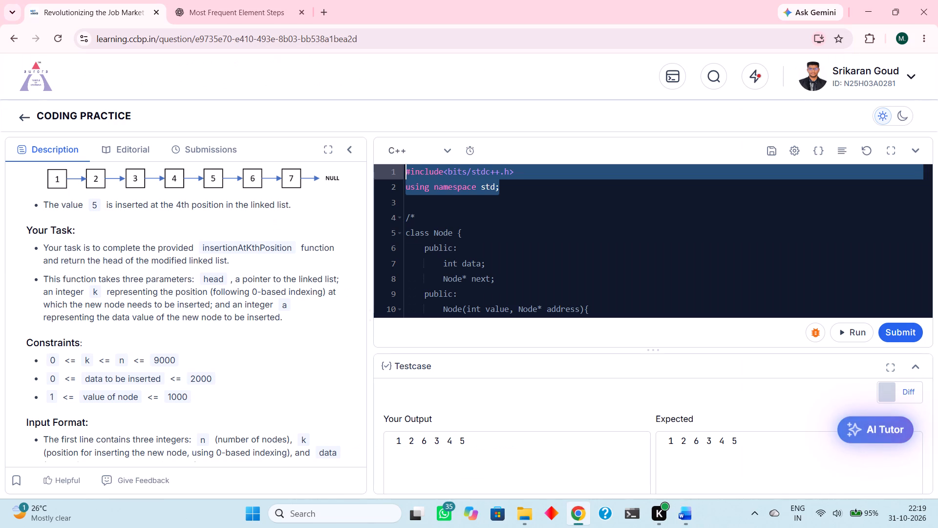
scroll(438, 250, down, 5)
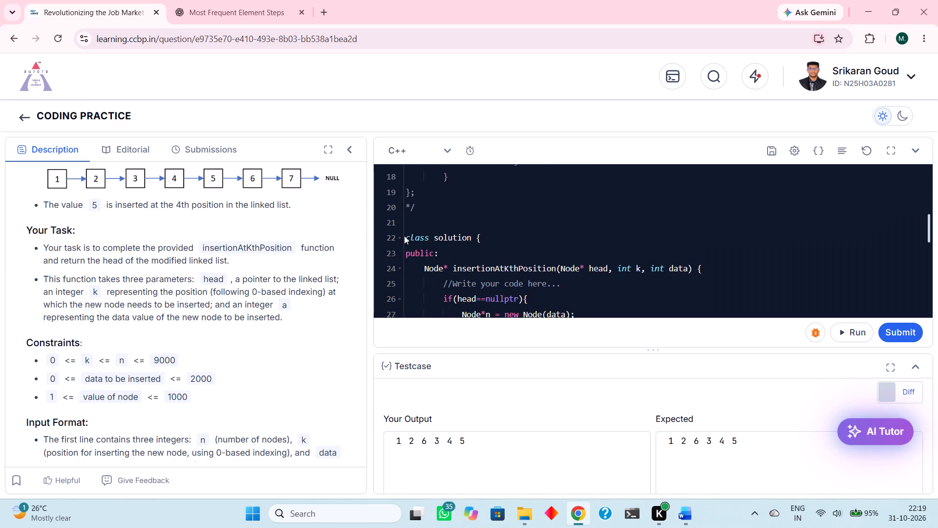
drag(404, 236, 448, 280)
scroll(448, 280, down, 3)
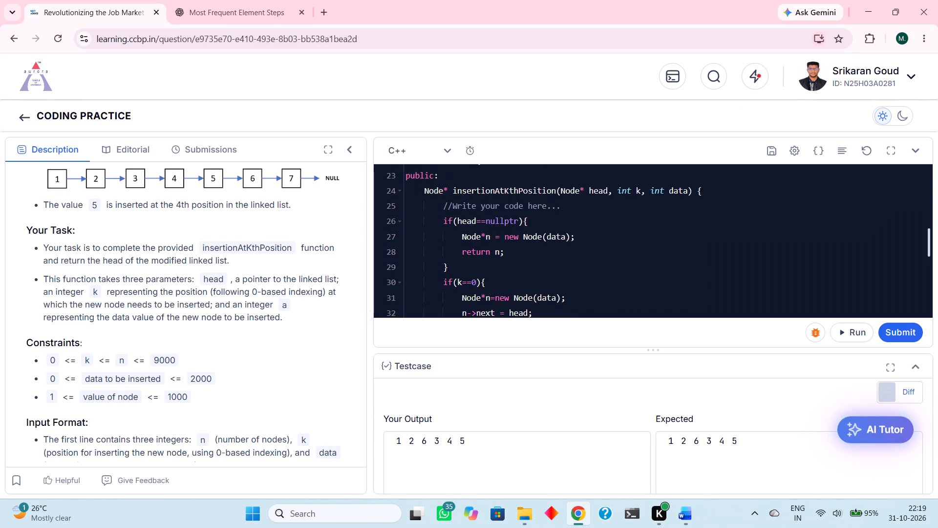
scroll(417, 221, up, 1)
drag(406, 168, 498, 325)
key(ctrl+c)
key(alt+Tab)
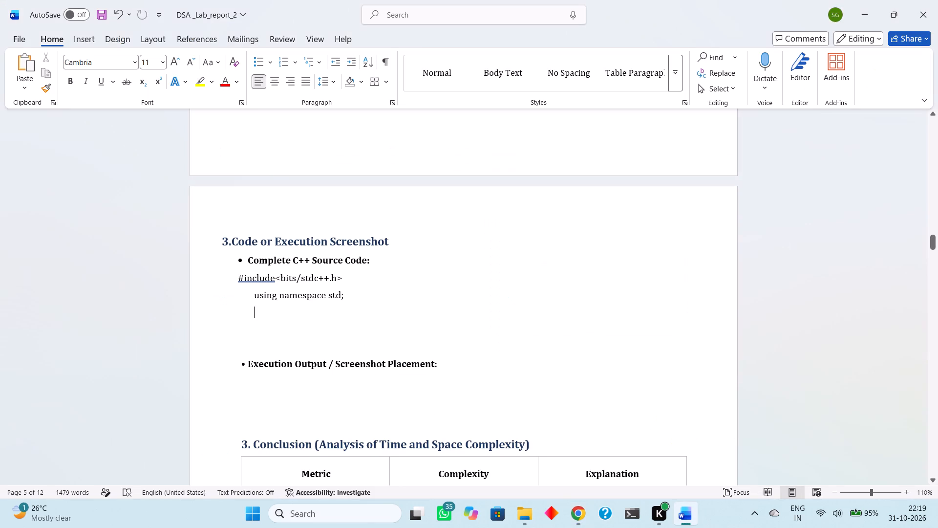
key(BackSpace)
key(space)
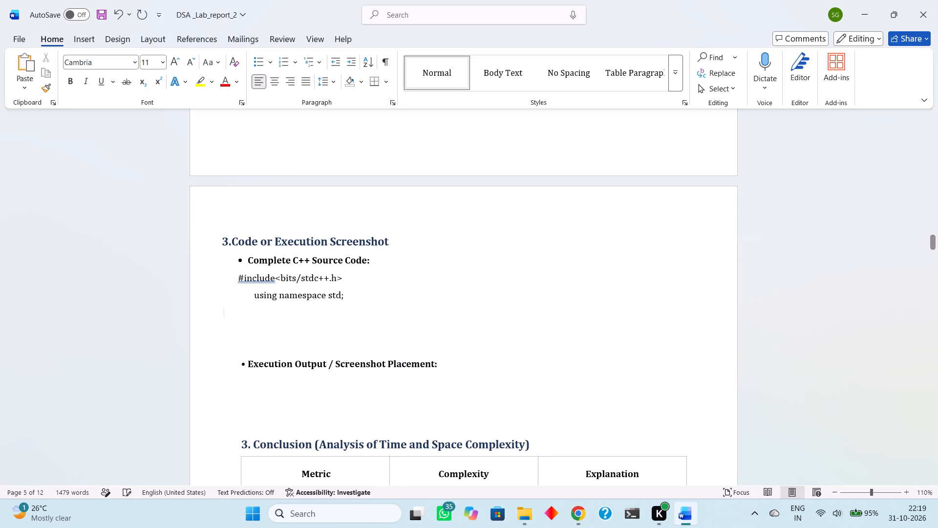
key(space)
key(space)
key(space)
key(space)
key(space)
key(ctrl+v)
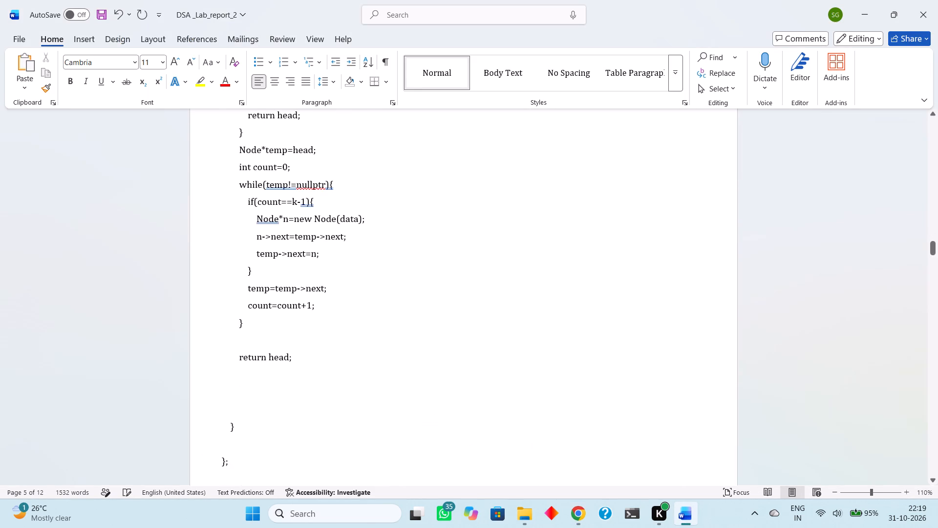
scroll(498, 325, up, 3)
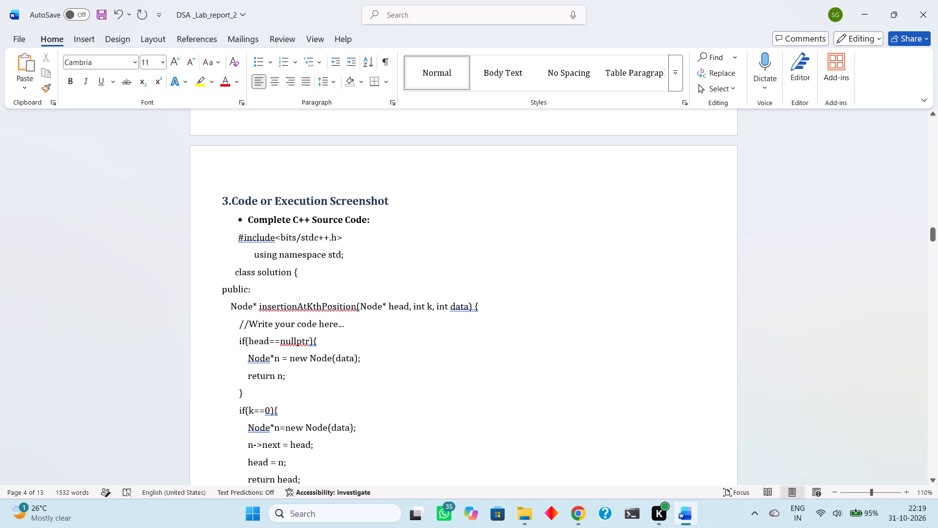
Check the code's layout on the coding practice page in Chrome and remove the leading spaces before "class solution {" in the Word report.
key(alt+Tab)
scroll(522, 248, up, 7)
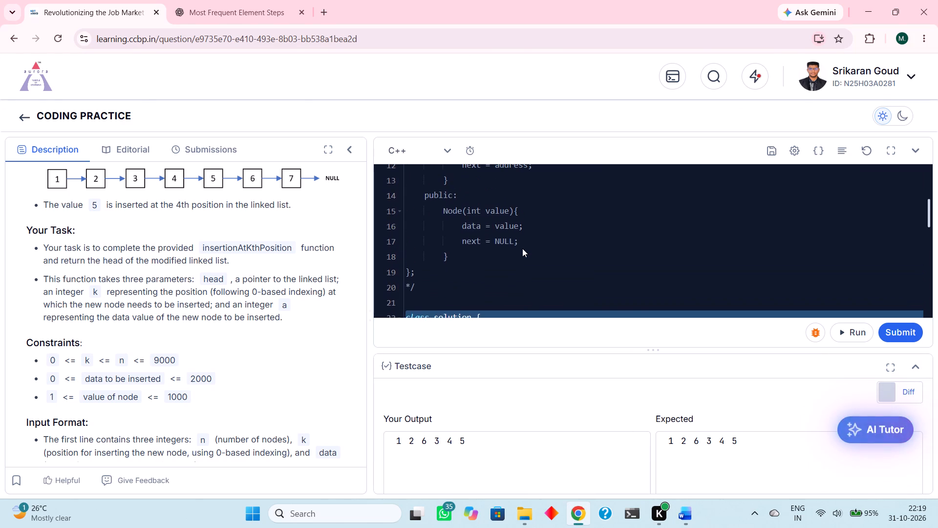
key(alt+Tab)
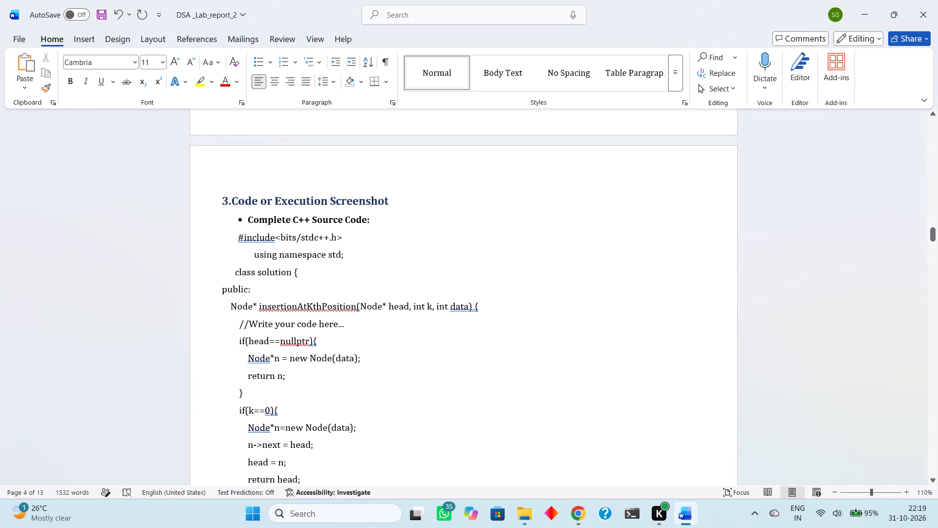
click(235, 269)
key(BackSpace)
key(BackSpace)
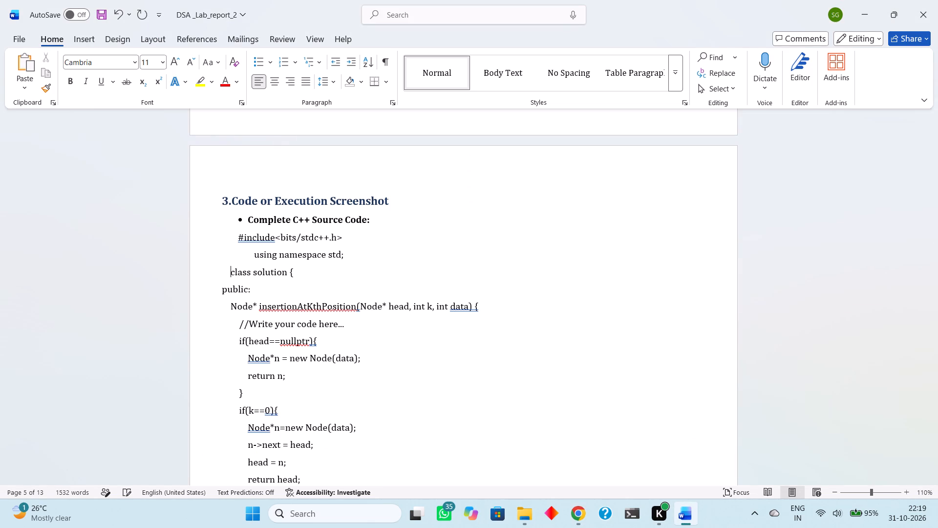
key(BackSpace)
key(BackSpace)
key(alt+Tab)
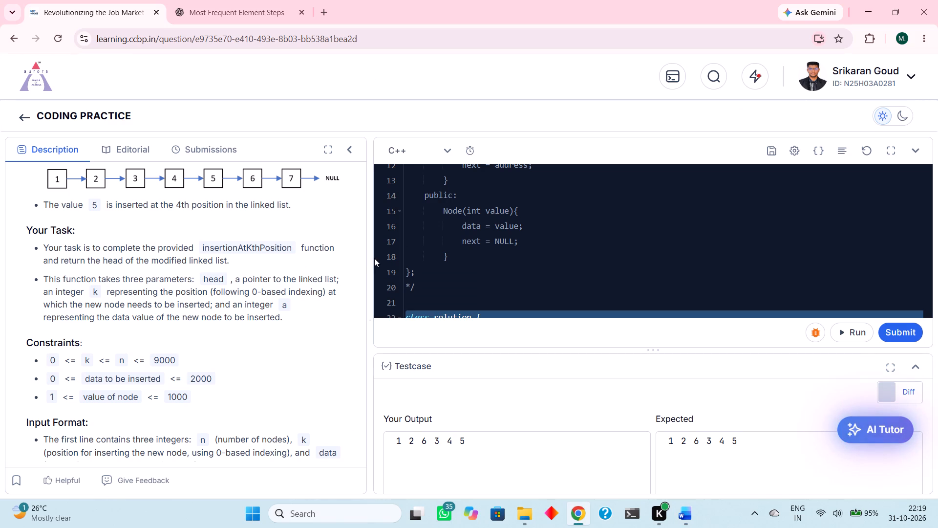
scroll(459, 254, up, 1)
scroll(459, 254, down, 2)
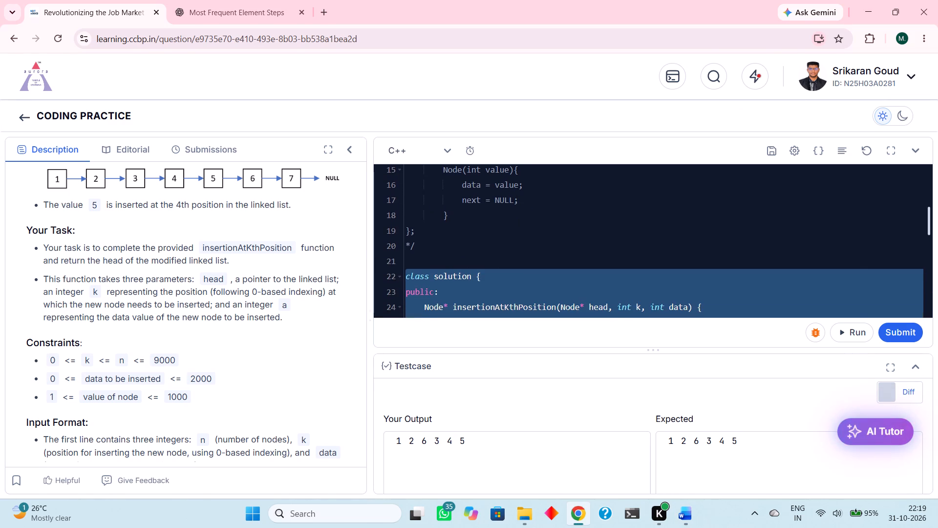
key(alt+Tab)
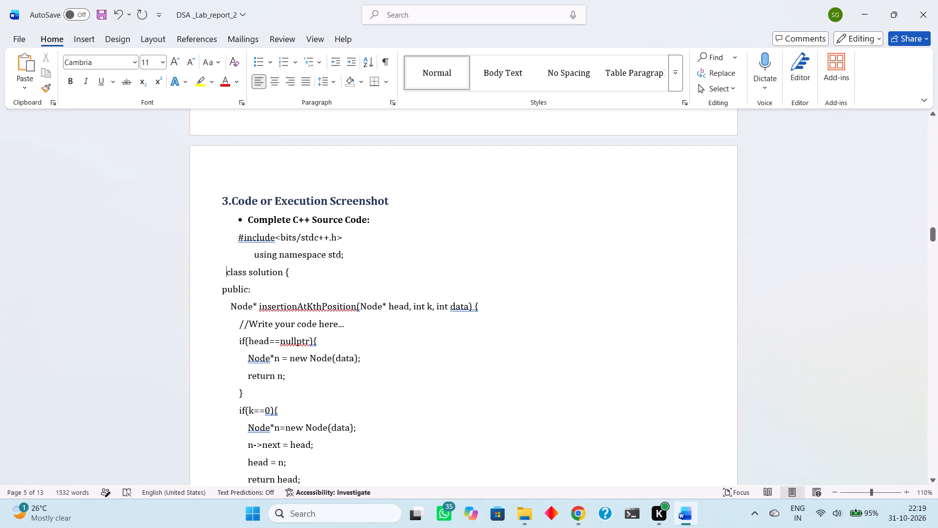
key(BackSpace)
key(BackSpace)
Try to remove the indentation before the #include<bits/stdc++.h> line under the source code heading.
click(237, 238)
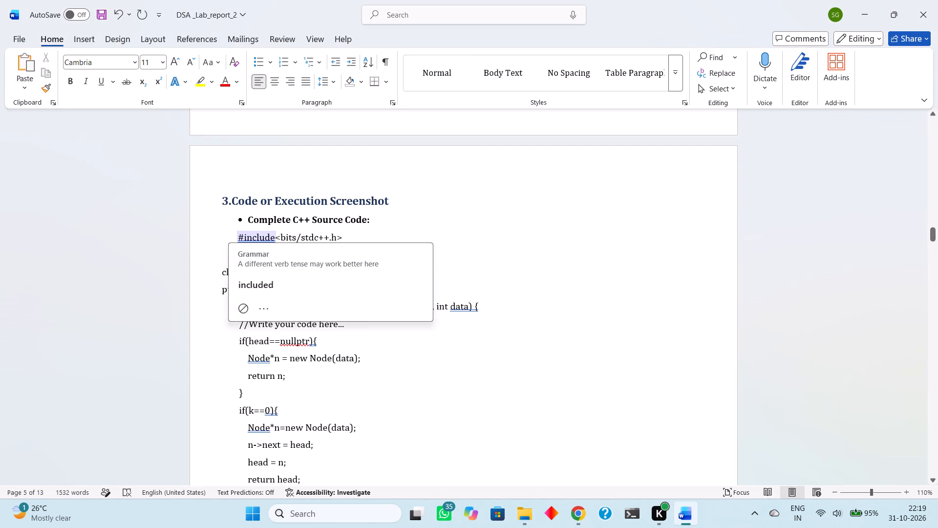
key(Left)
key(BackSpace)
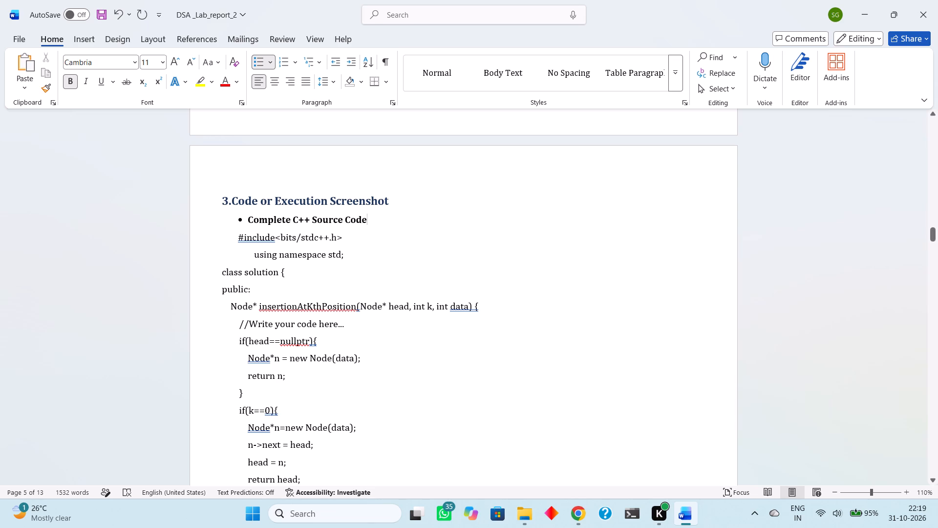
click(223, 271)
click(234, 235)
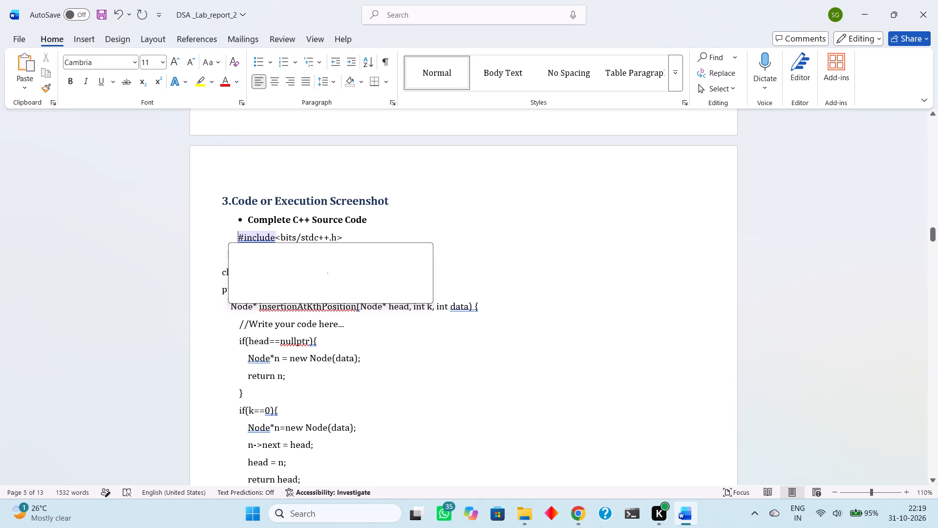
key(Left)
key(BackSpace)
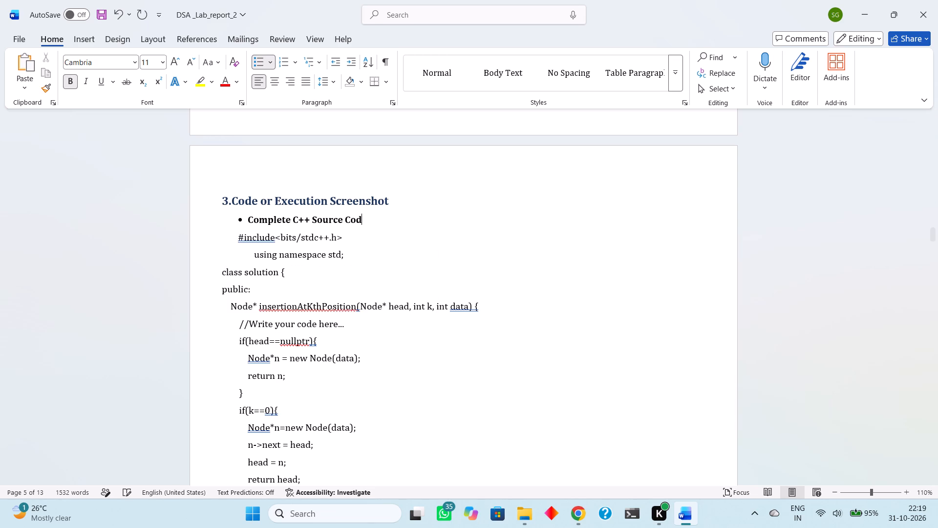
Add an empty line without bullet or bold formatting below "Execution Output / Screenshot Placement:" in the Problem Statement 2 section.
scroll(271, 317, down, 2)
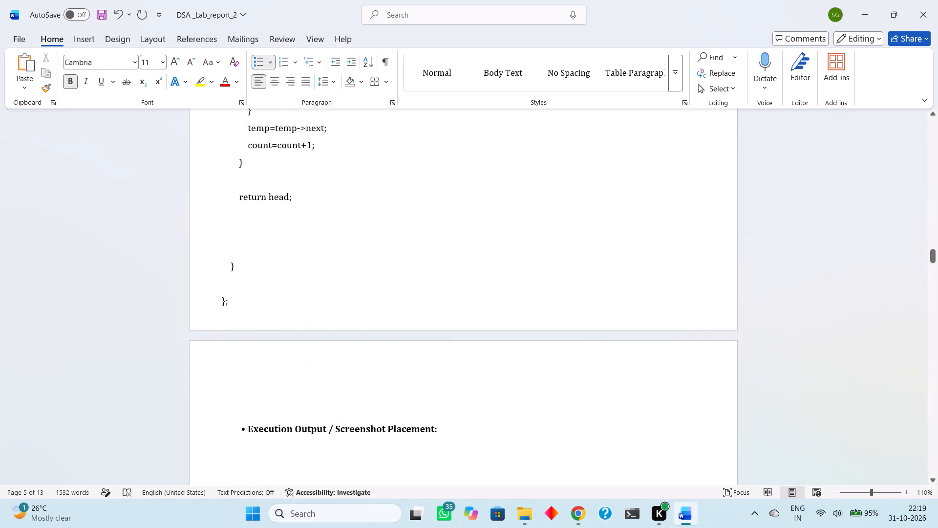
scroll(271, 317, down, 2)
scroll(271, 317, up, 1)
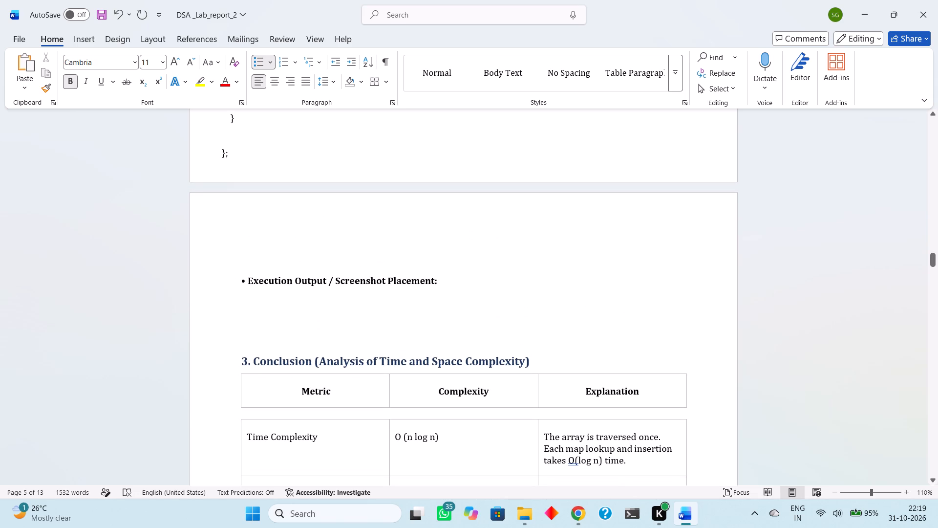
click(448, 287)
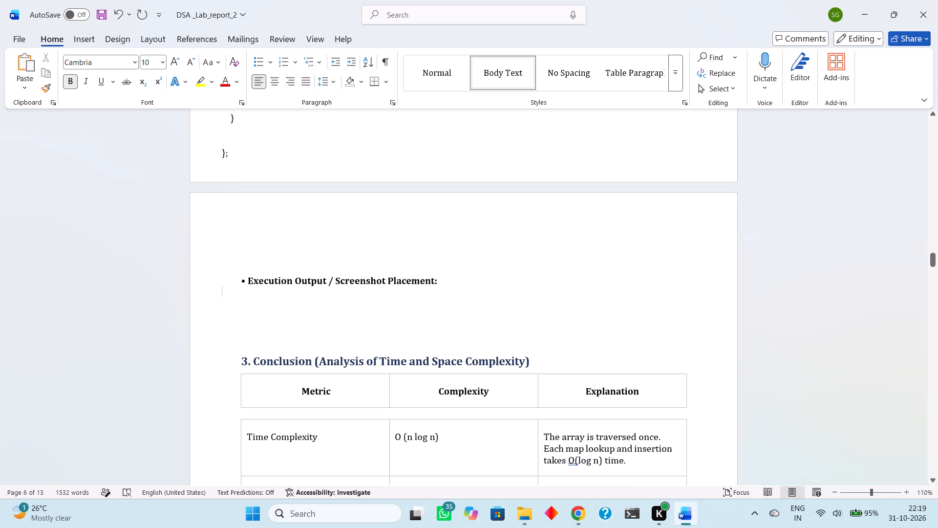
click(450, 282)
key(Return)
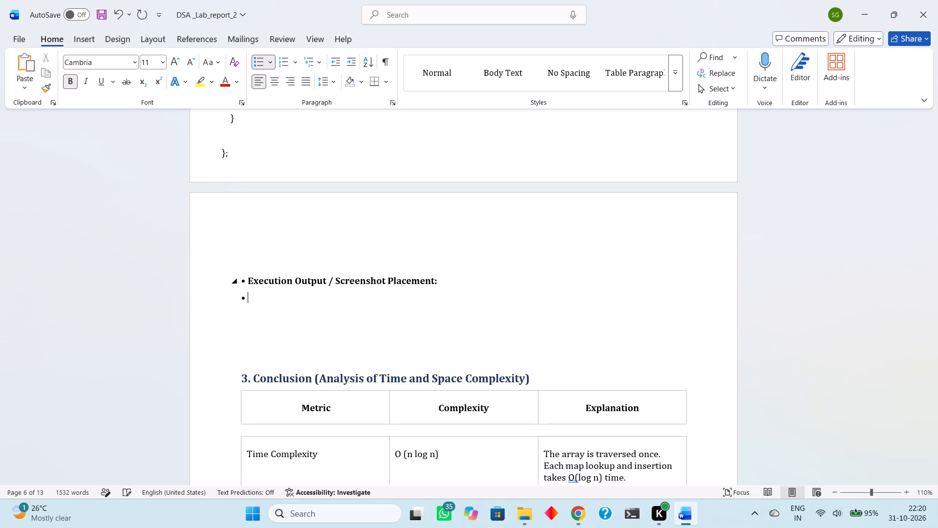
key(BackSpace)
click(78, 85)
click(75, 83)
Run the linked-list insertion code in Chrome and enlarge the test case results, with the problem title and description shown beside them.
key(alt+Tab)
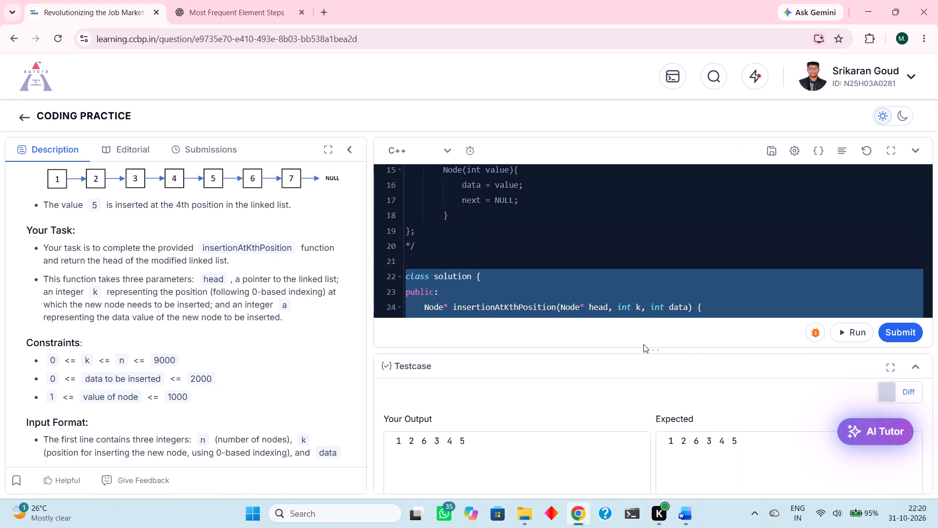
click(842, 330)
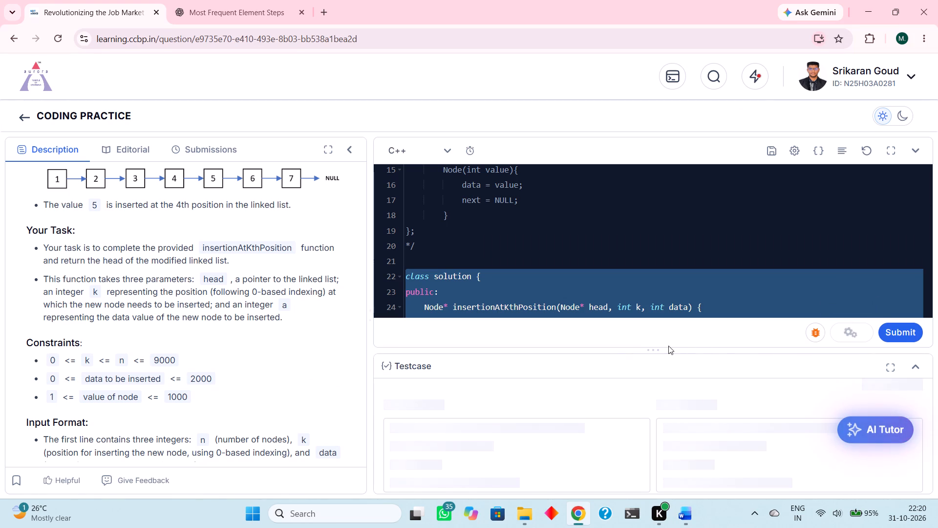
drag(660, 349, 675, 165)
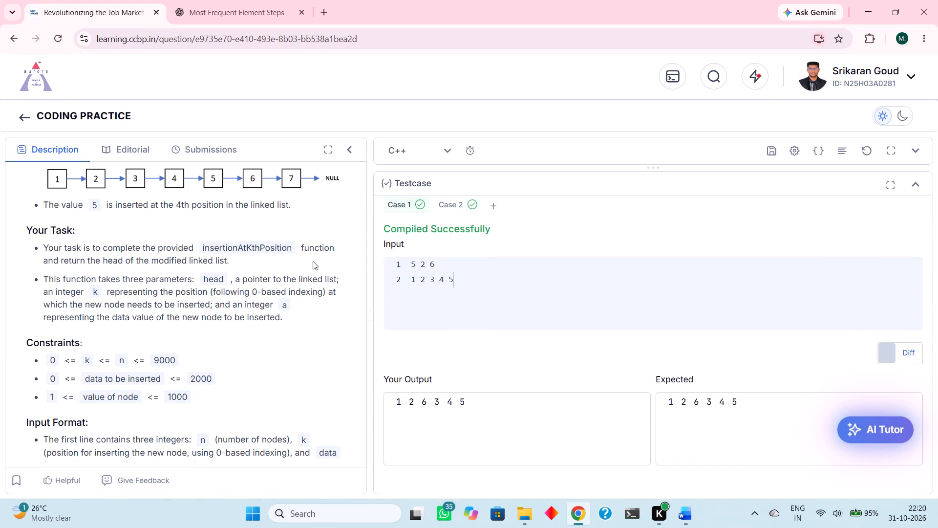
scroll(313, 261, up, 5)
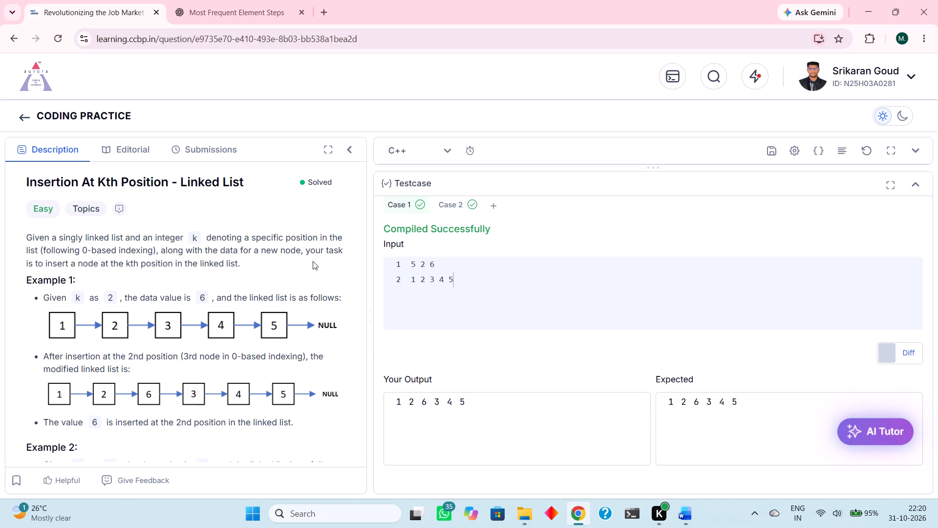
Capture the coding practice page below the address bar and paste it in Word under "Execution Output / Screenshot Placement:".
key(Print)
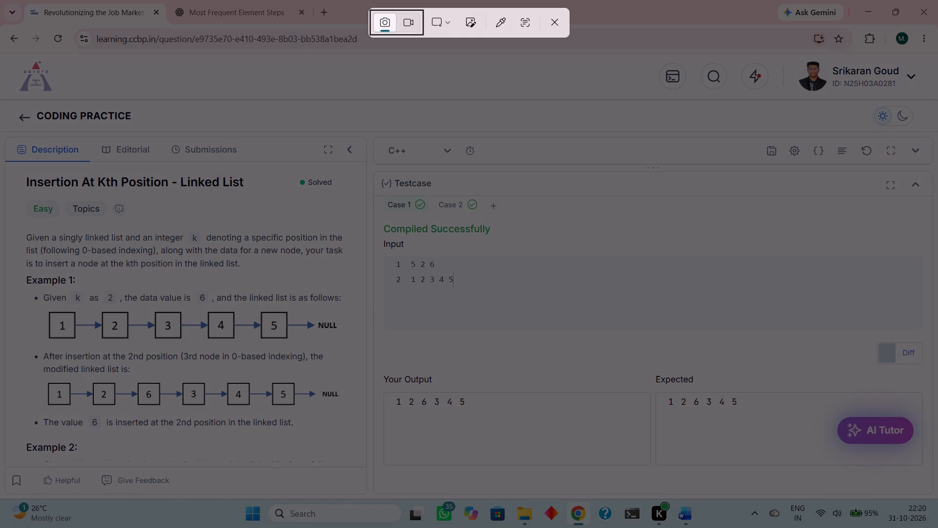
drag(0, 51, 554, 401)
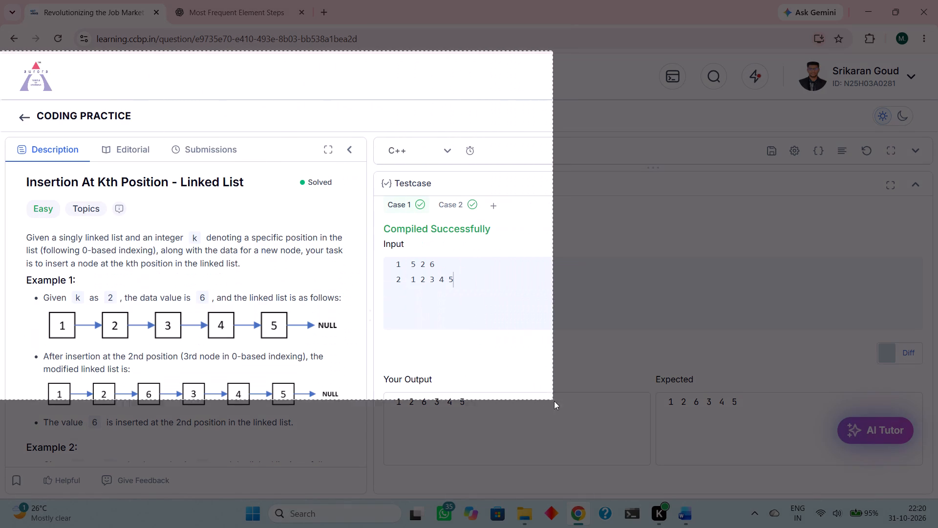
drag(554, 401, 723, 498)
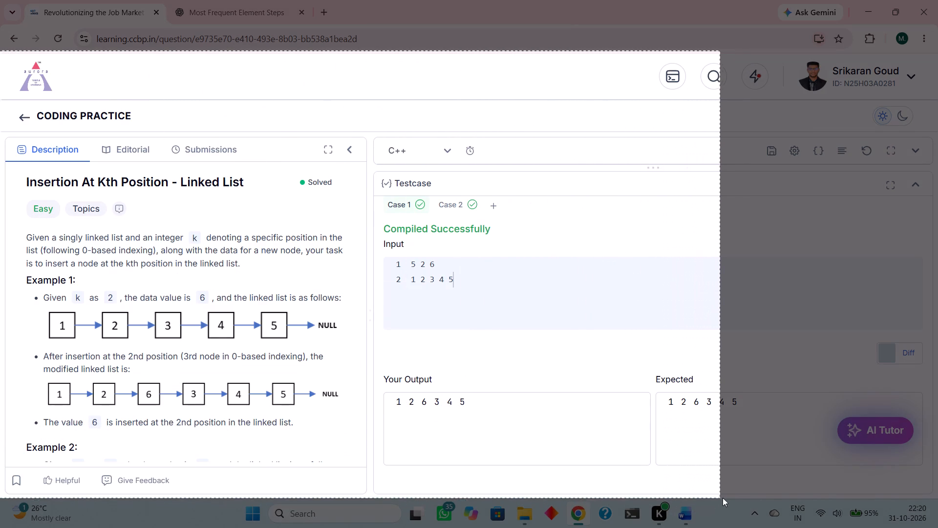
drag(723, 498, 882, 500)
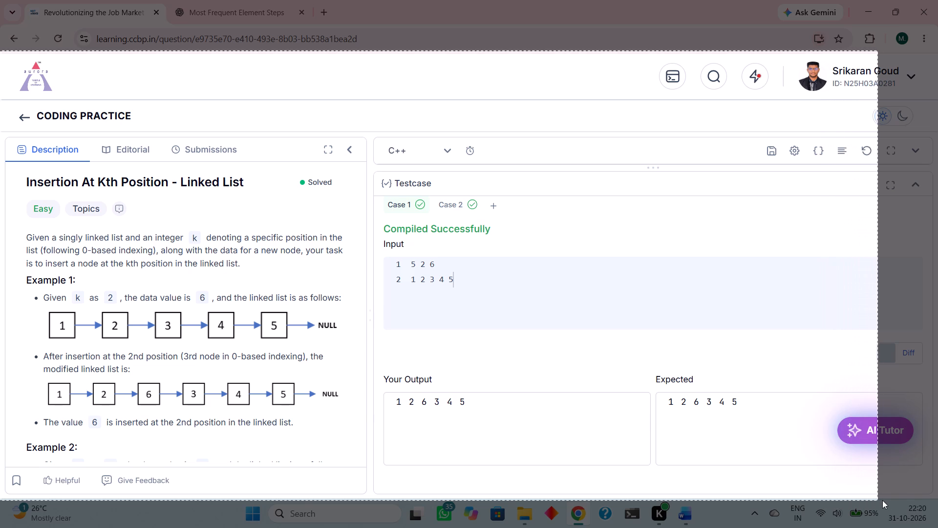
drag(882, 500, 937, 500)
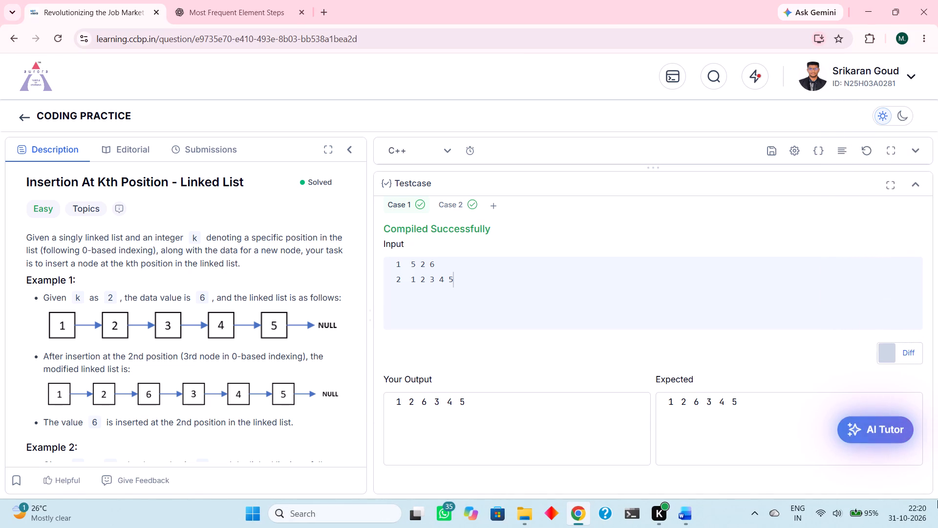
key(alt+Tab)
key(ctrl+v)
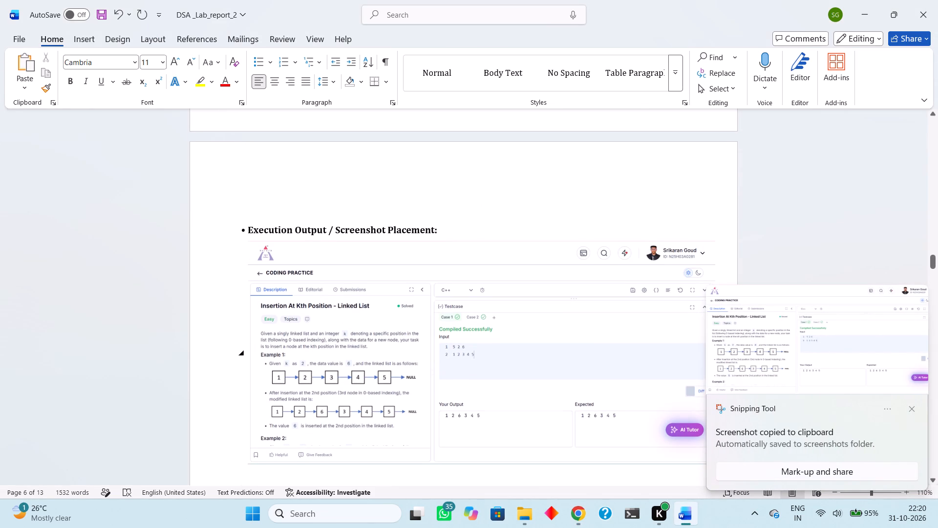
Review the report from Problem Statement 1's source code through Problem Statement 2's execution screenshot and complexity table.
scroll(550, 363, down, 2)
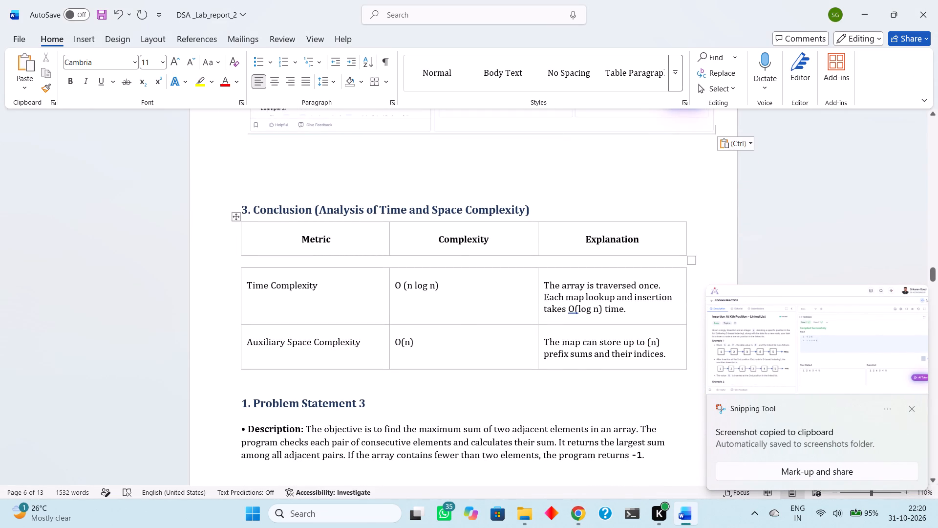
scroll(418, 244, up, 11)
scroll(418, 244, down, 1)
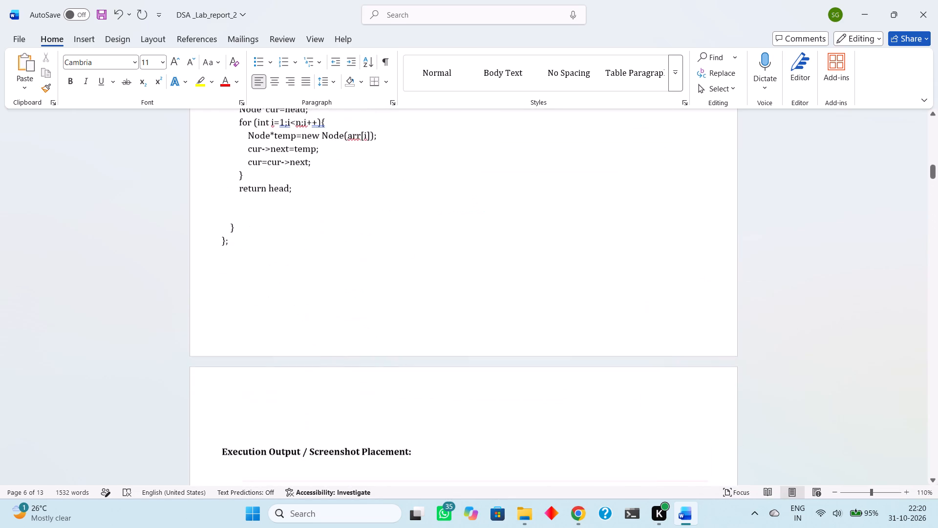
scroll(418, 244, down, 4)
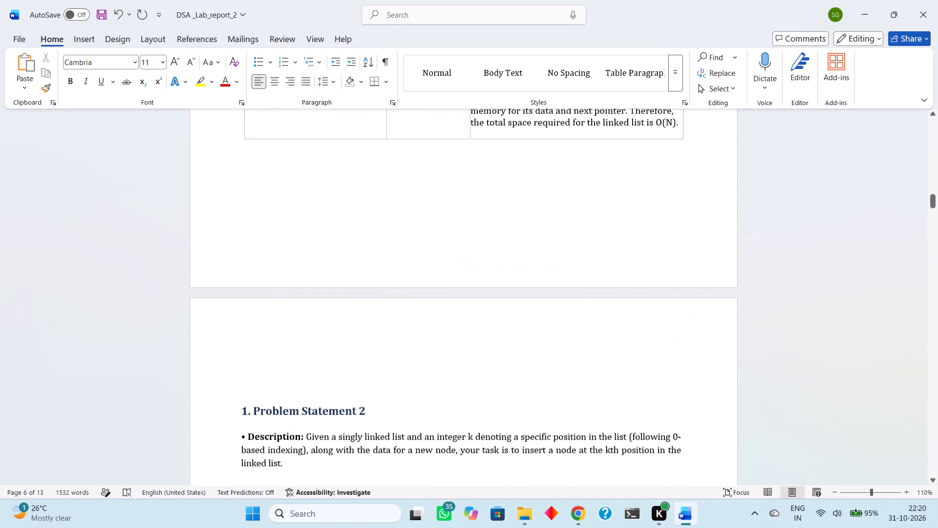
scroll(418, 244, down, 4)
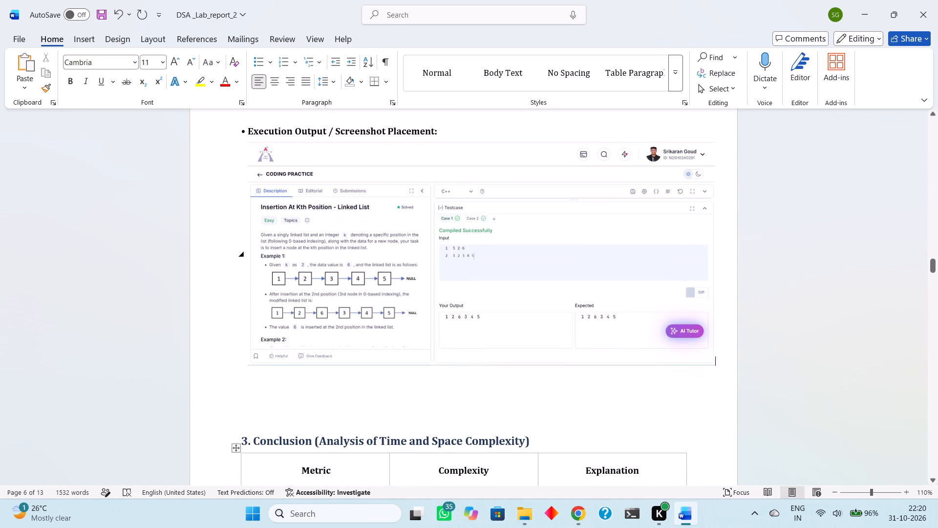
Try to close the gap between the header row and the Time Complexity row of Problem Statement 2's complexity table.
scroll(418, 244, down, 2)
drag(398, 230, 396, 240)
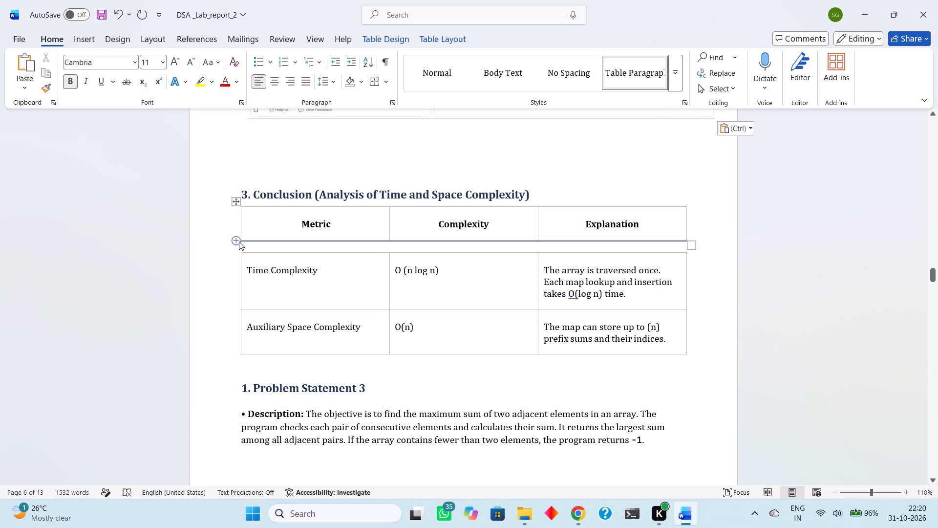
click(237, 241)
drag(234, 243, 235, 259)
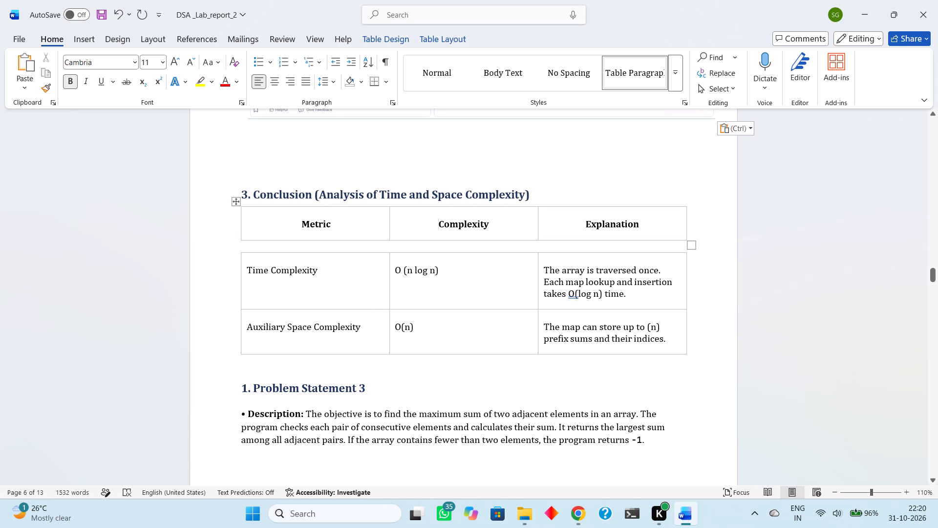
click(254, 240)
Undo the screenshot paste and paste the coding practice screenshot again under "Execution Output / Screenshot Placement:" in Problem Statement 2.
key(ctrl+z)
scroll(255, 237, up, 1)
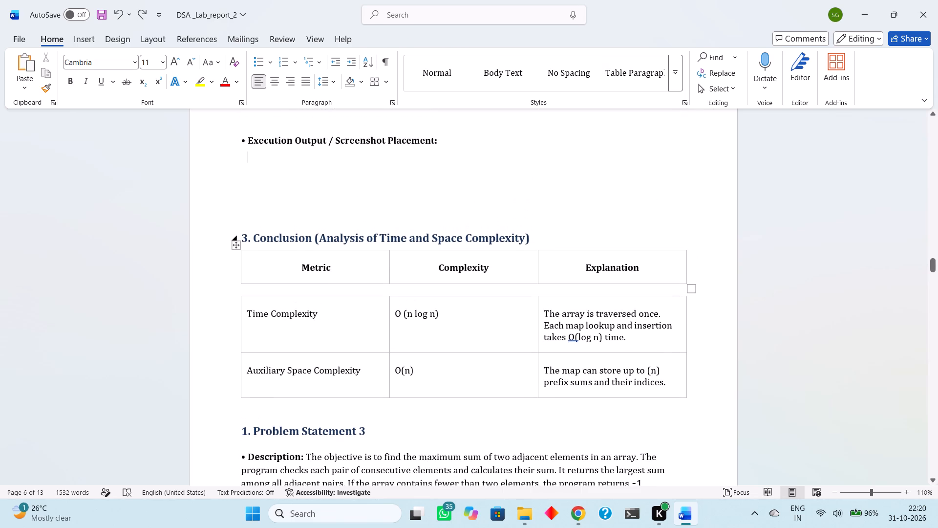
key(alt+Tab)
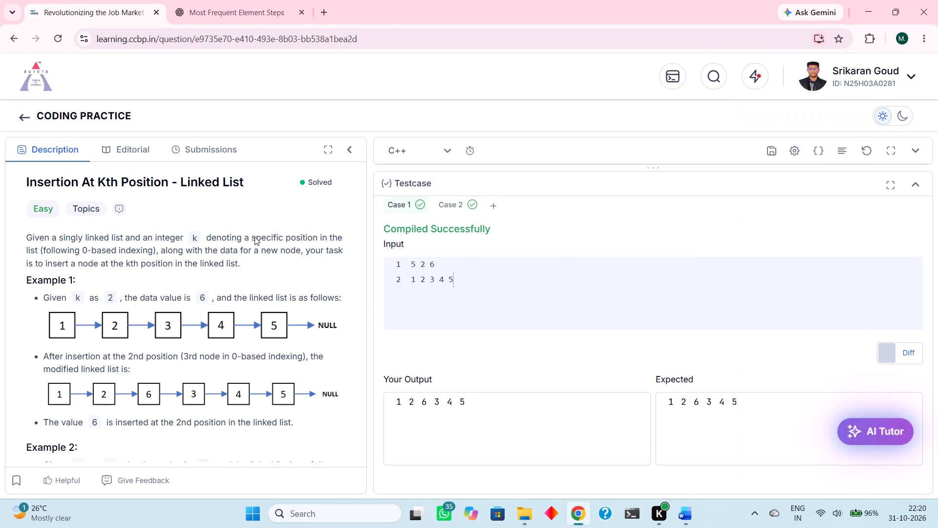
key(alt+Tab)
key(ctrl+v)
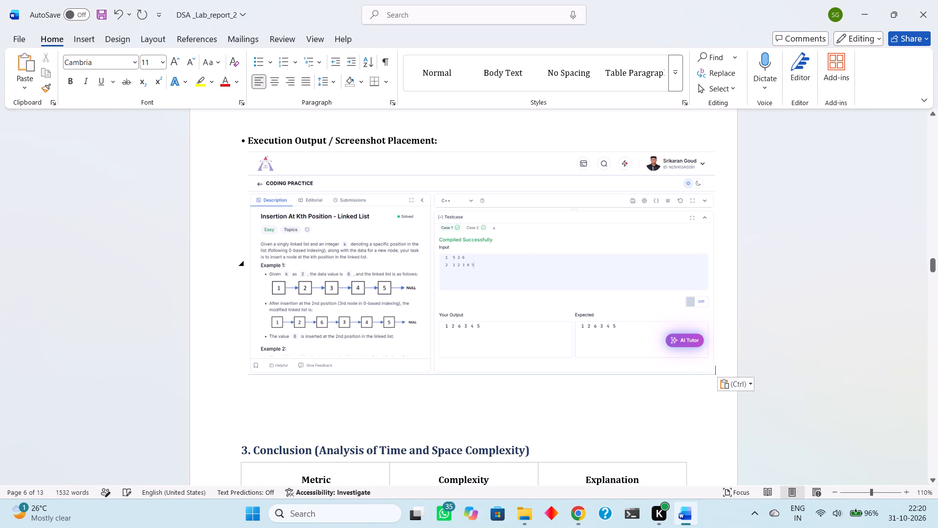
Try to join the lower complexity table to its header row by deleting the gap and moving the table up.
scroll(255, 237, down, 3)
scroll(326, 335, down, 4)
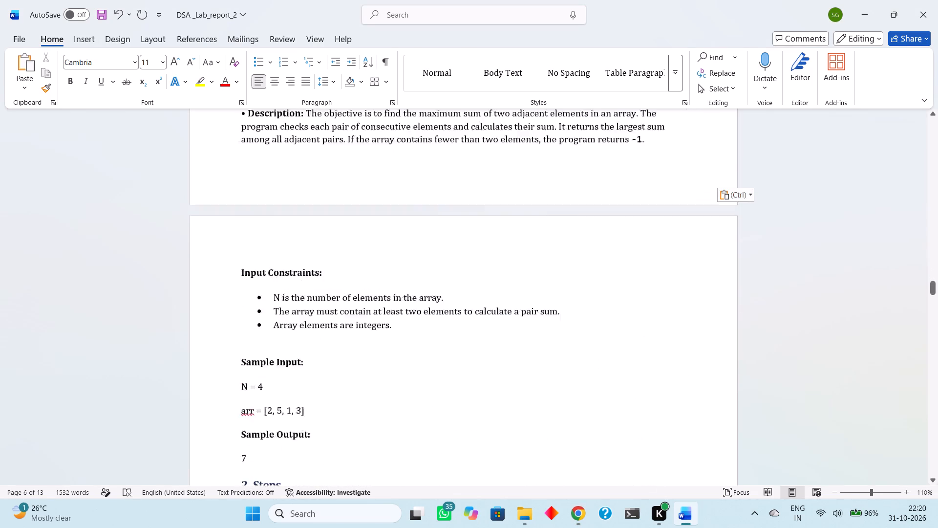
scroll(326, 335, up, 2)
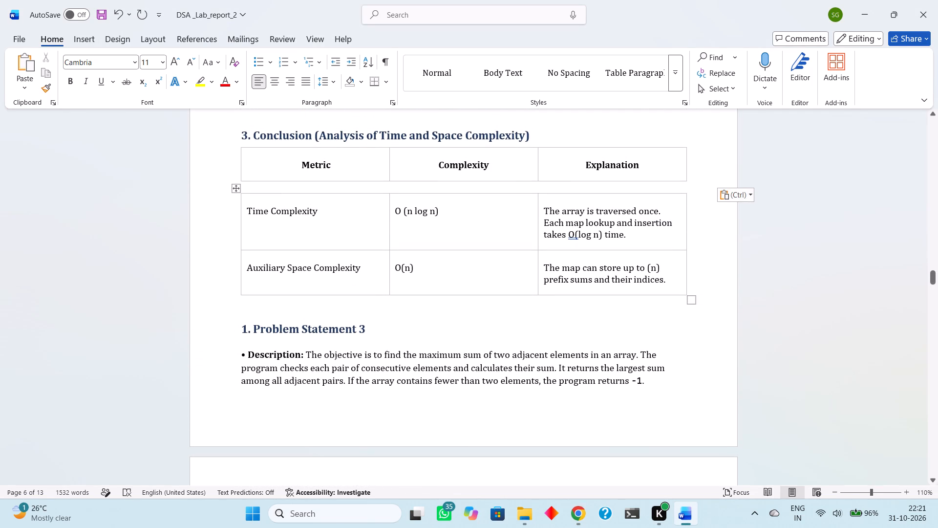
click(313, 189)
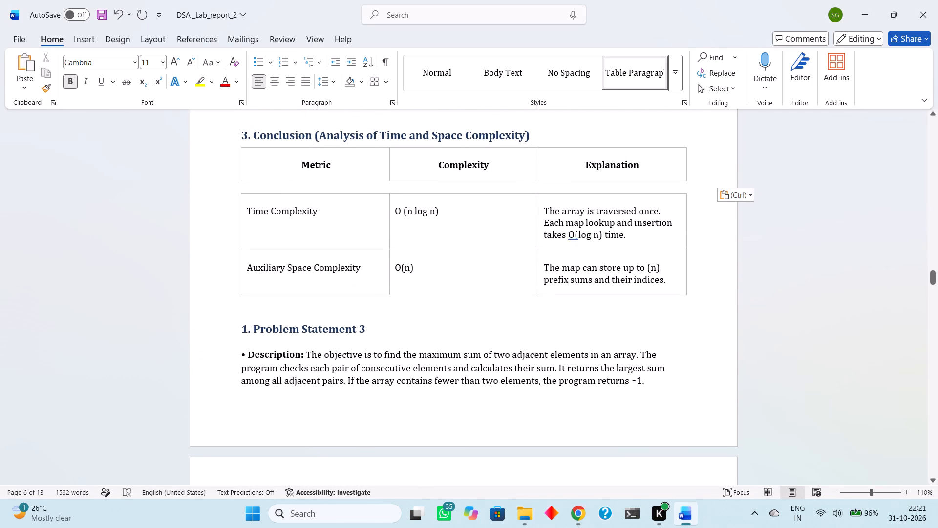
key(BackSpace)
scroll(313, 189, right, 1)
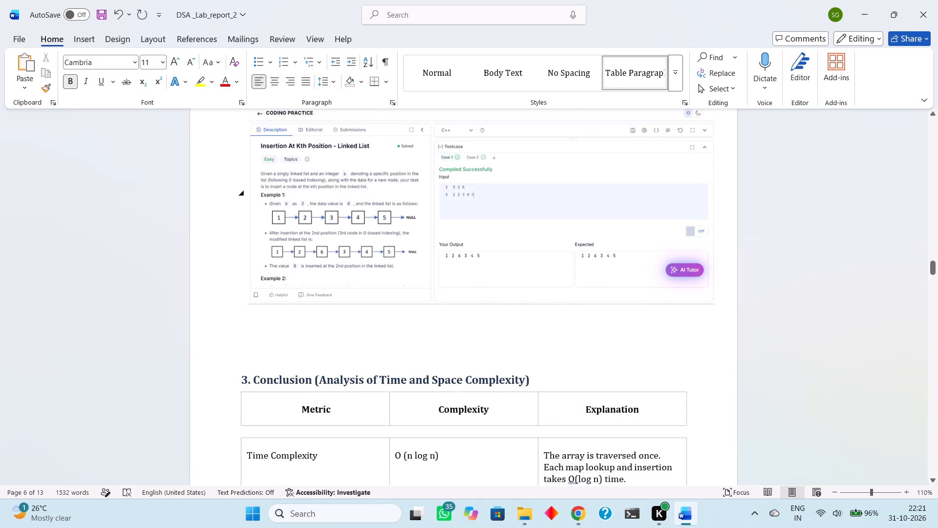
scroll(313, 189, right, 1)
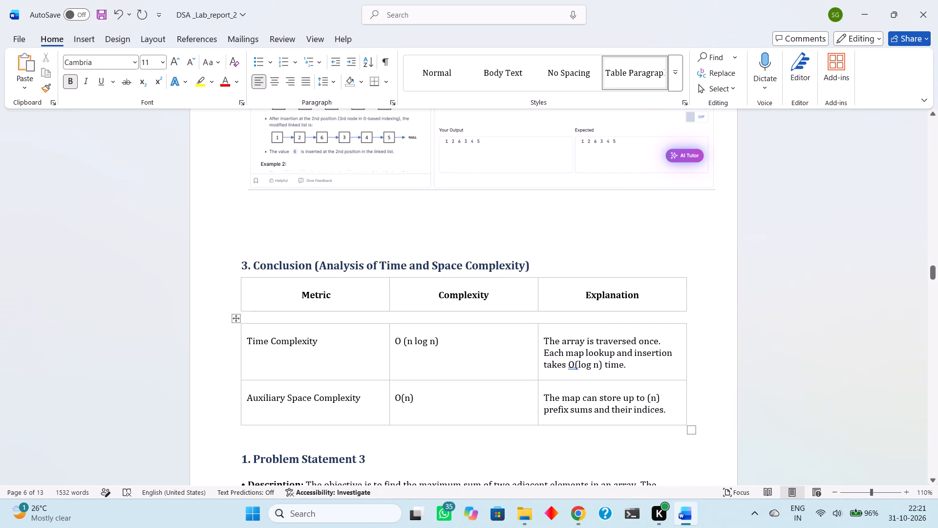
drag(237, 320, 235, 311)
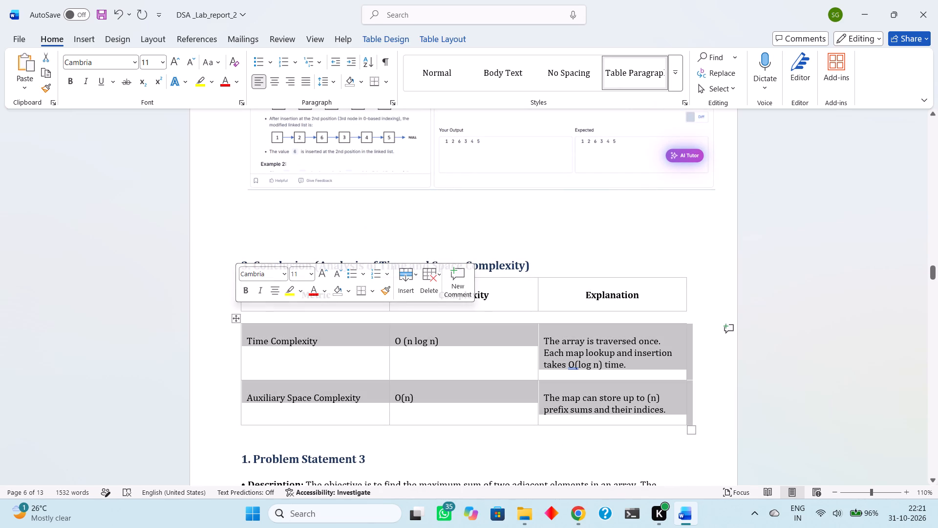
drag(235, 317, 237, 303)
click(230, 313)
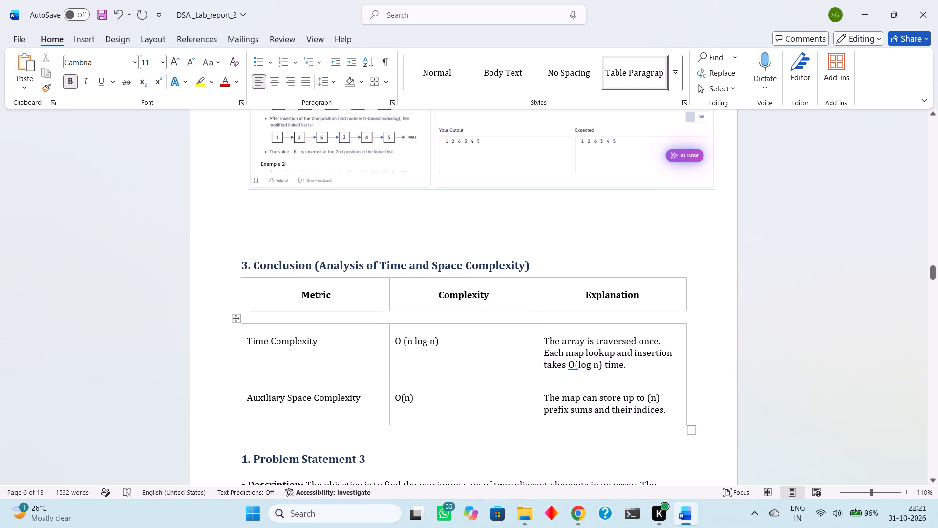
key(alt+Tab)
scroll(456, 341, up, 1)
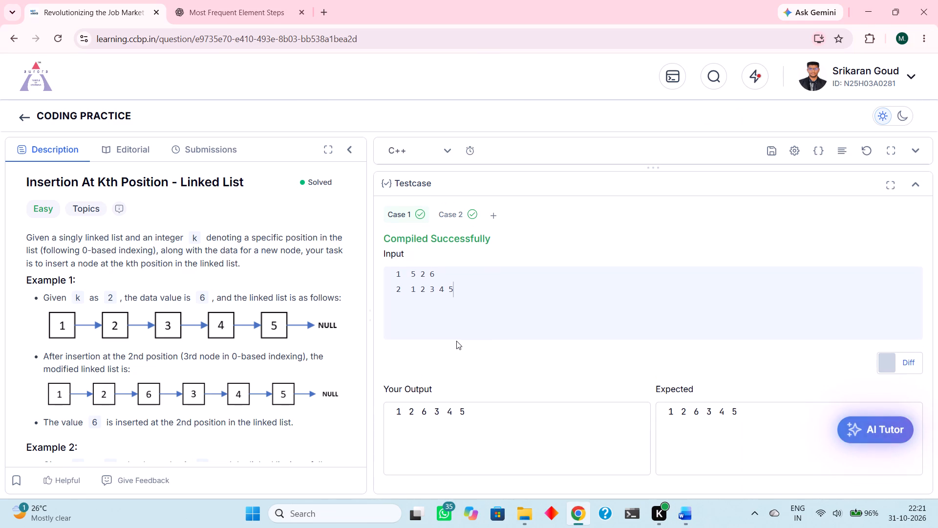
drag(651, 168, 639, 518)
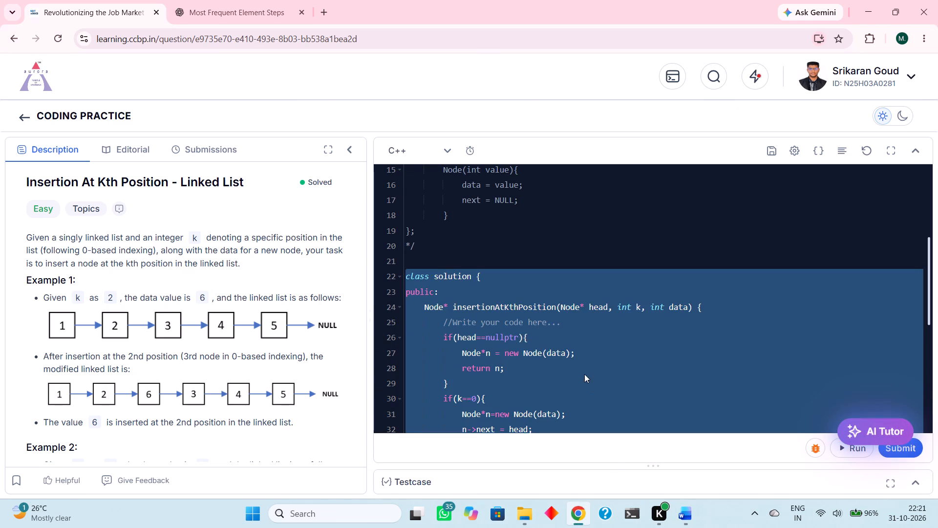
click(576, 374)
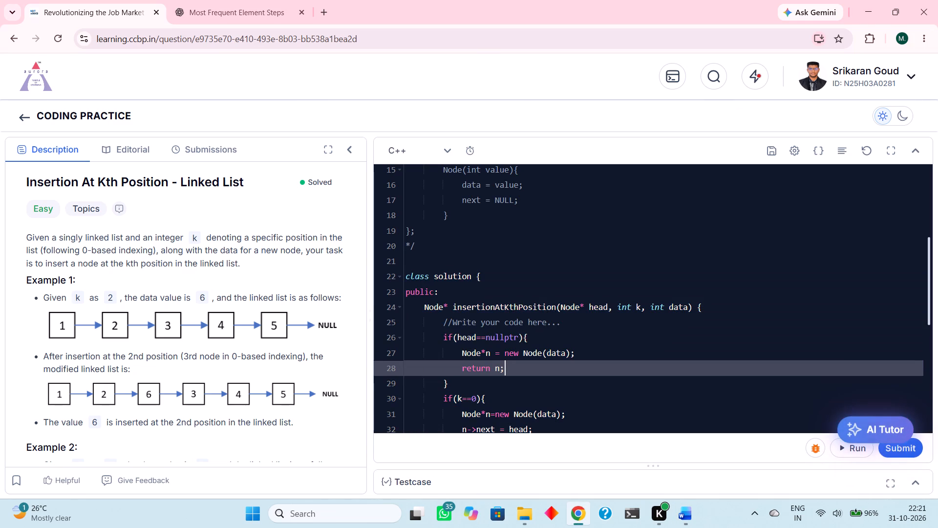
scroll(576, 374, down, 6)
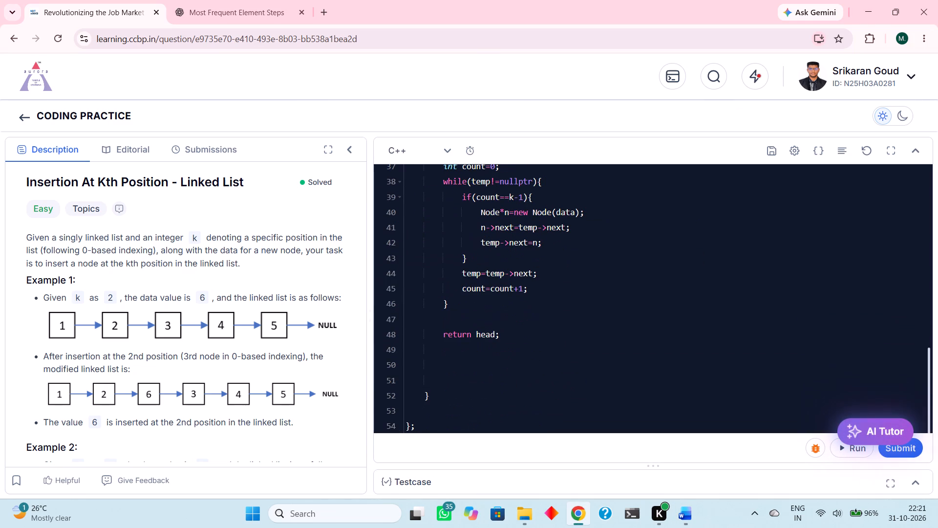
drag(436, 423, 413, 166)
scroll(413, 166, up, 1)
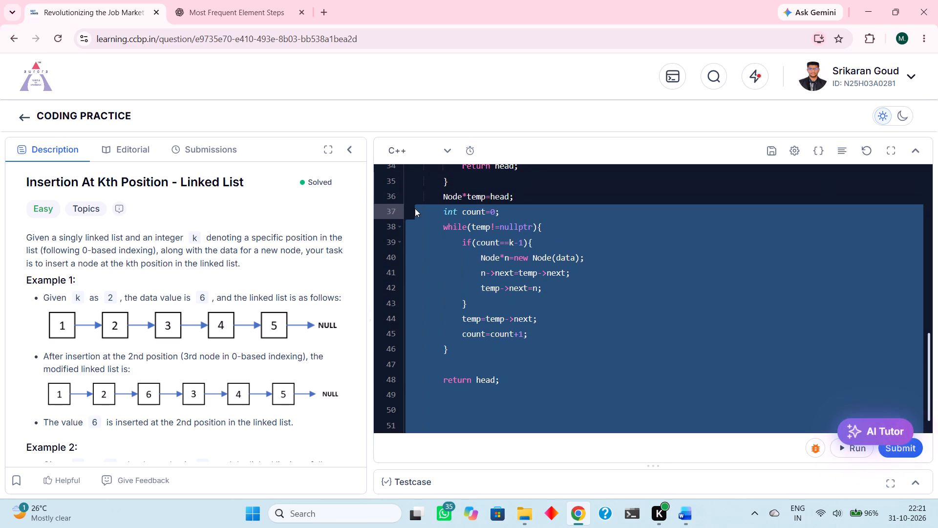
key(alt+Tab)
scroll(412, 265, up, 2)
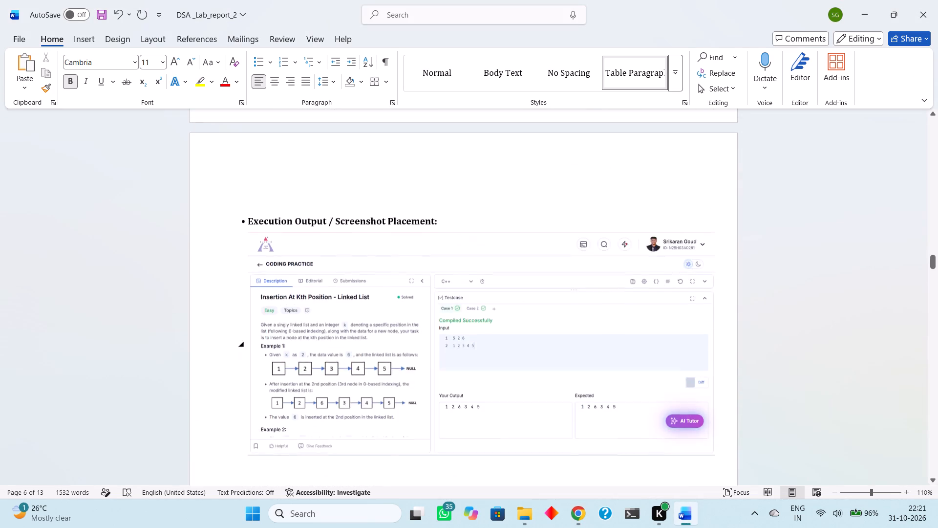
scroll(412, 265, up, 2)
scroll(412, 265, down, 2)
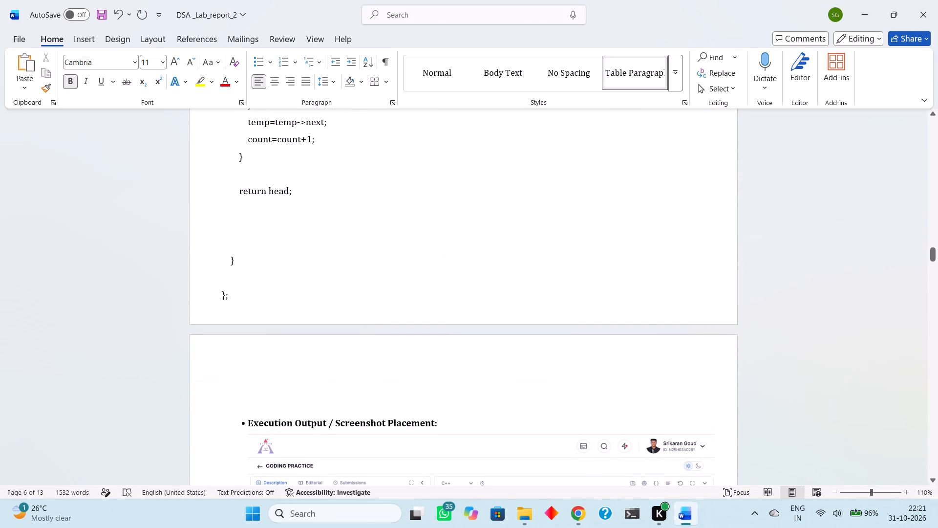
drag(234, 300, 259, 108)
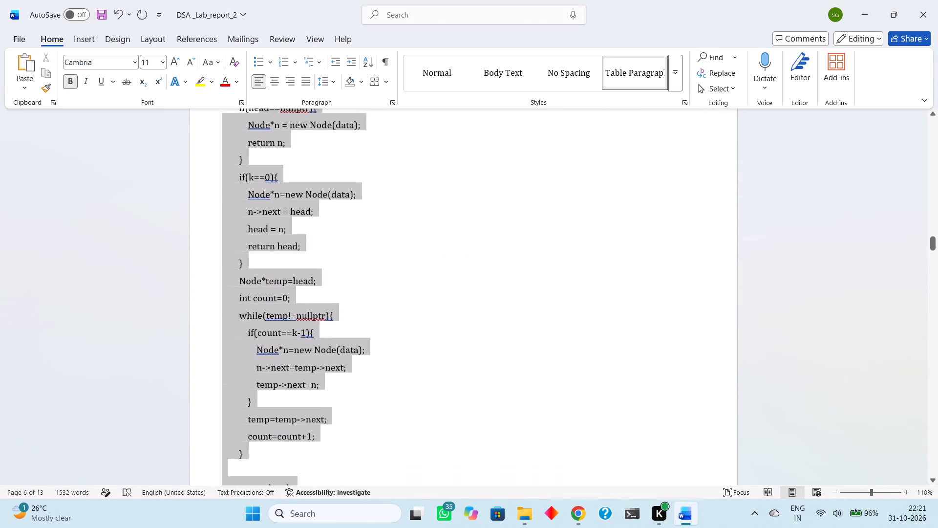
drag(259, 108, 230, 202)
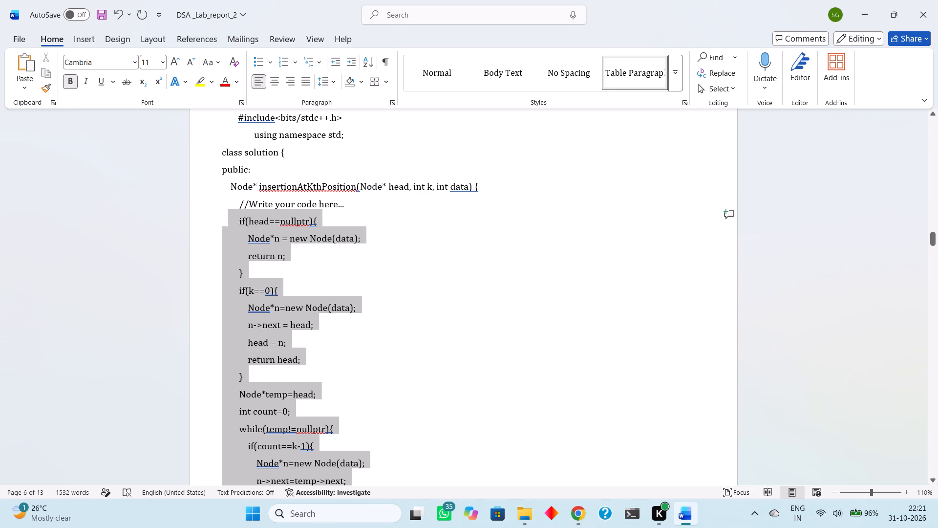
drag(230, 202, 236, 83)
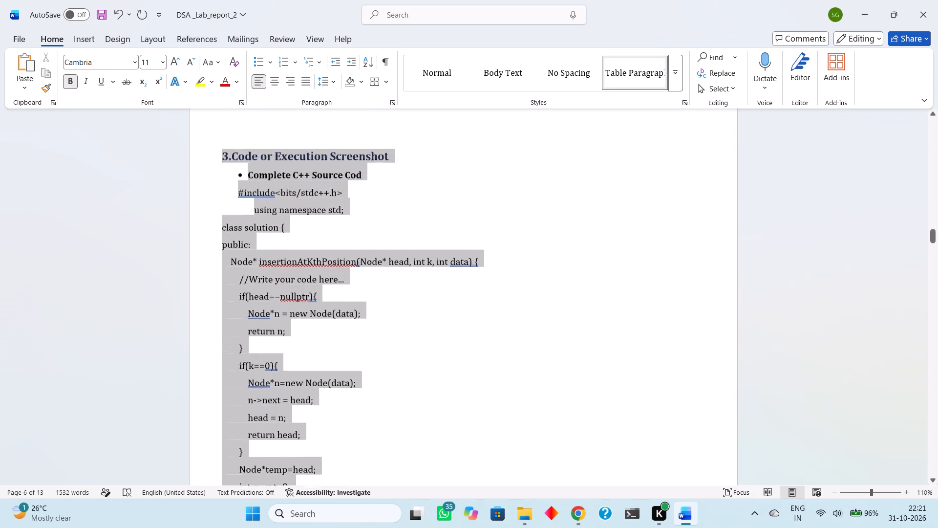
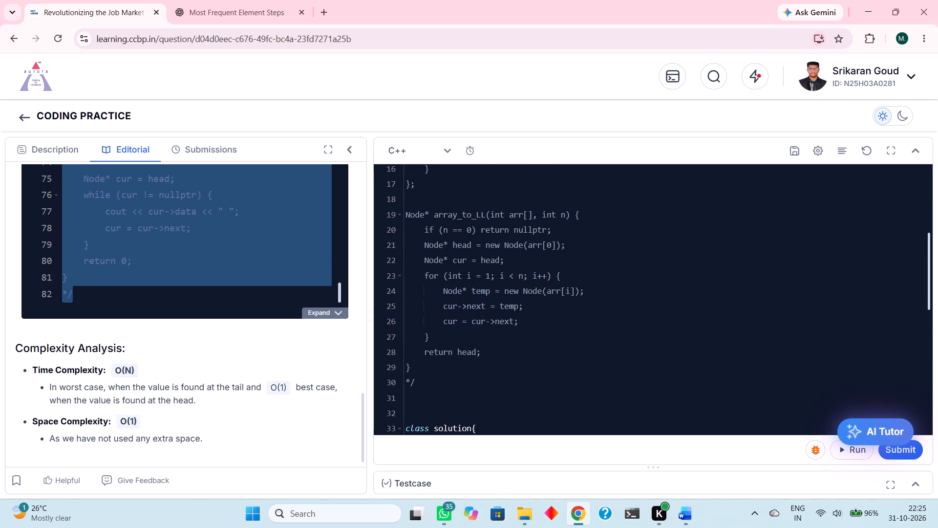
drag(422, 385, 409, 199)
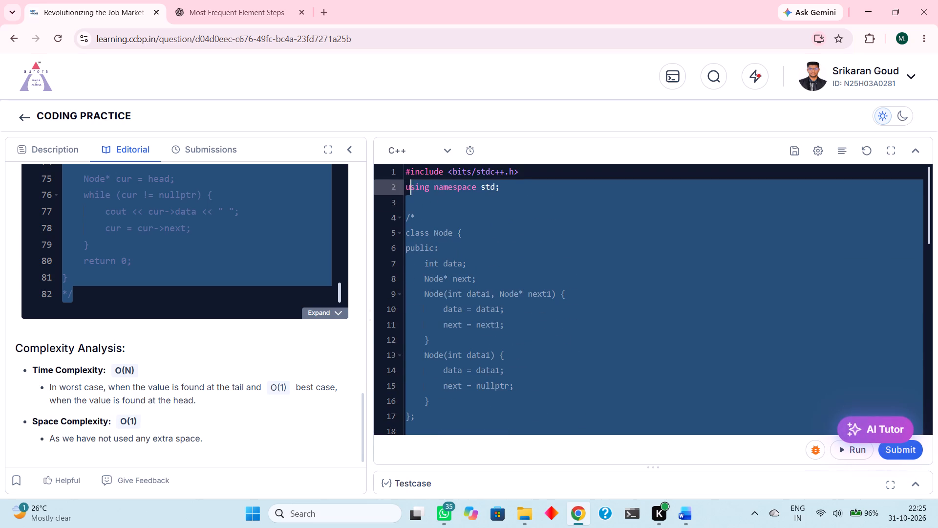
drag(409, 199, 408, 208)
key(BackSpace)
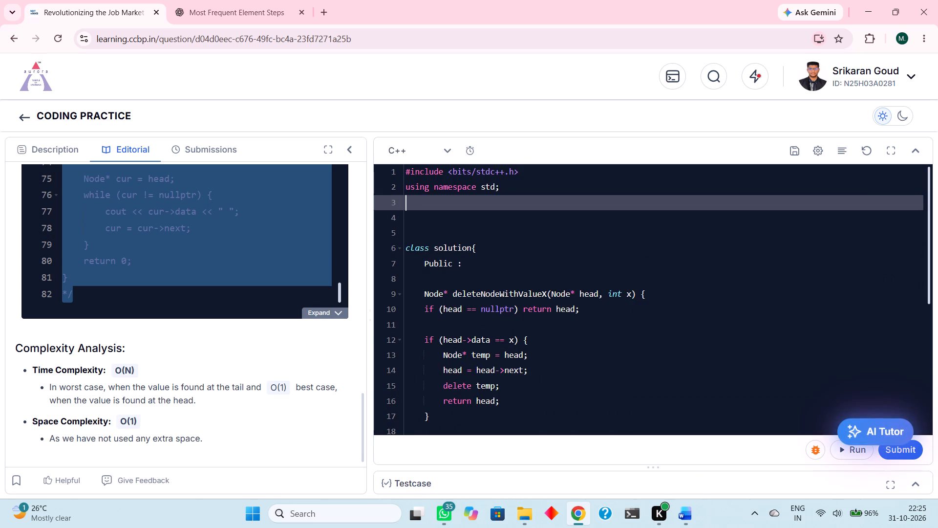
Run the code on the sample test cases and check the output against the end of the code.
click(845, 457)
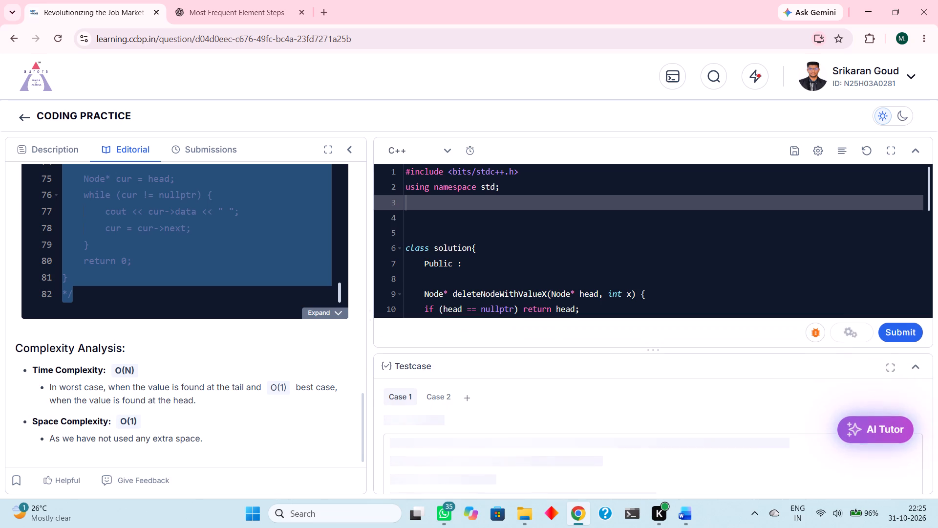
scroll(714, 236, down, 4)
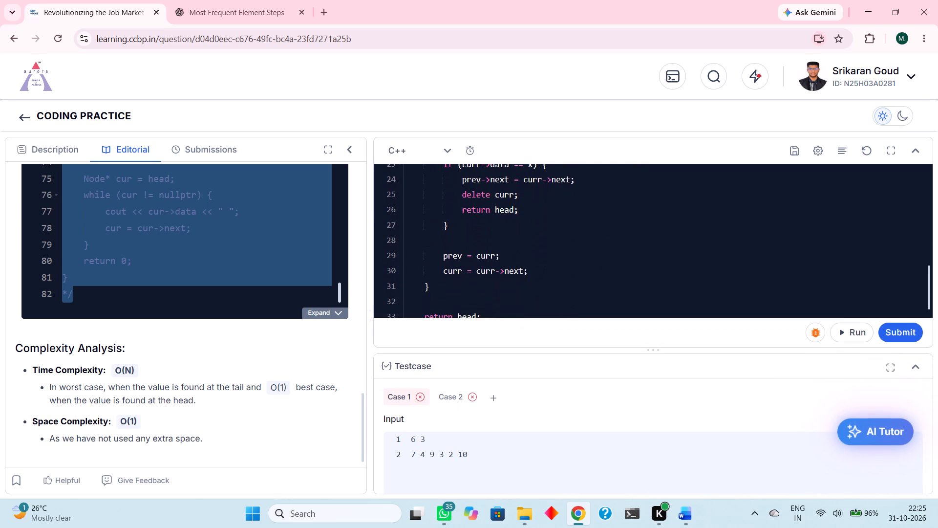
scroll(694, 278, down, 4)
scroll(642, 416, down, 6)
scroll(642, 416, up, 1)
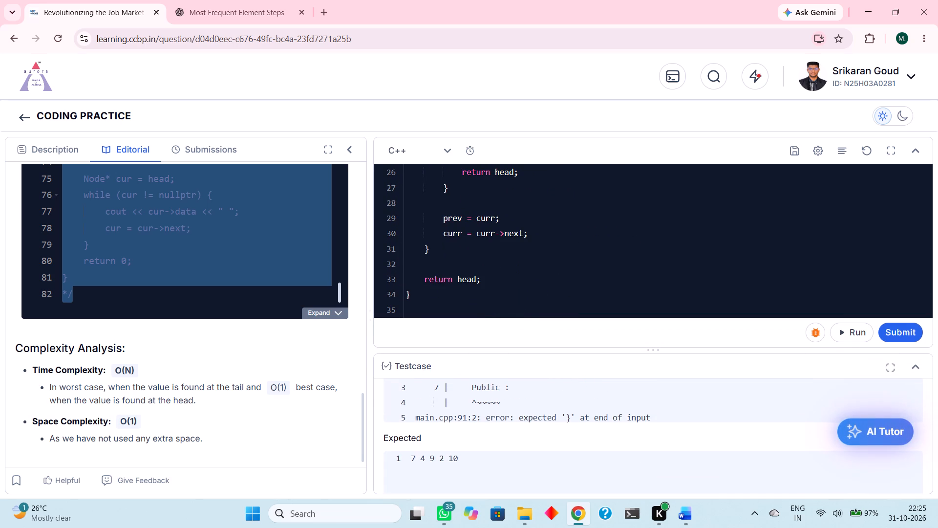
Add a closing brace on a new line after the deleteNodeWithValueX function and rerun the code.
click(434, 291)
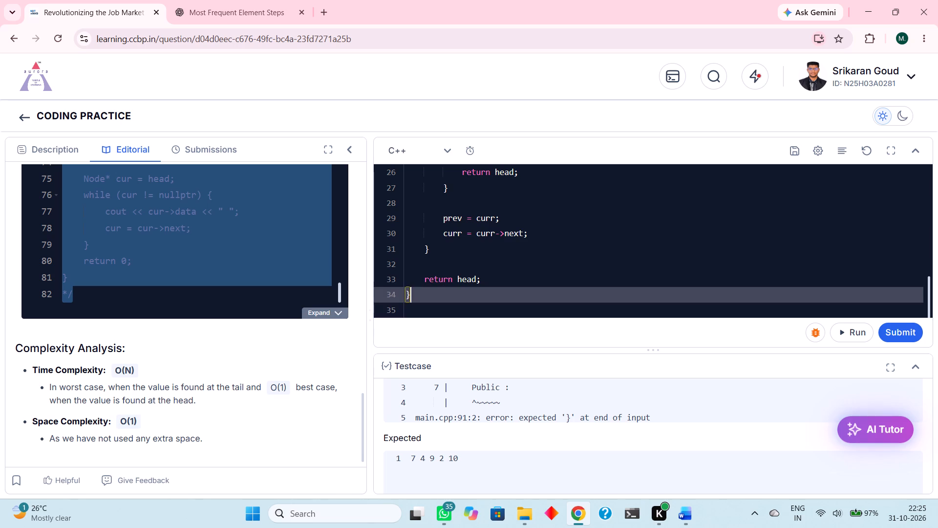
key(Return)
key(shift+braceright)
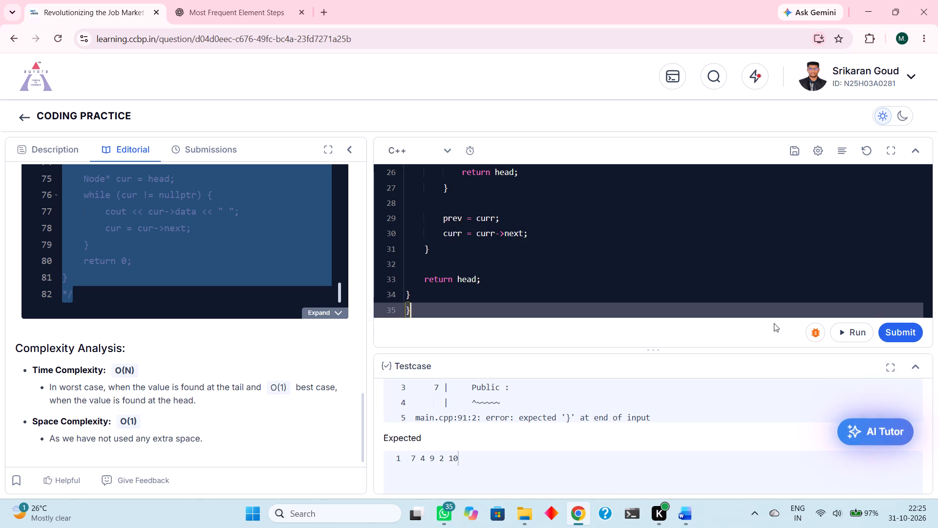
click(849, 329)
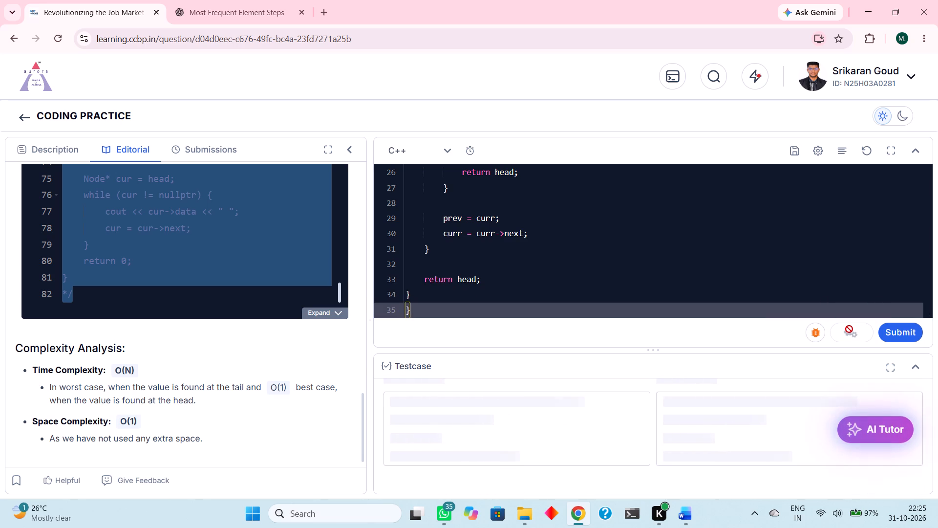
Replace the colon after Public in the solution class with a semicolon and rerun the code.
scroll(624, 279, up, 3)
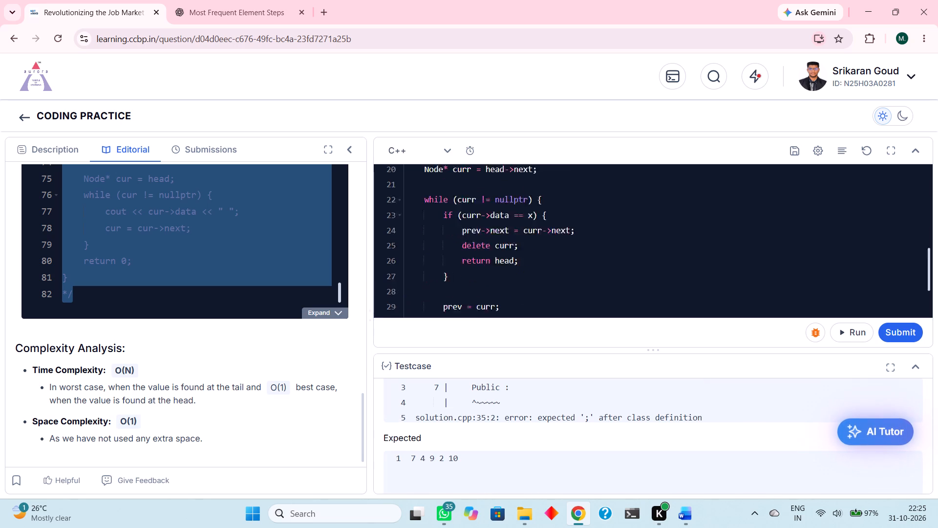
scroll(624, 279, up, 3)
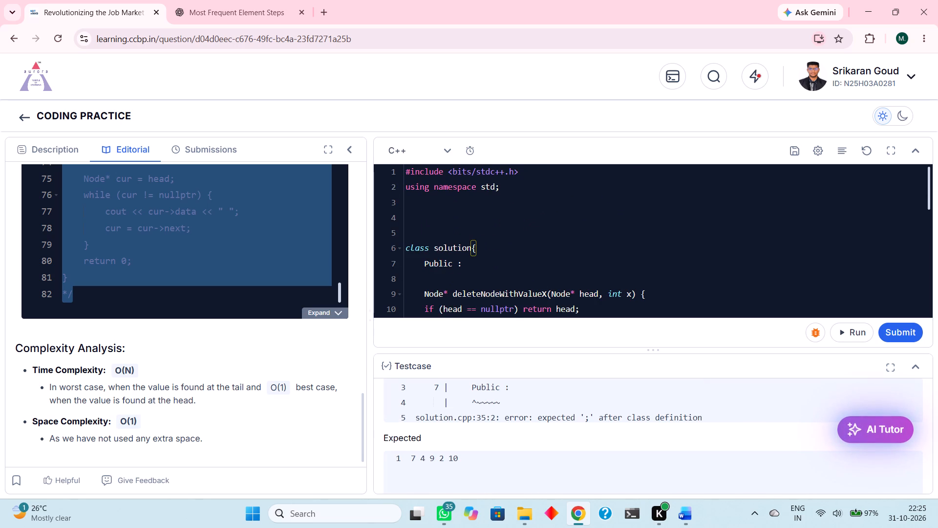
scroll(624, 279, down, 7)
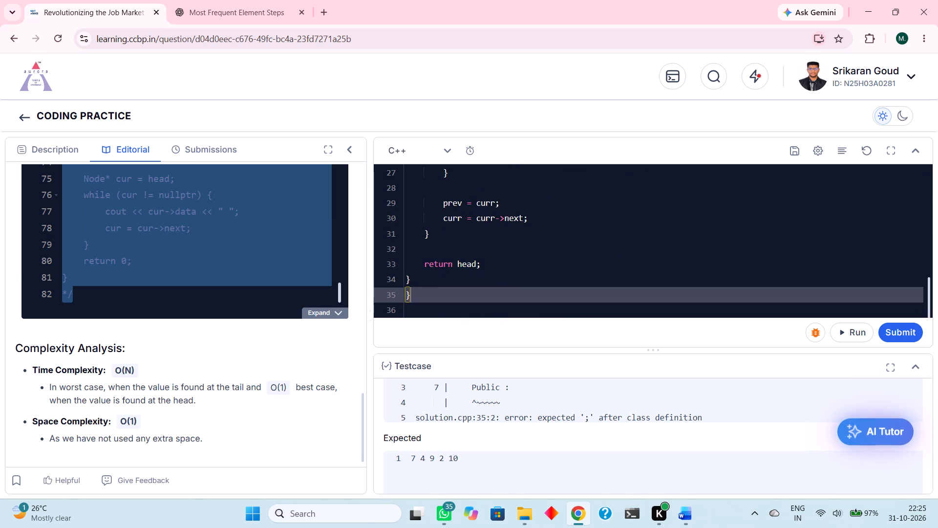
scroll(624, 279, up, 5)
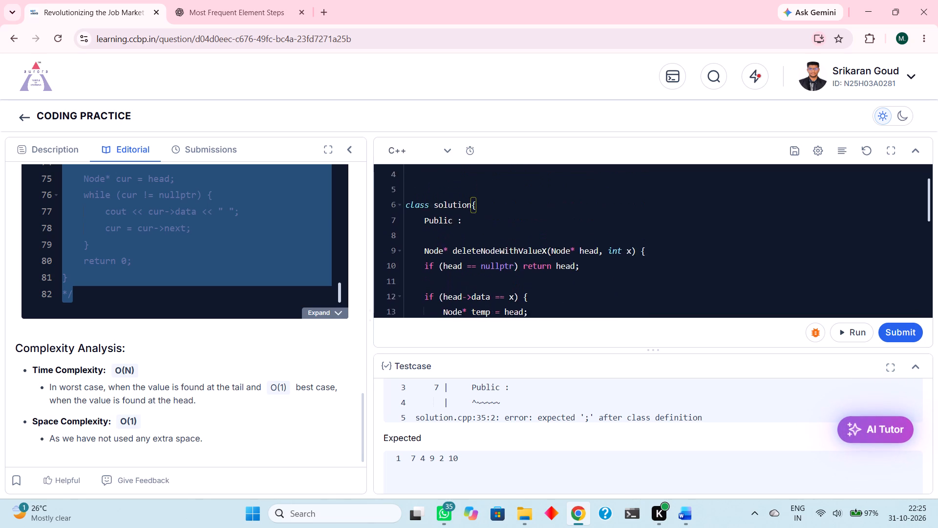
scroll(624, 279, up, 1)
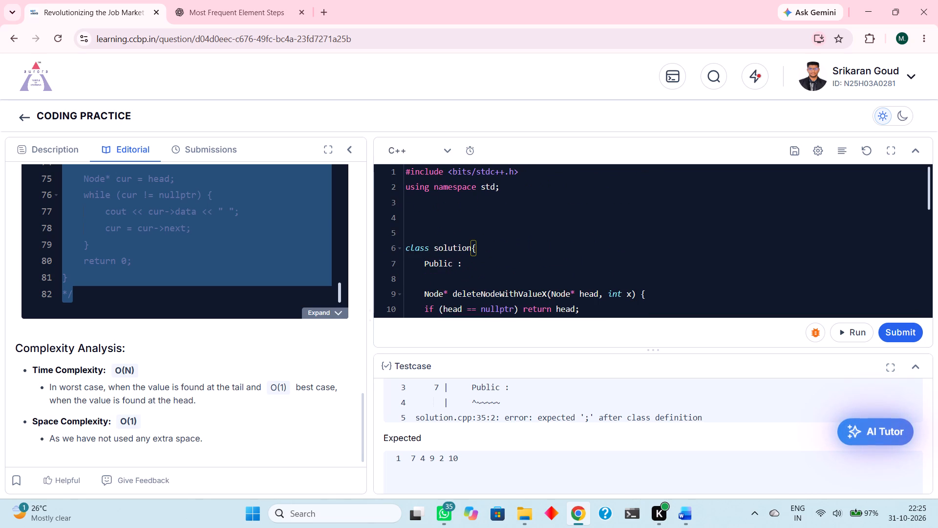
click(472, 265)
key(BackSpace)
key(semicolon)
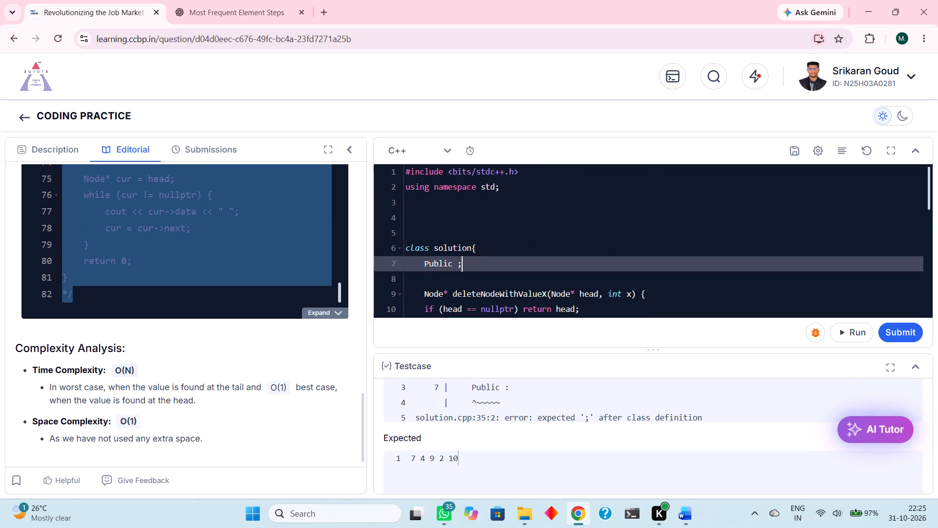
click(845, 339)
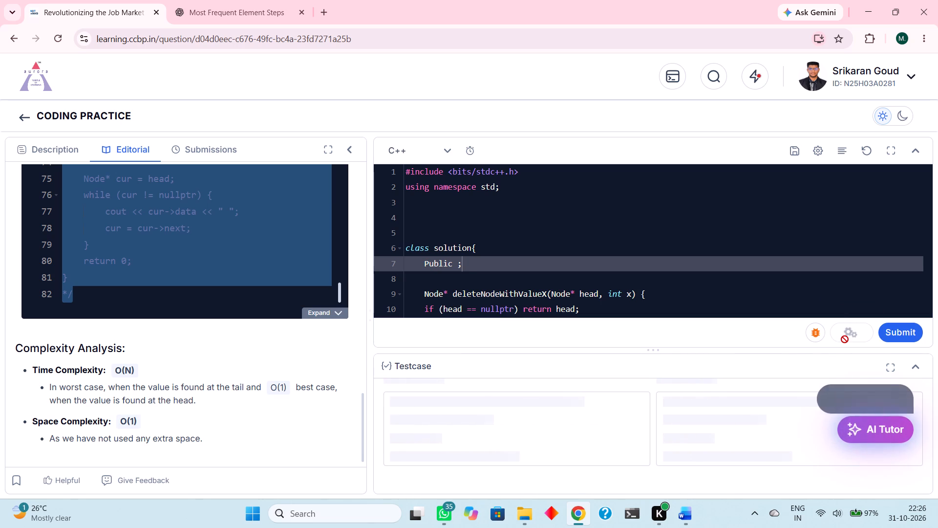
Replace all the code in the editor with the full editorial solution and run it.
click(285, 285)
key(ctrl+a)
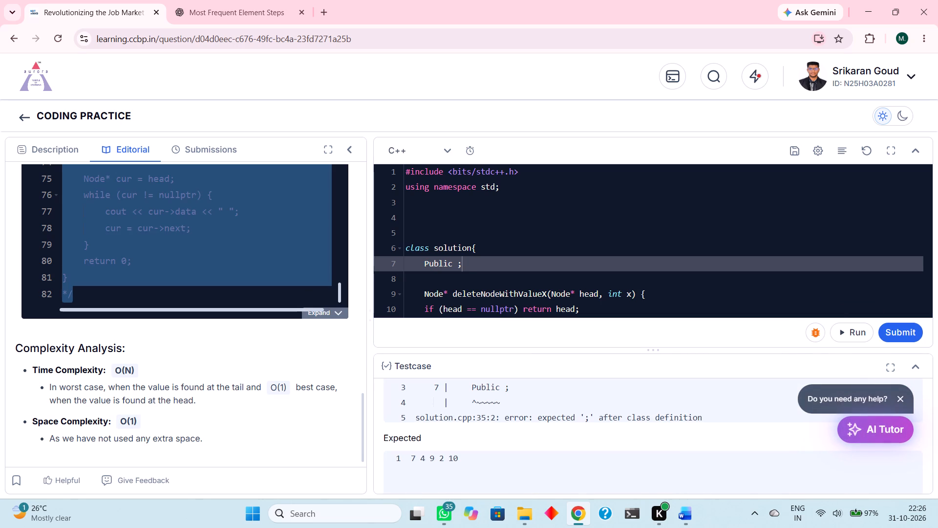
key(ctrl+c)
click(476, 293)
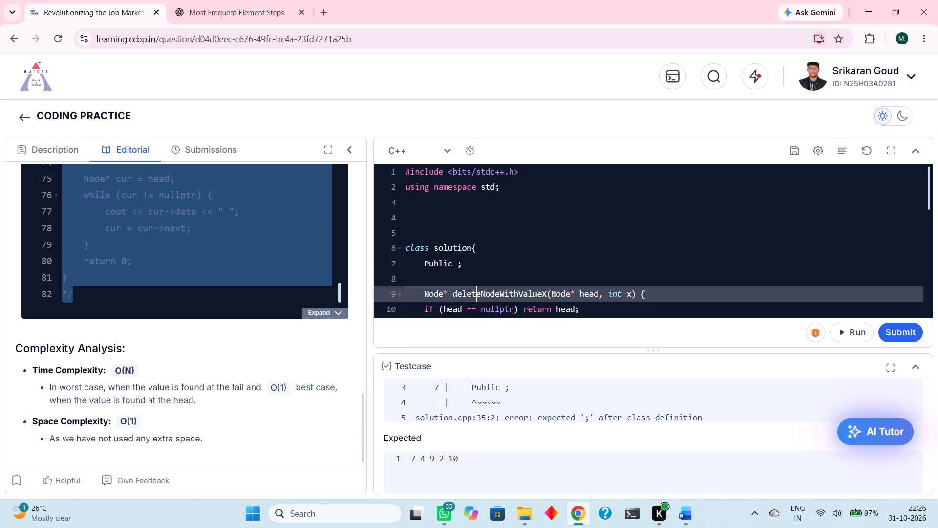
key(ctrl+a)
key(BackSpace)
key(ctrl+v)
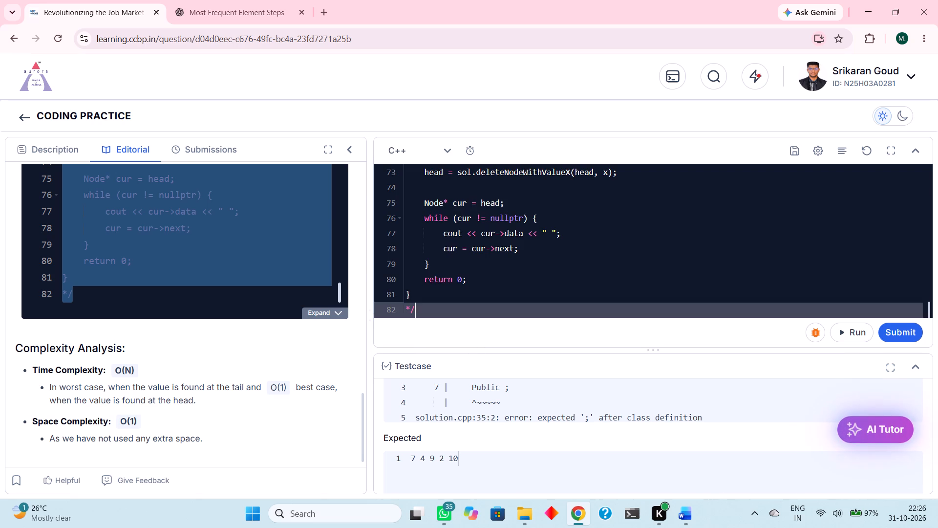
click(847, 332)
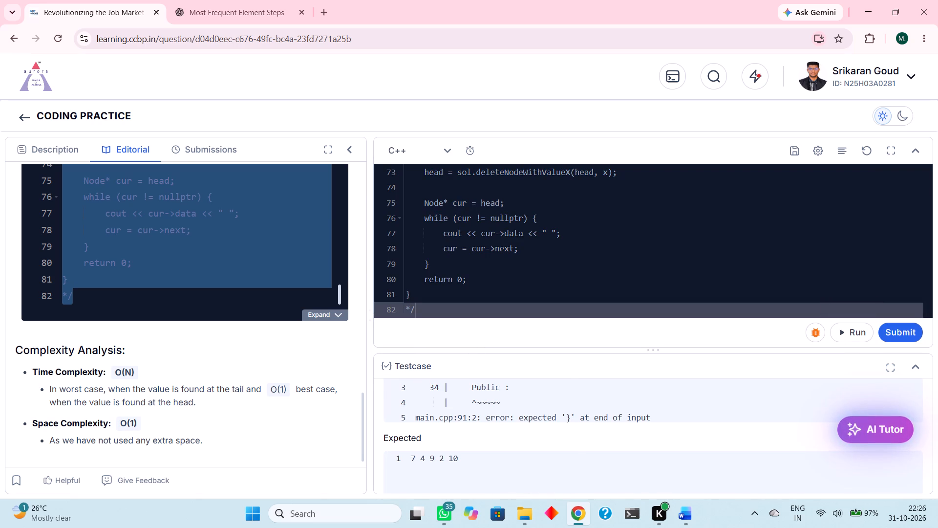
Examine the closing part of the editorial's solution code, around the end of deleteNodeWithValueX and the commented-out main function.
scroll(553, 273, up, 2)
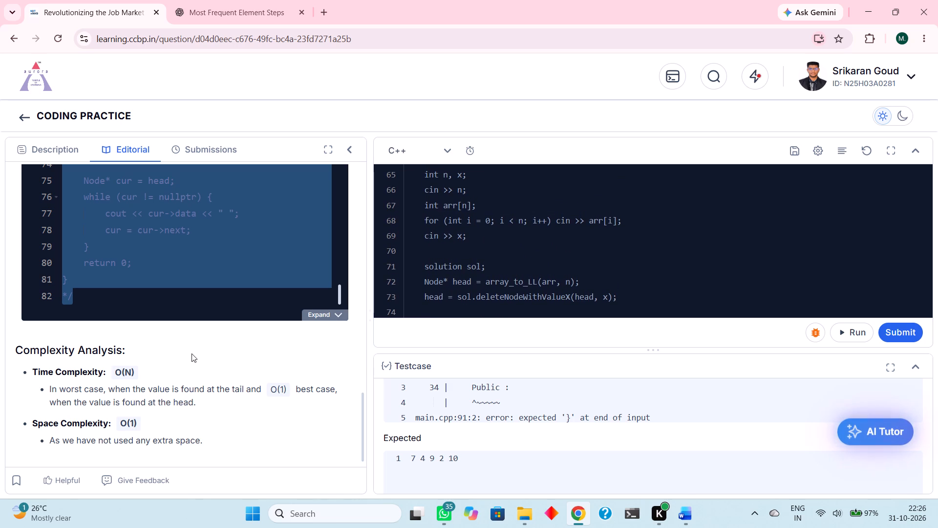
scroll(192, 353, down, 2)
scroll(203, 285, down, 2)
scroll(203, 285, up, 6)
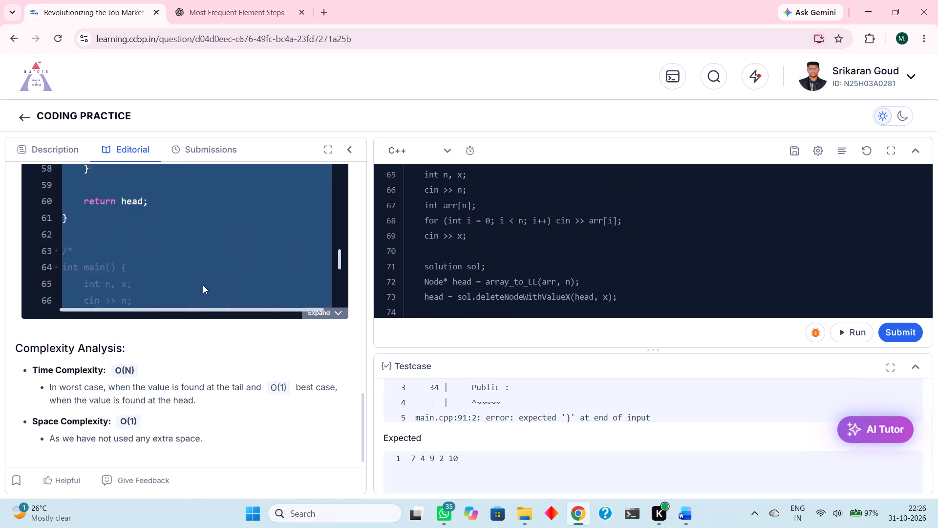
scroll(203, 285, down, 5)
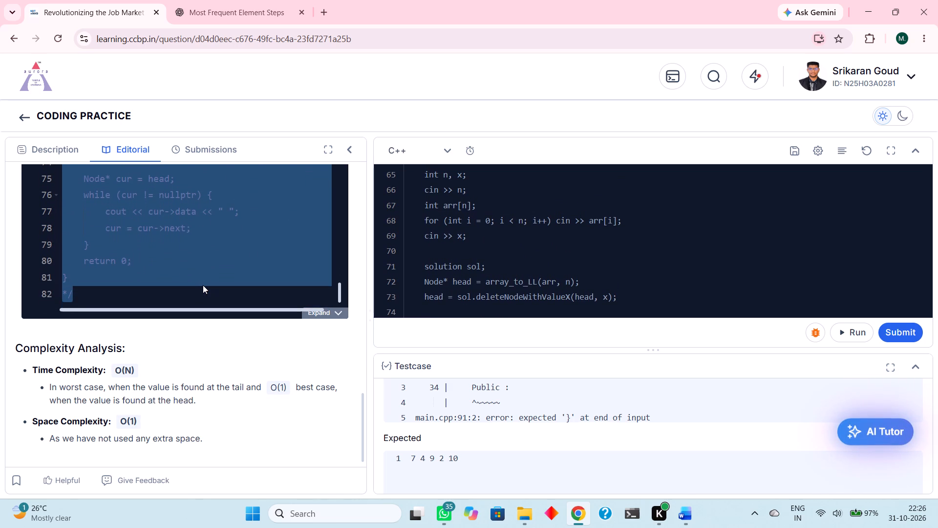
scroll(203, 285, down, 1)
scroll(203, 285, up, 4)
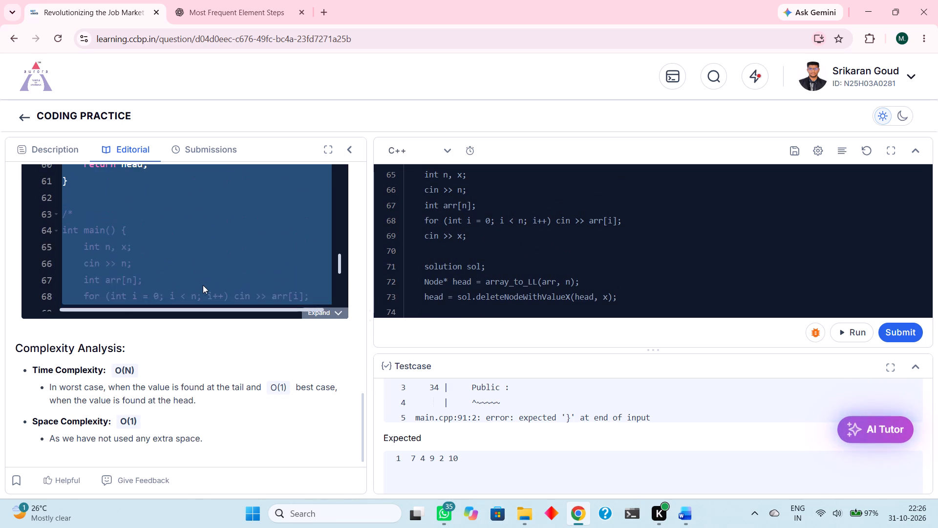
scroll(203, 285, up, 1)
Open the problem description and read through the pasted code from the solution class to the end for the compile error's cause.
click(36, 142)
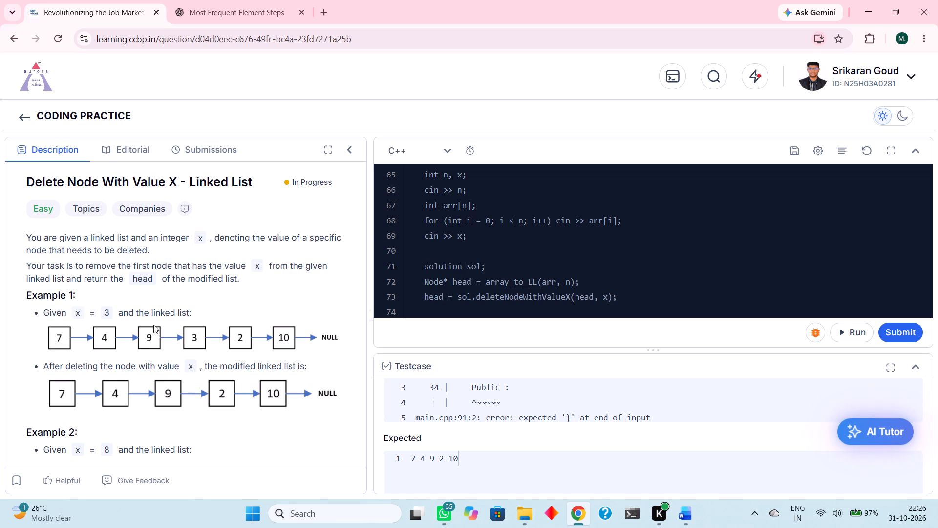
scroll(153, 325, up, 1)
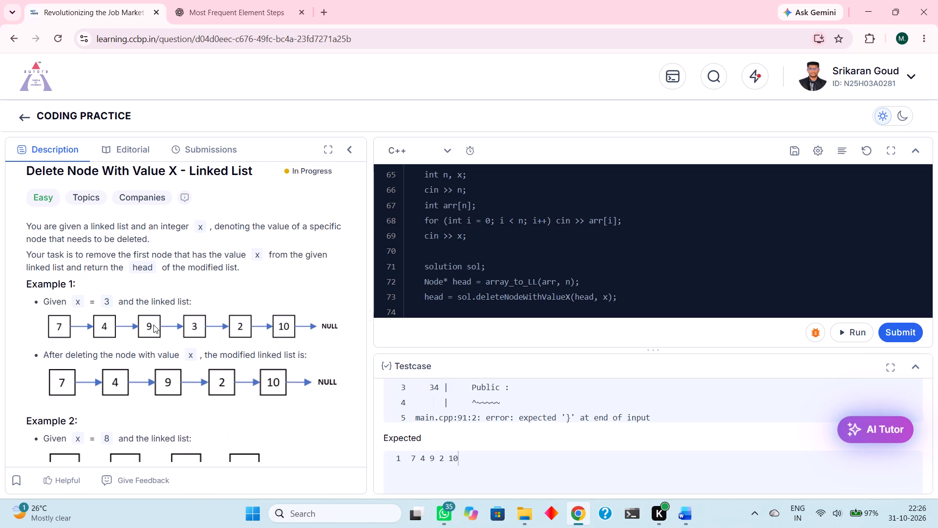
scroll(153, 325, up, 1)
scroll(515, 225, up, 3)
scroll(515, 225, down, 1)
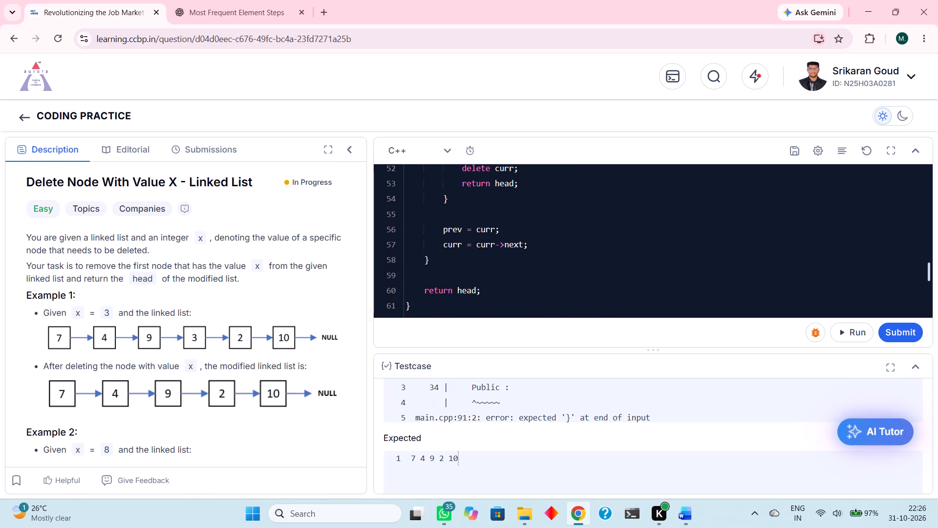
scroll(515, 225, up, 2)
scroll(515, 225, down, 3)
scroll(515, 225, up, 1)
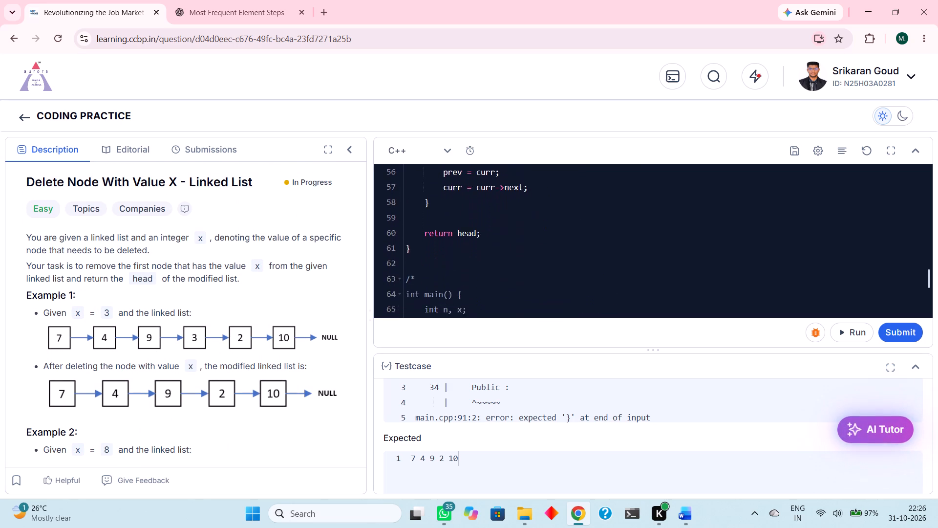
scroll(515, 225, up, 2)
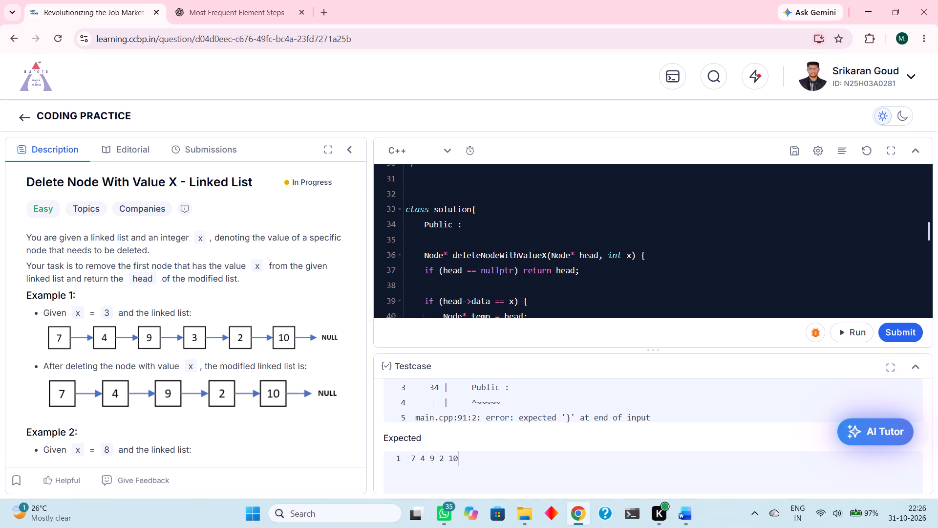
scroll(515, 225, down, 3)
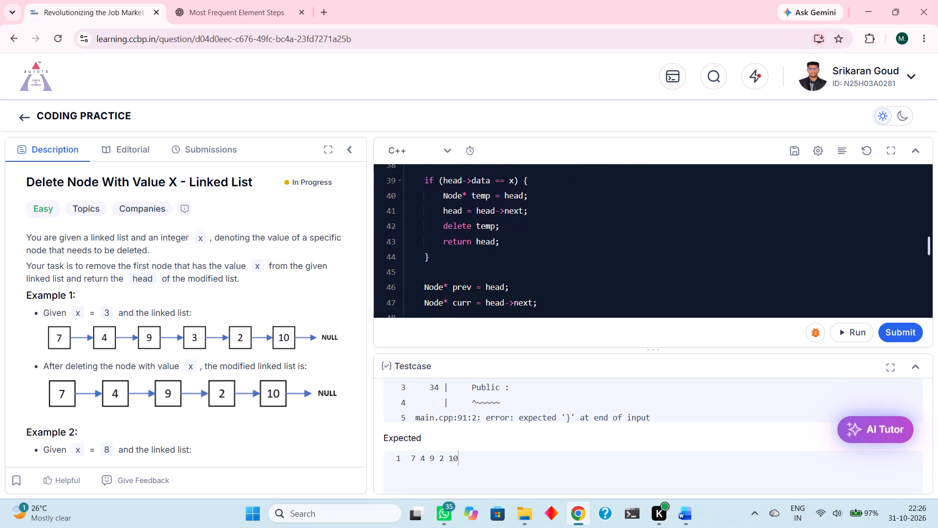
scroll(515, 225, down, 4)
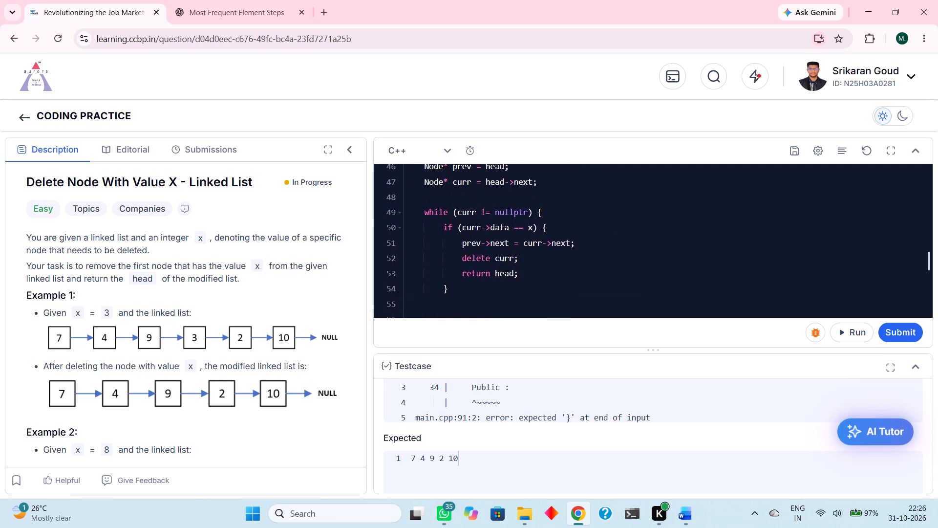
scroll(515, 225, down, 1)
scroll(467, 303, down, 4)
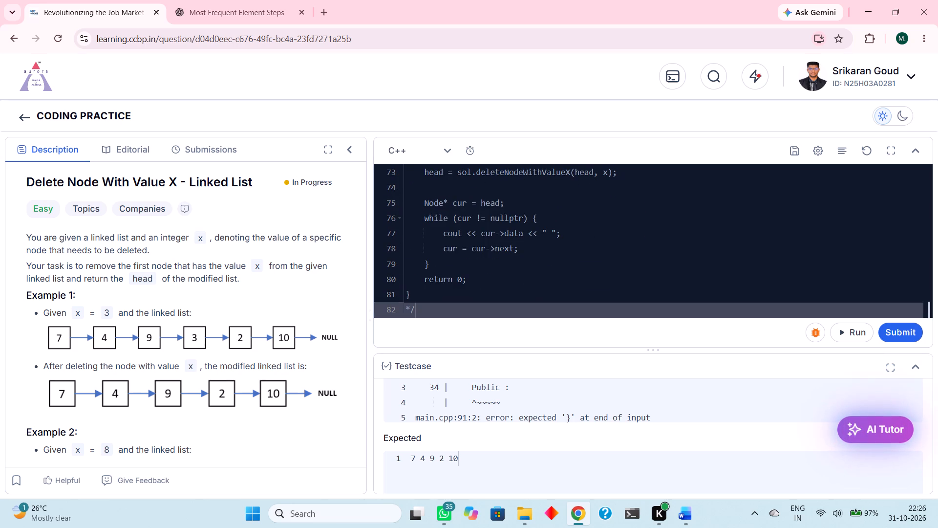
scroll(450, 308, down, 1)
key(ctrl+a)
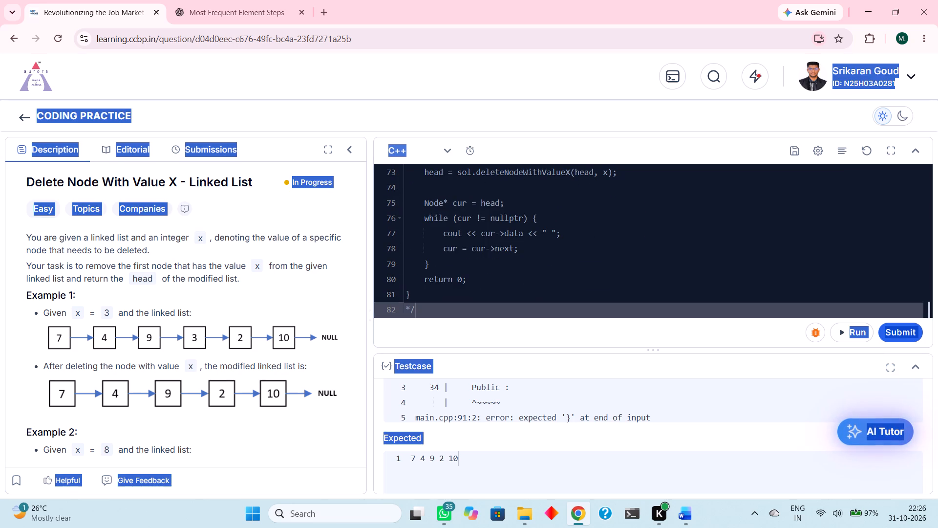
double_click(450, 308)
key(ctrl+a)
key(ctrl+c)
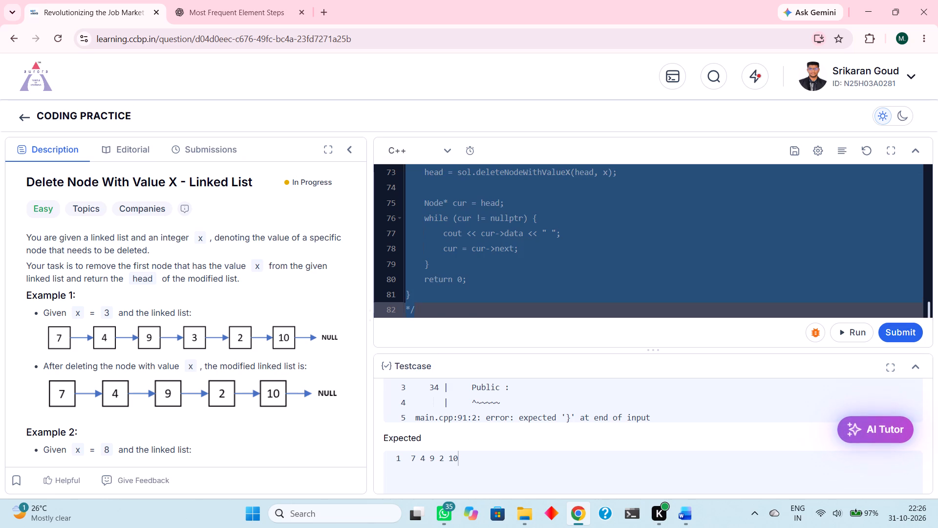
click(328, 9)
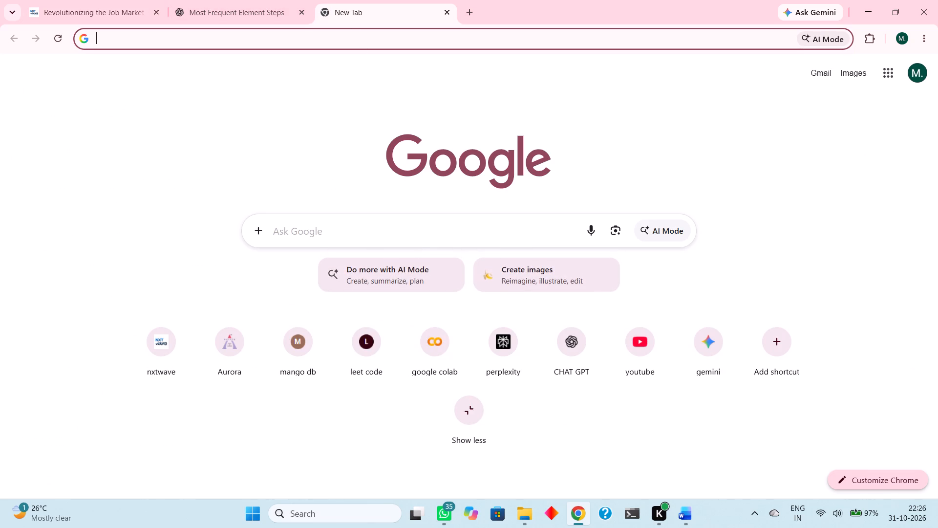
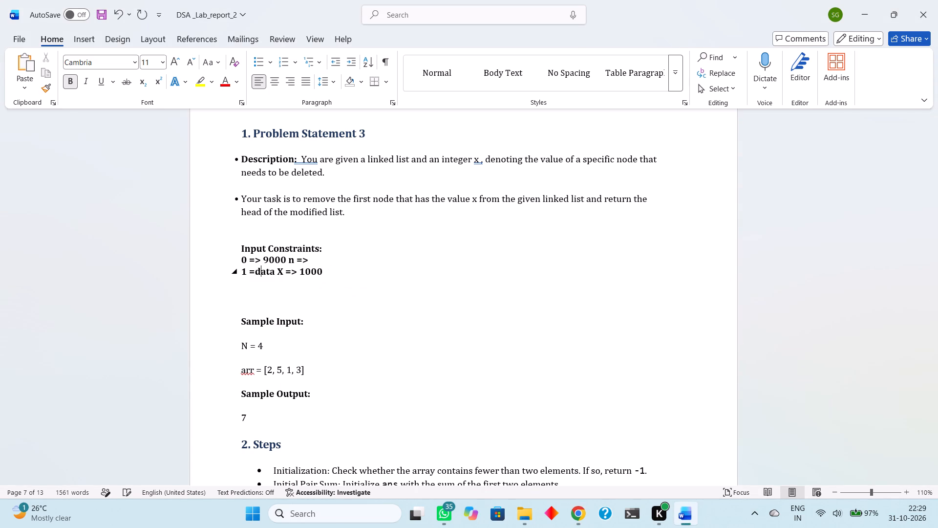
key(Left)
key(Left)
key(Right)
key(shift+less)
key(alt+Tab)
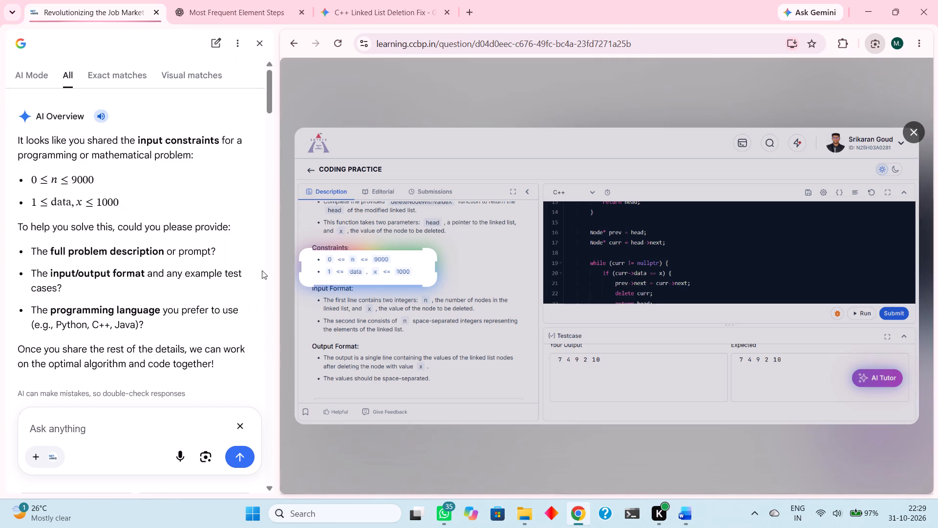
key(alt+Tab)
key(alt+Tab)
key(alt+Tab)
Change the operator before 1000 in the second constraint line to <= and compare it with the original.
click(303, 271)
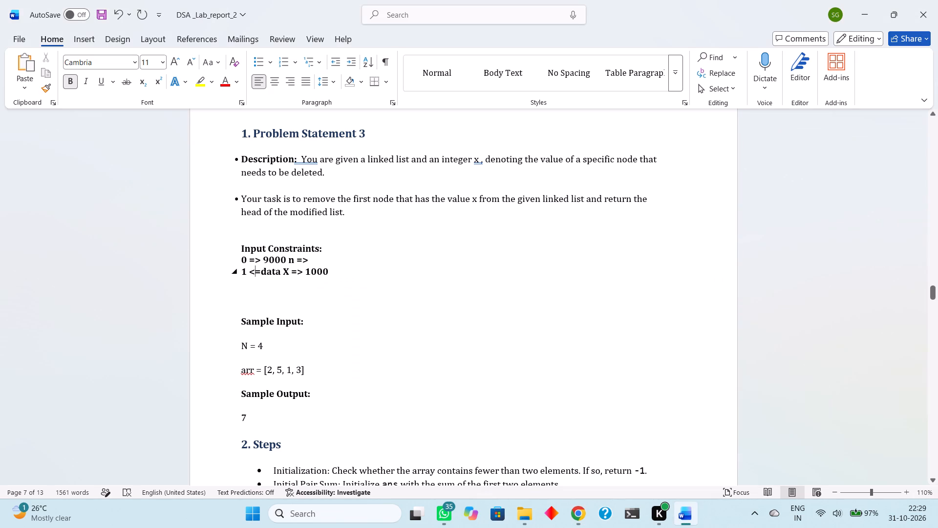
key(BackSpace)
key(Left)
key(shift+less)
key(alt+Tab)
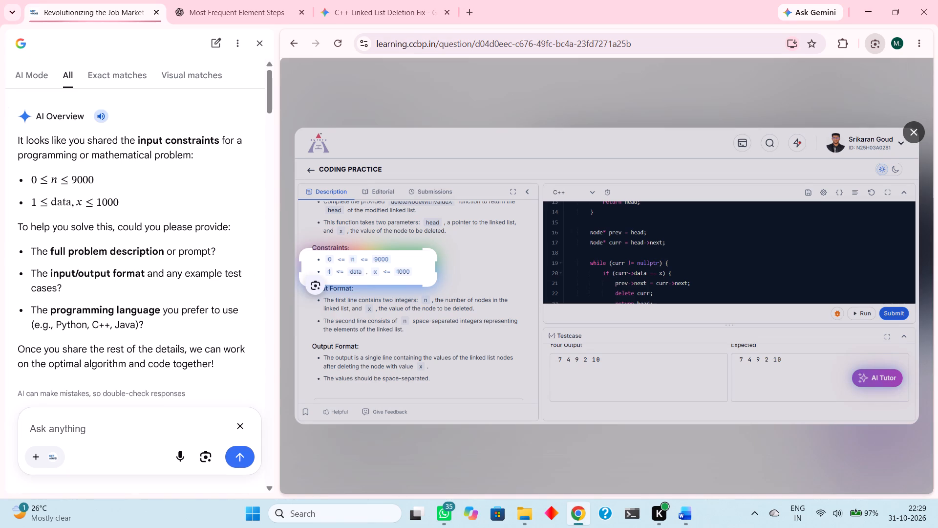
key(alt+Tab)
Change the operator after 0 in the first constraint line to <= and compare it with the original.
click(261, 259)
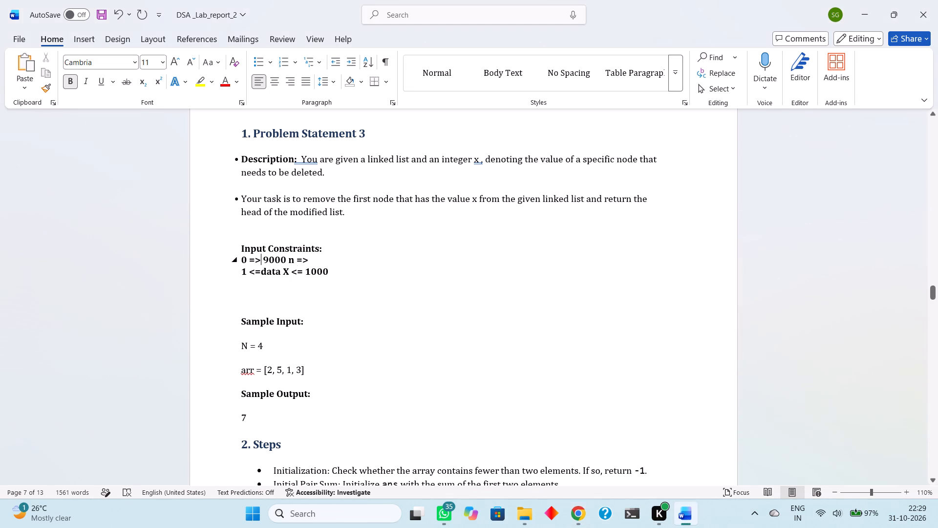
key(BackSpace)
key(Left)
key(Left)
key(Right)
key(shift+less)
key(alt+Tab)
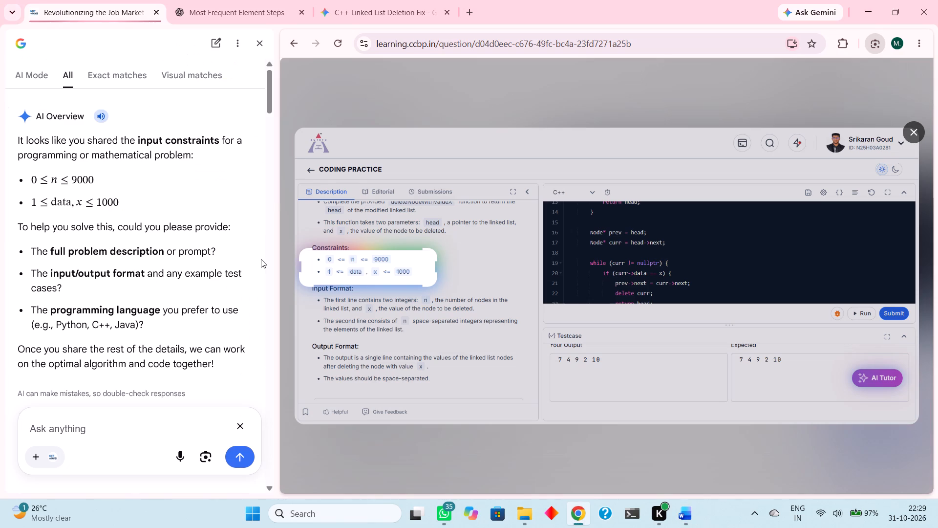
key(alt+Tab)
Delete the > at the end of the first constraint line and compare the line with the original in Chrome.
key(Right)
key(Right)
key(Right)
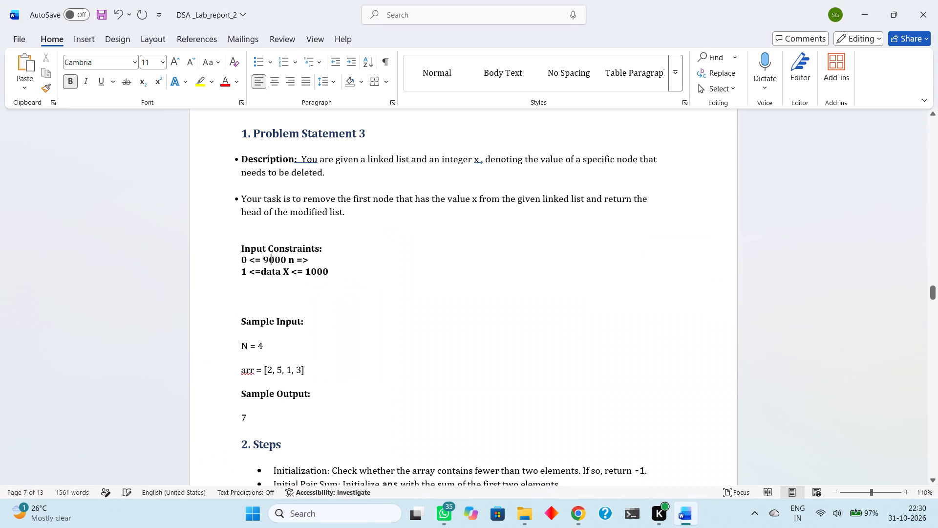
key(Right)
key(Right)
key(Right)
key(Right)
key(Right)
key(Right)
key(Right)
key(Right)
key(BackSpace)
key(alt+Tab)
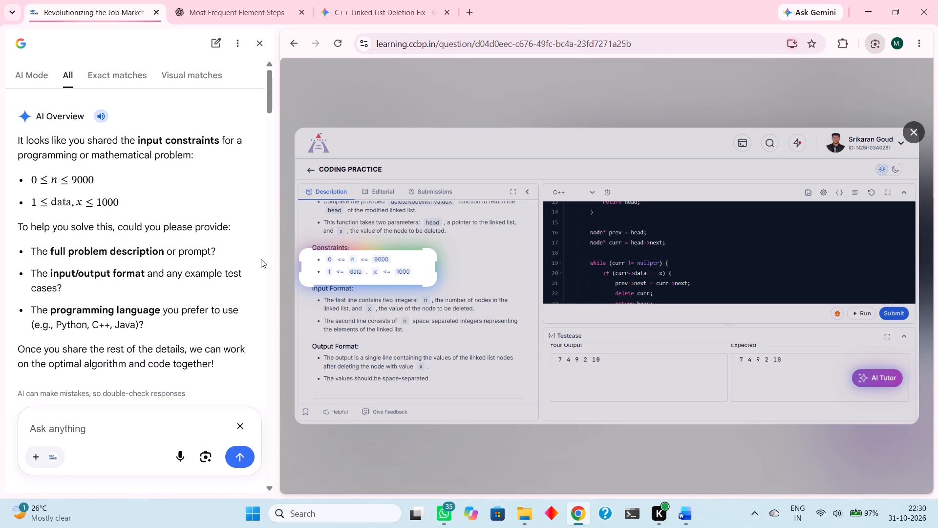
key(alt+Tab)
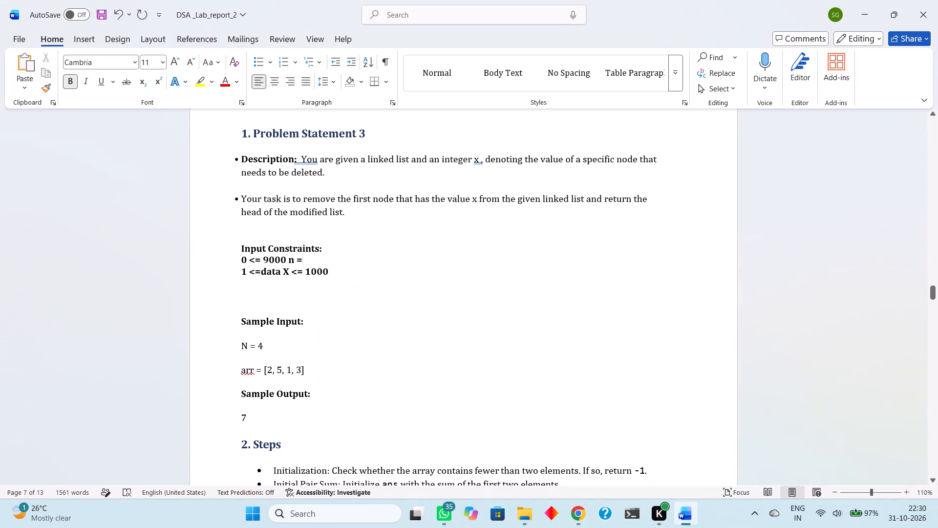
key(alt+Tab)
key(alt+Tab)
Delete the 9000 that stands before n in the first constraint line.
key(Left)
key(Left)
key(Left)
key(BackSpace)
key(BackSpace)
key(BackSpace)
key(BackSpace)
key(BackSpace)
Change the operator after n in the first constraint line to <=, checking it against the original constraints.
key(Right)
key(Right)
key(alt+Tab)
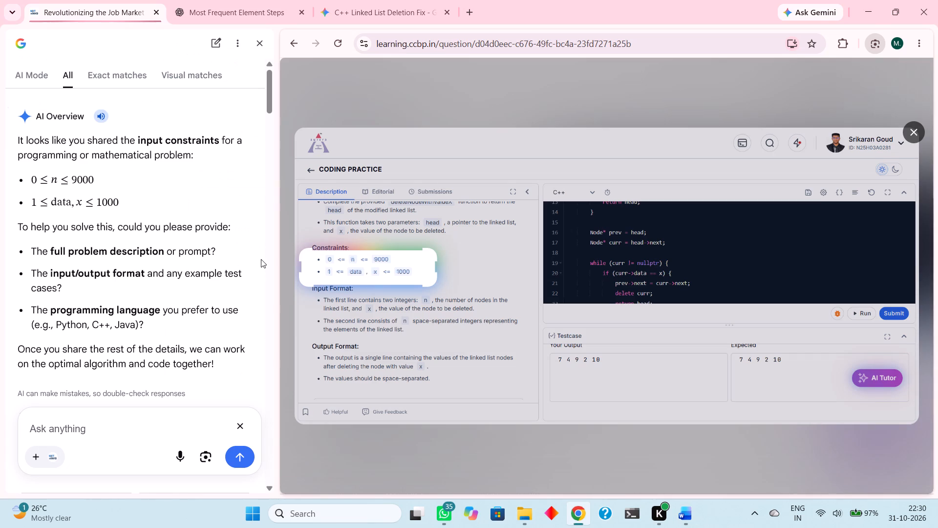
key(alt+Tab)
key(shift+less)
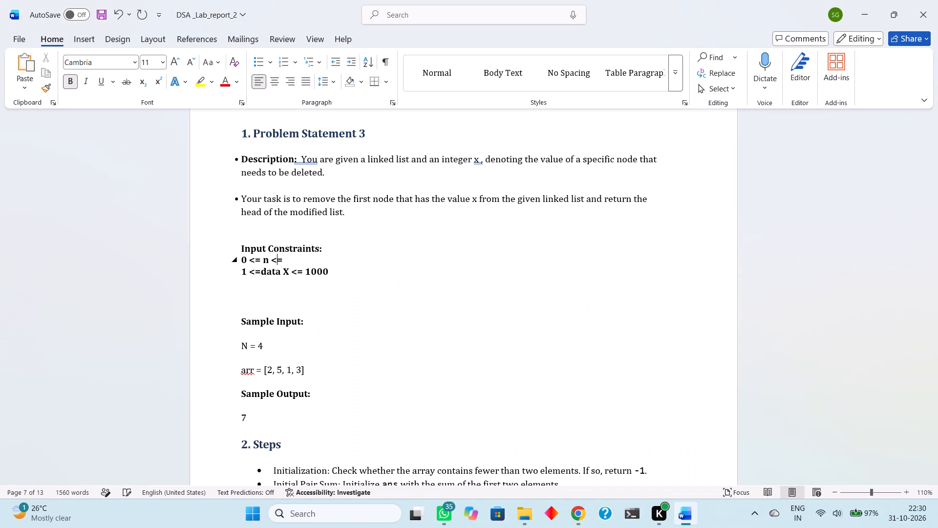
key(Right)
key(Right)
key(Left)
Add 9000 at the end of the first constraint line and compare both constraint lines with the original in Chrome.
key(alt+Tab)
key(alt+Tab)
key(3)
key(BackSpace)
text(9000)
key(alt+Tab)
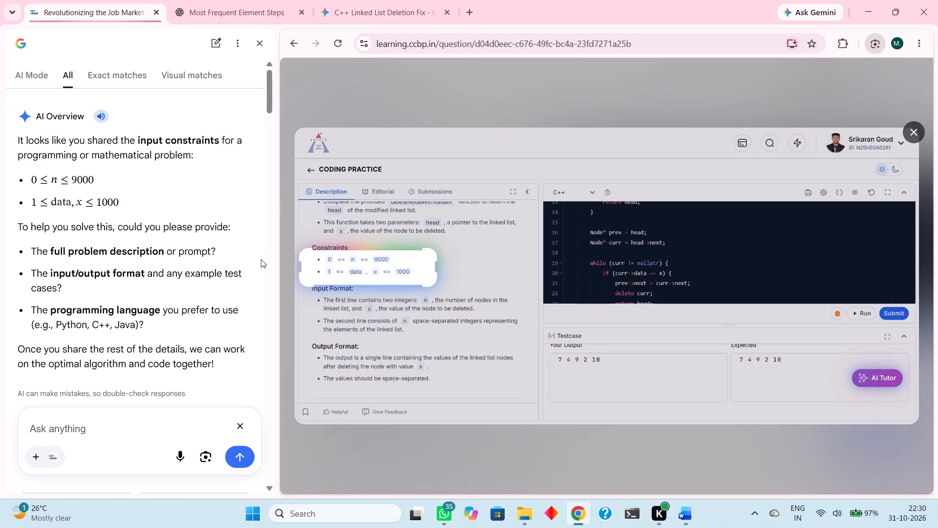
key(alt+Tab)
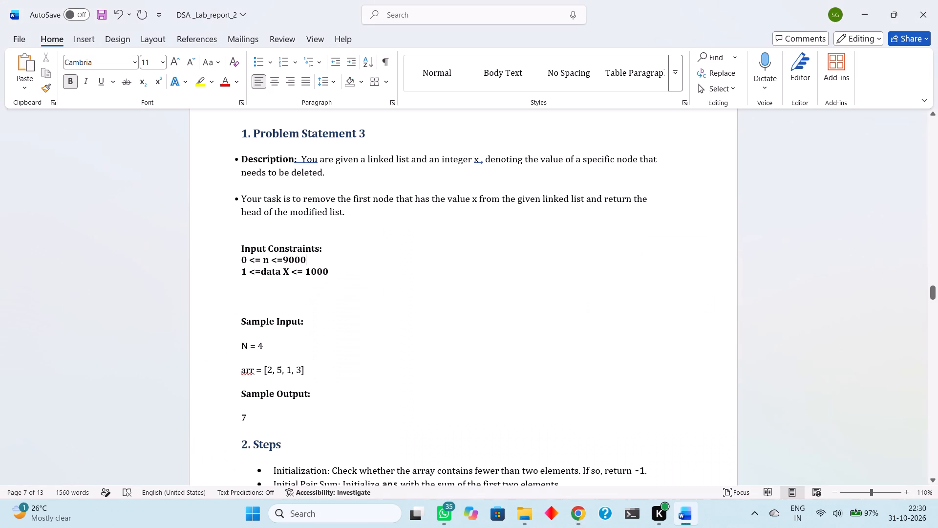
key(alt+Tab)
key(alt+Tab)
key(alt+Tab)
key(alt+Tab)
key(alt+Tab)
key(alt+Tab)
key(alt+Tab)
key(alt+Tab)
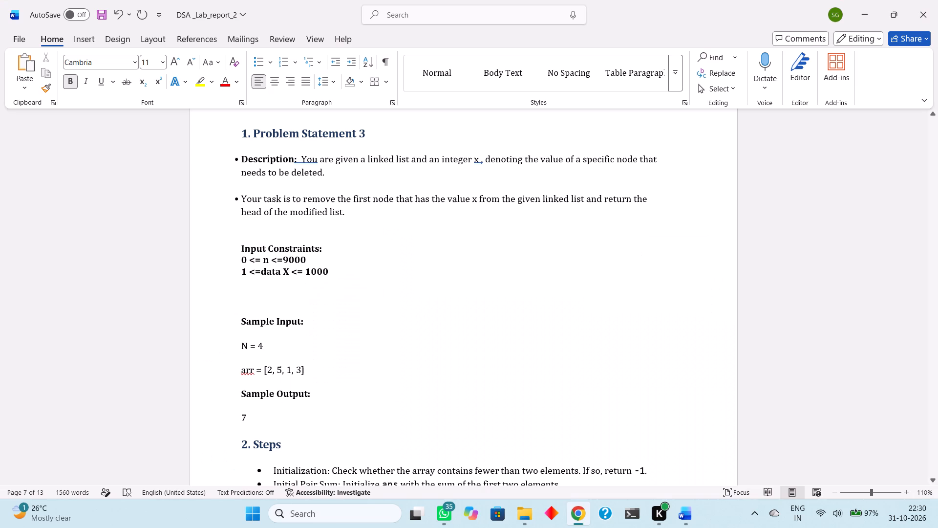
Insert a comma between data and X in the second constraint line and check it against the original.
click(283, 269)
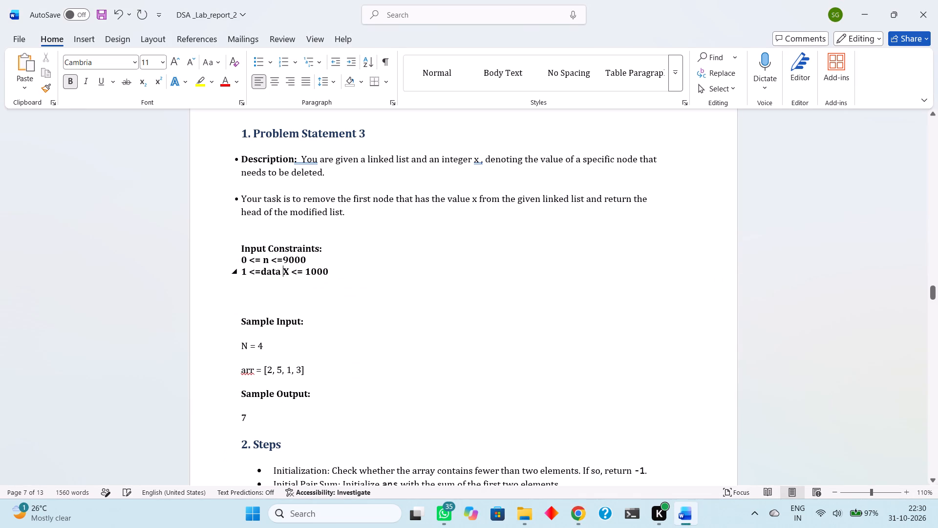
key(comma)
key(alt+Tab)
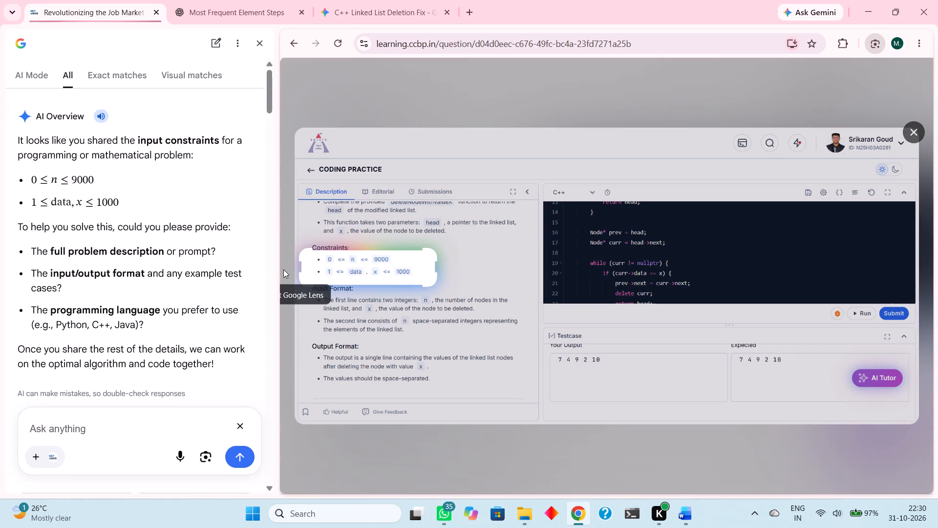
key(alt+Tab)
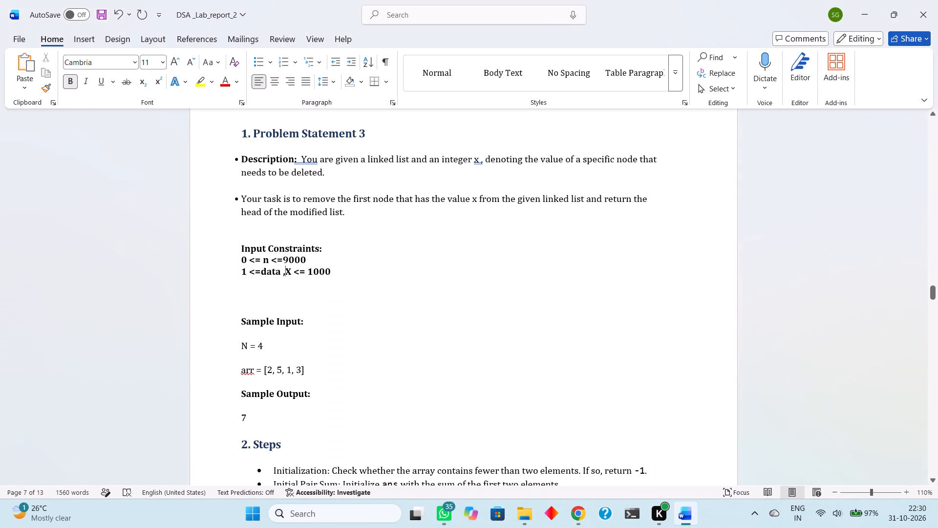
Remove the indent of the Input Constraints heading and the blank lines between it and the description.
scroll(308, 292, down, 1)
scroll(242, 253, up, 1)
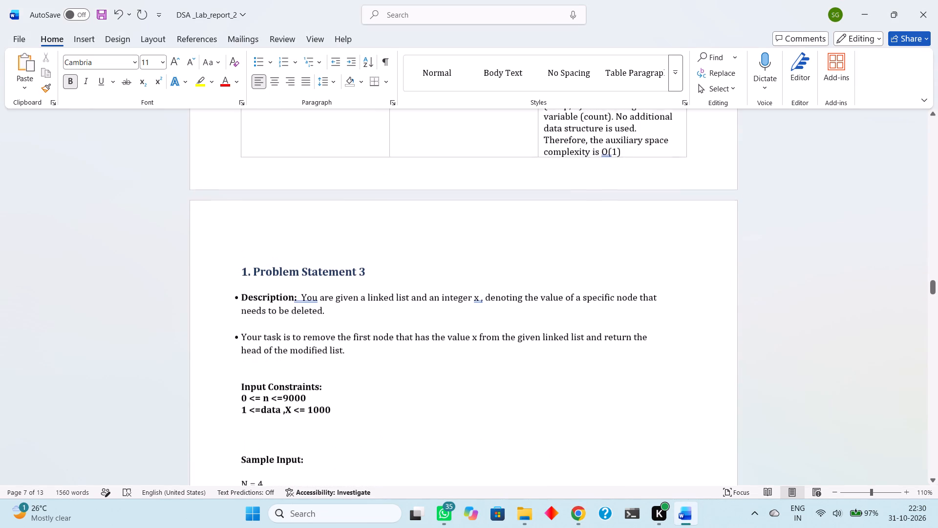
click(237, 383)
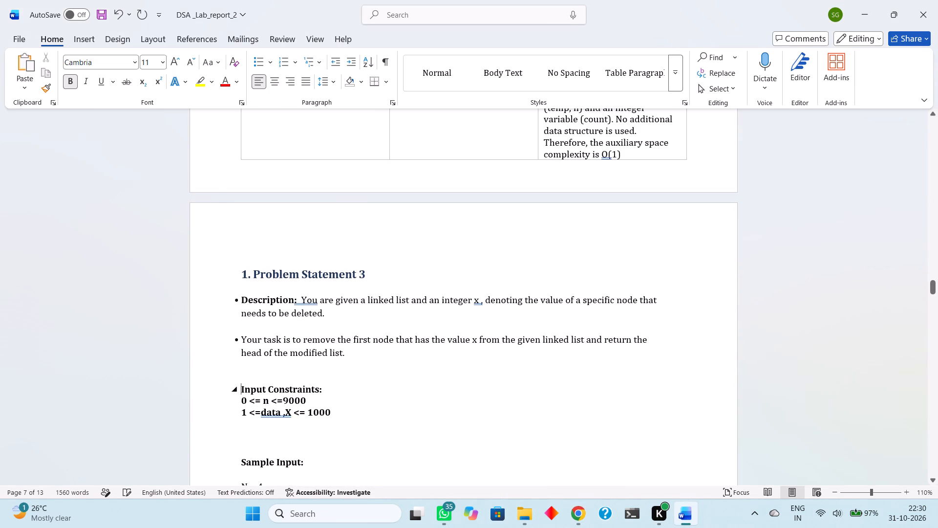
key(BackSpace)
key(BackSpace)
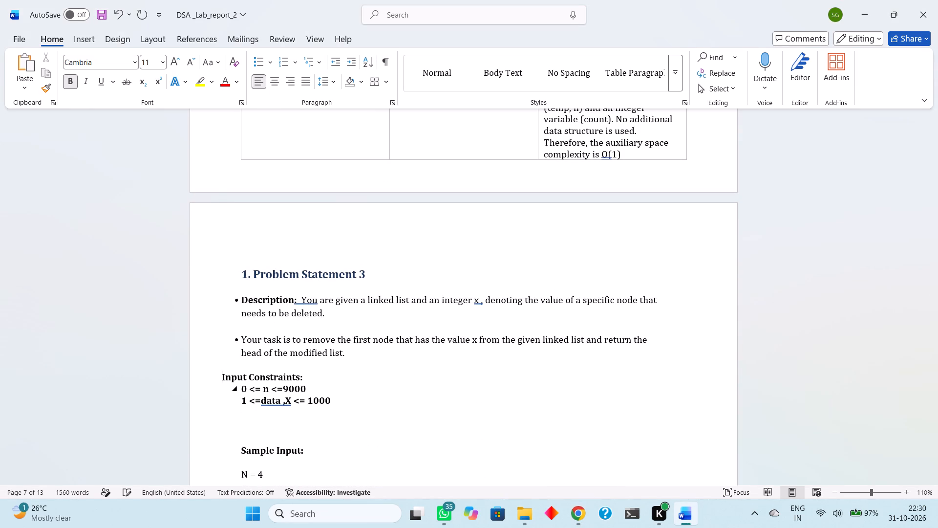
key(BackSpace)
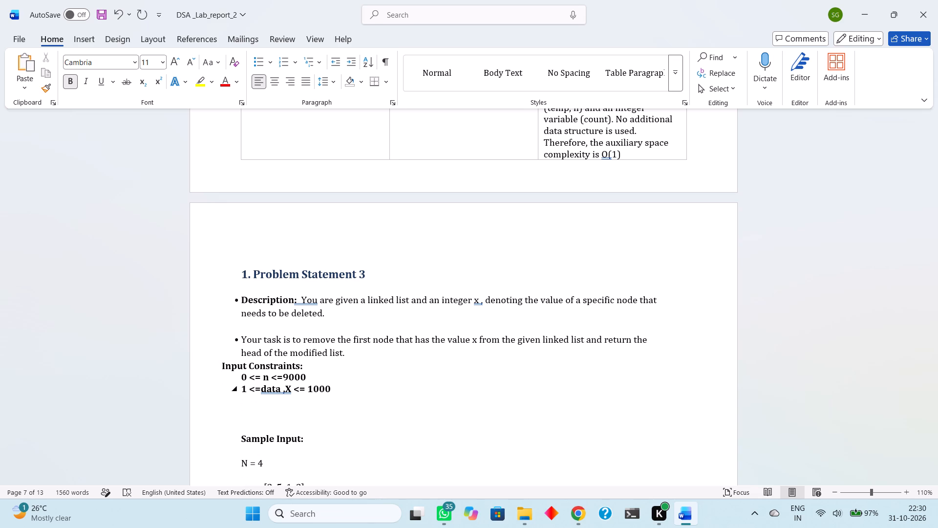
Remove the bold formatting from the two constraint lines.
drag(335, 391, 245, 379)
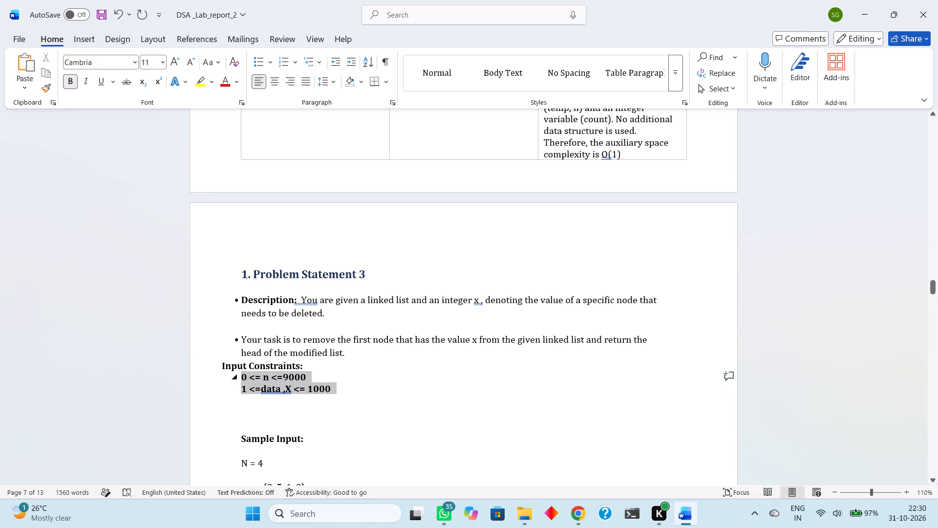
drag(245, 379, 244, 379)
click(258, 359)
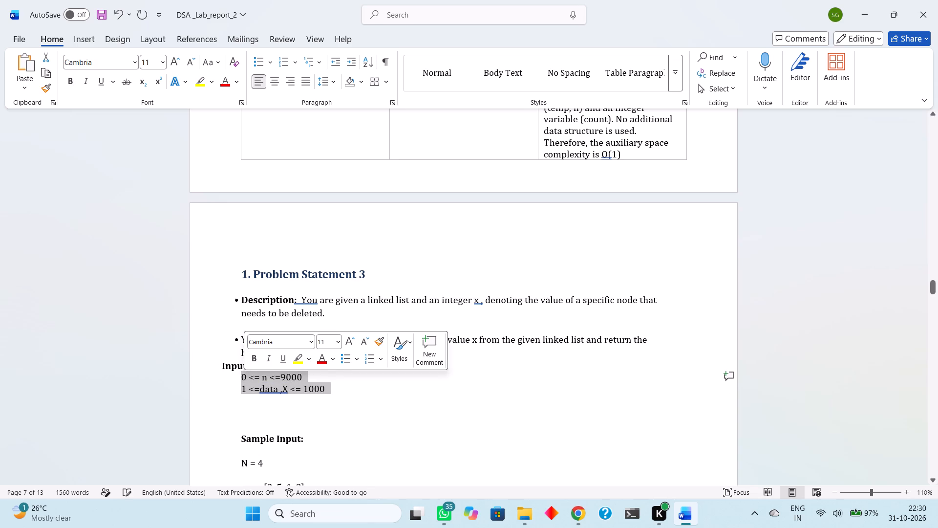
Remove the indent of the Sample Input heading and the blank lines separating it from the constraints.
click(241, 442)
key(BackSpace)
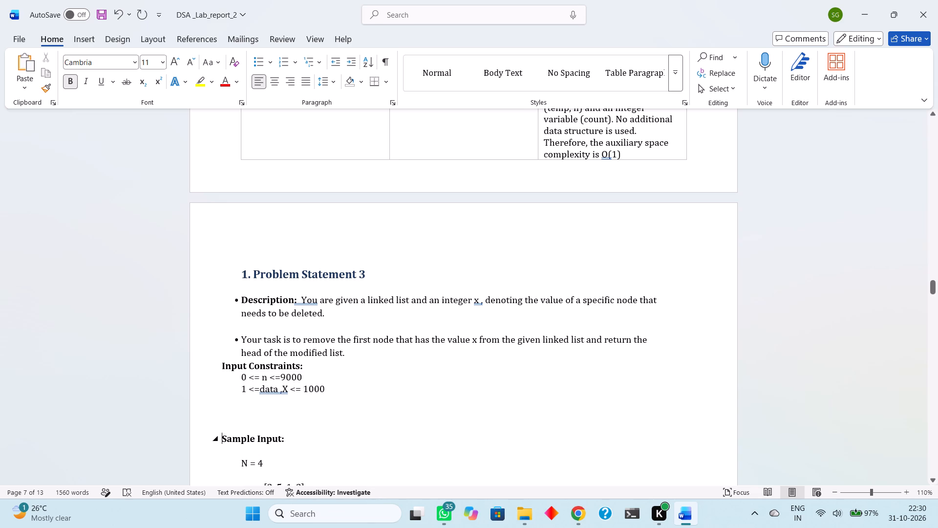
key(BackSpace)
key(BackSpace)
key(BackSpace)
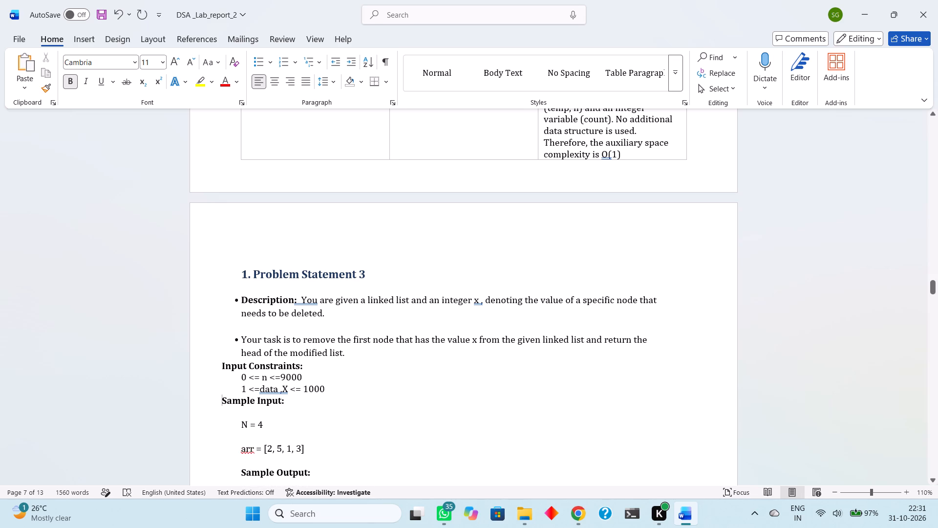
Delete the old N and arr sample values below the Sample Input heading.
scroll(267, 426, down, 1)
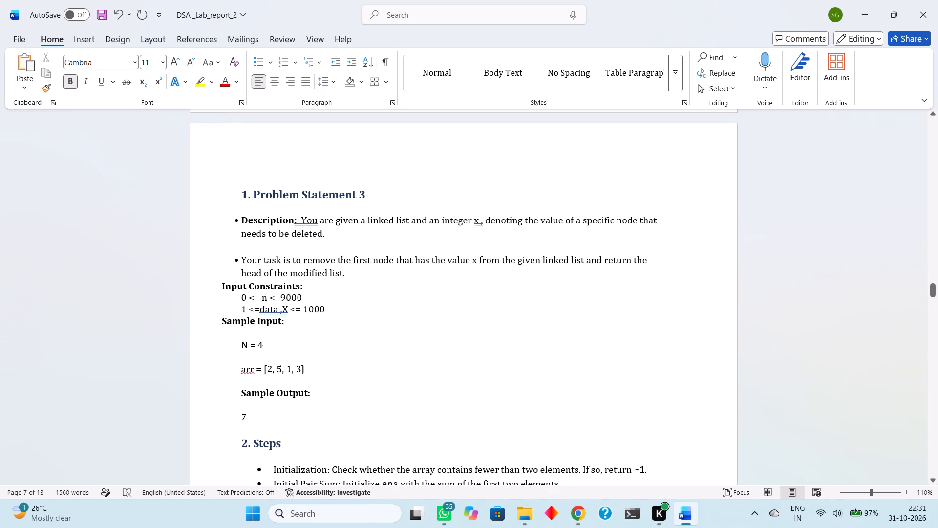
drag(314, 364, 238, 346)
key(BackSpace)
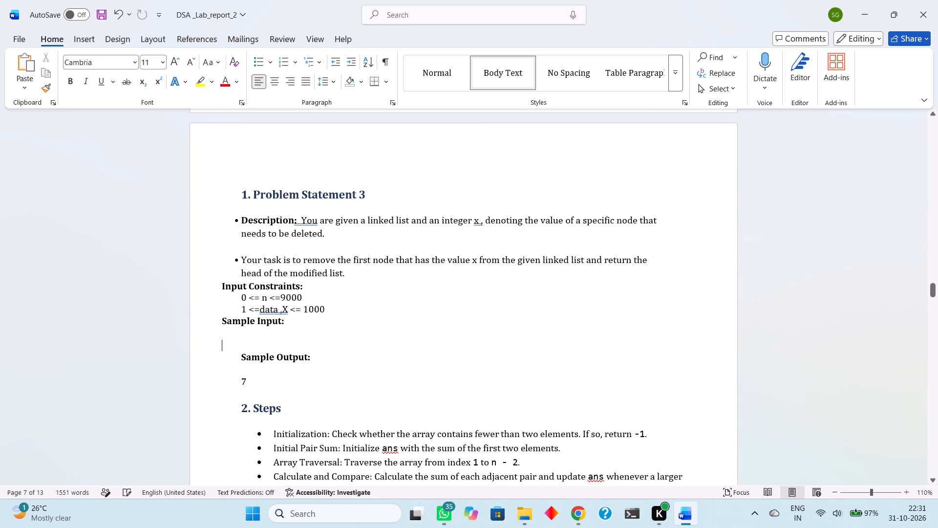
Start a new line directly below the Sample Input heading and indent it with four spaces.
click(287, 320)
key(Return)
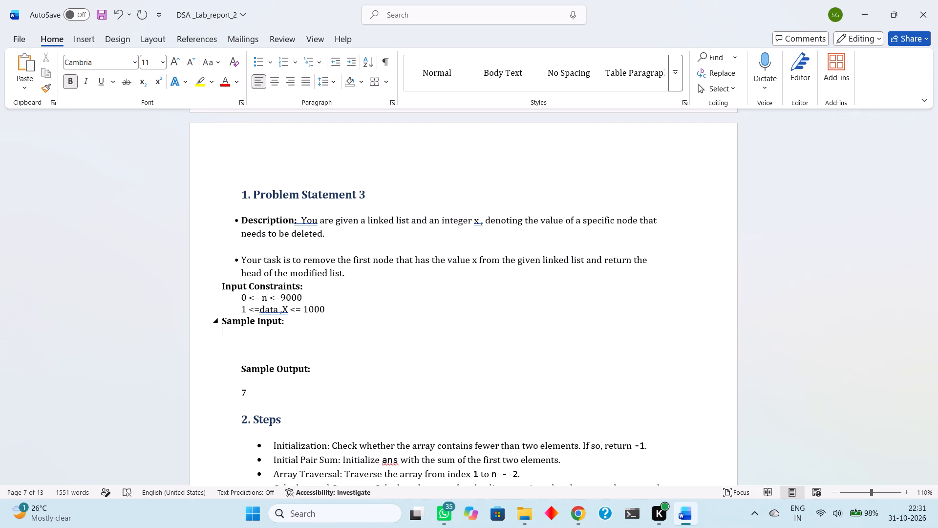
key(space)
key(space)
key(space)
key(space)
Copy the testcase input 6 3 and 7 4 9 3 2 10 from the coding practice page in Chrome into Word below the Sample Input heading.
key(alt+Tab)
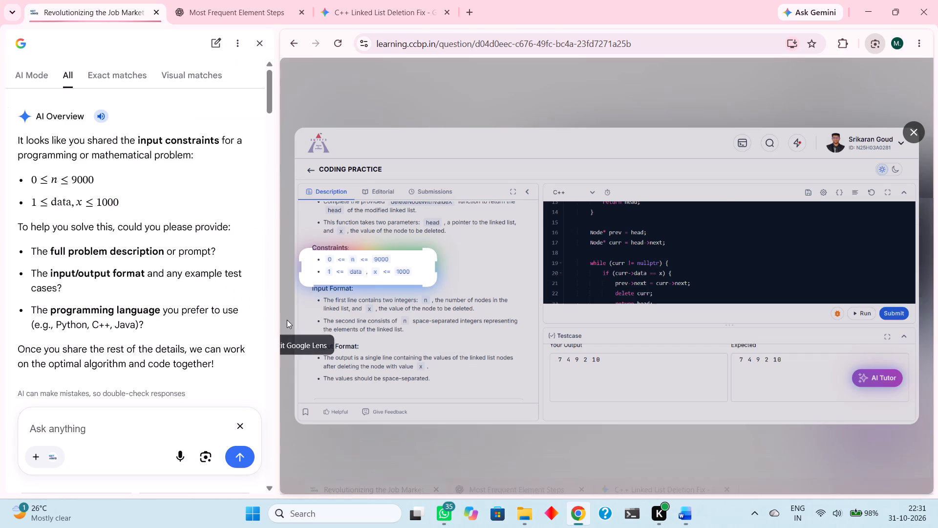
click(914, 132)
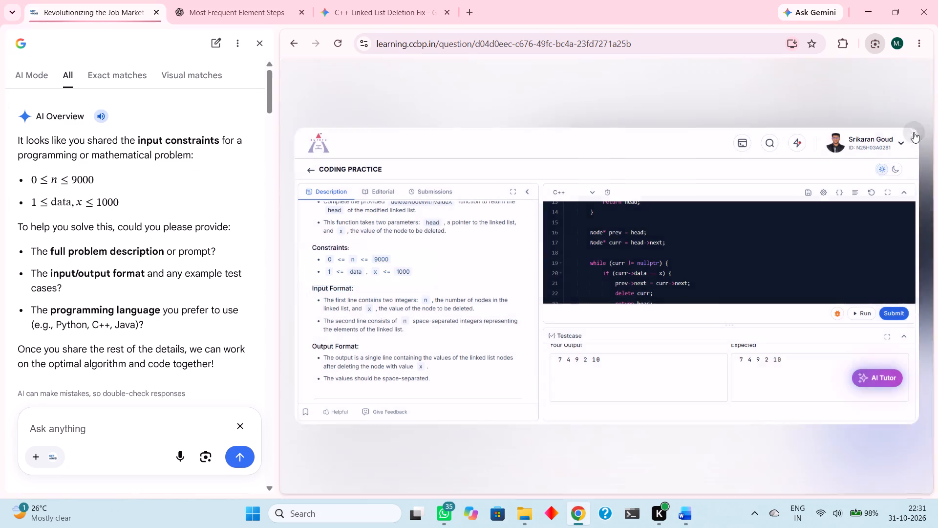
click(268, 43)
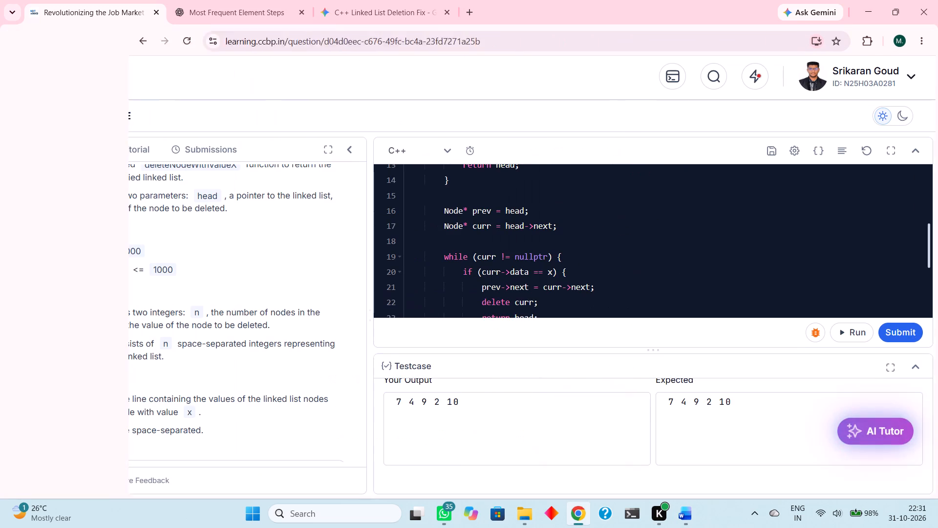
scroll(649, 392, up, 2)
scroll(649, 392, down, 1)
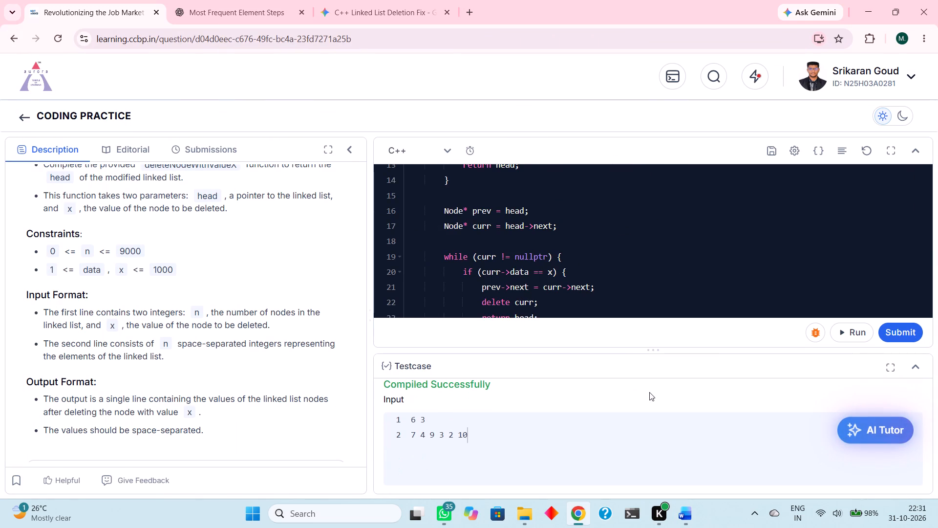
drag(477, 434, 407, 424)
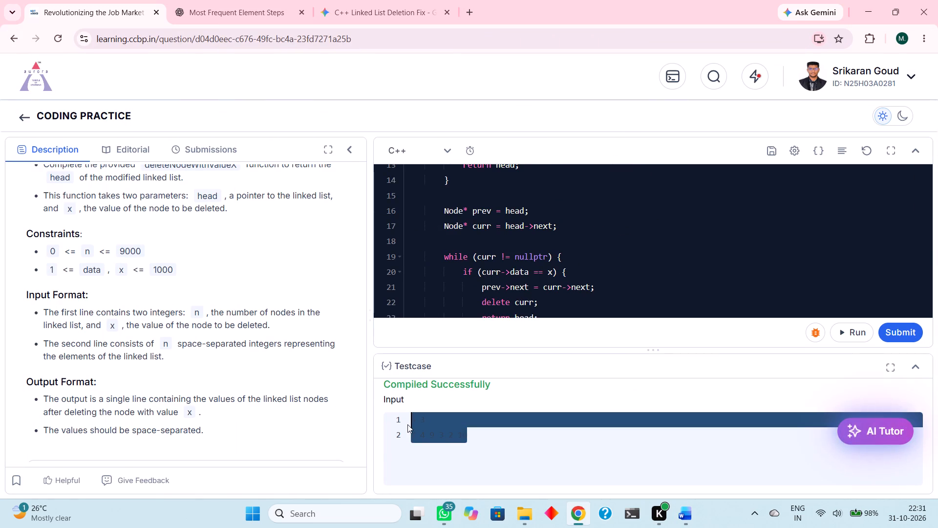
key(ctrl+c)
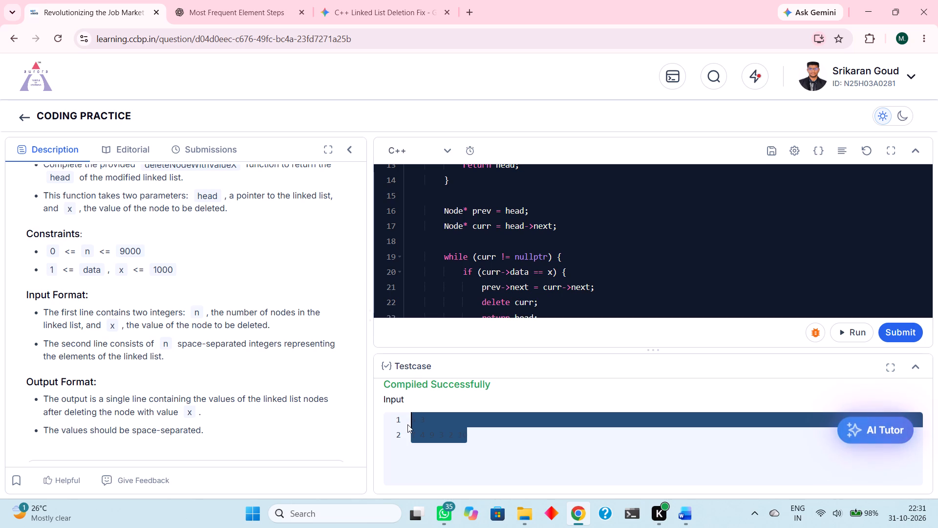
key(alt+Tab)
key(ctrl+v)
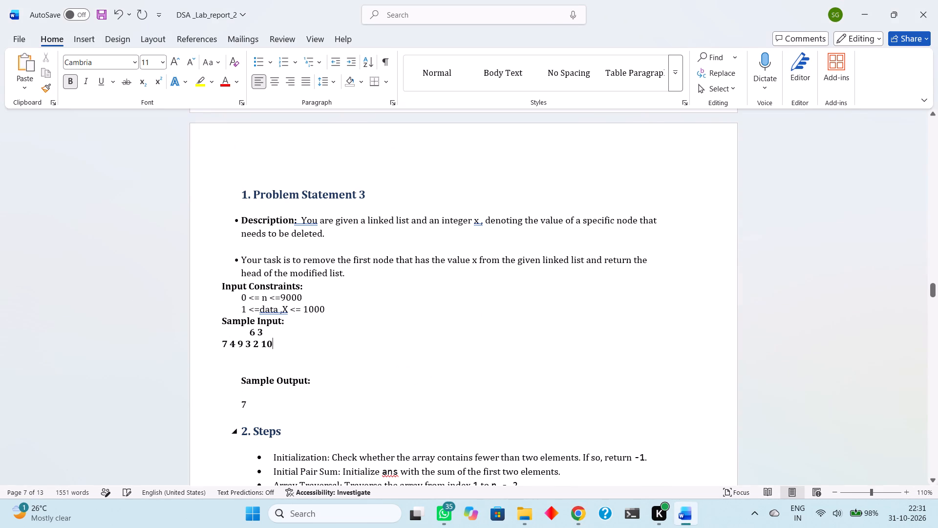
Indent the 7 4 9 3 2 10 line with 14 spaces so it lines up under 6 3.
click(220, 348)
key(space)
key(space)
key(space)
key(space)
key(space)
key(space)
key(space)
key(space)
key(space)
key(space)
key(space)
key(space)
key(space)
key(space)
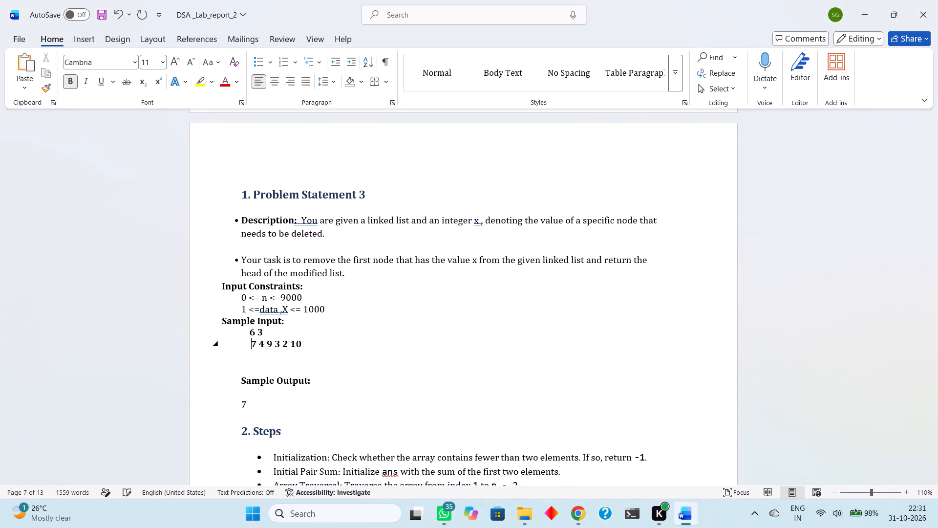
Remove the indent of the Sample Output heading and the blank lines separating it from the sample input values.
click(243, 376)
key(BackSpace)
key(BackSpace)
key(BackSpace)
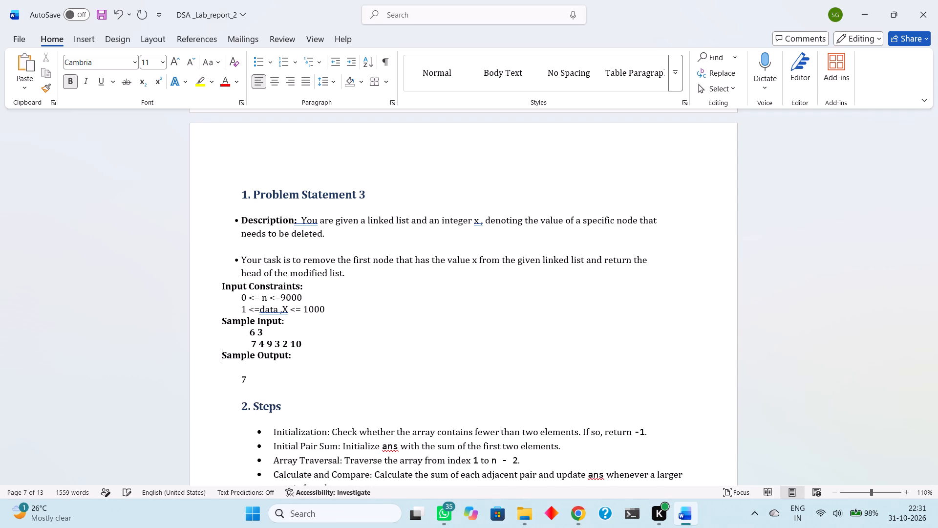
Delete the old sample output value 7 along with its indent and the blank line above it.
click(251, 381)
key(BackSpace)
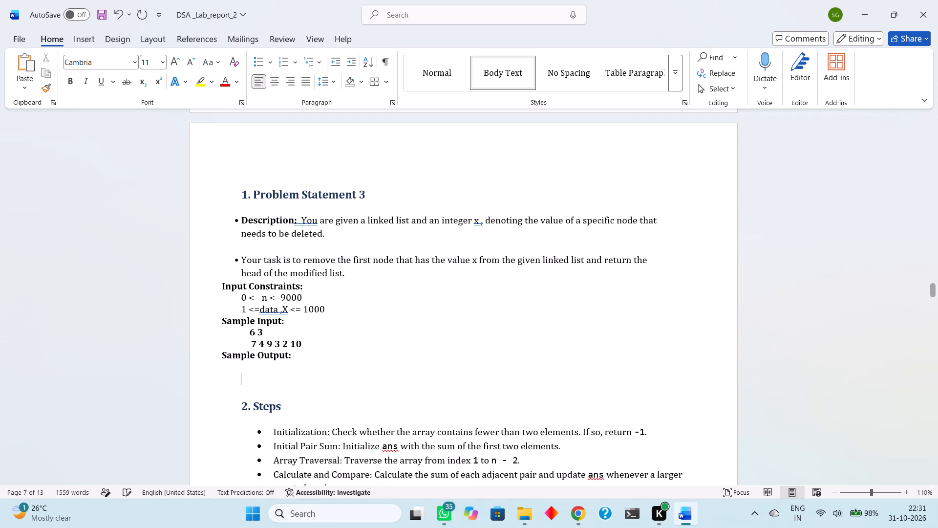
key(BackSpace)
key(BackSpace)
Copy the program output 7 4 9 2 10 from the coding page in Chrome into Word below Sample Output, indented with 16 spaces.
key(alt+Tab)
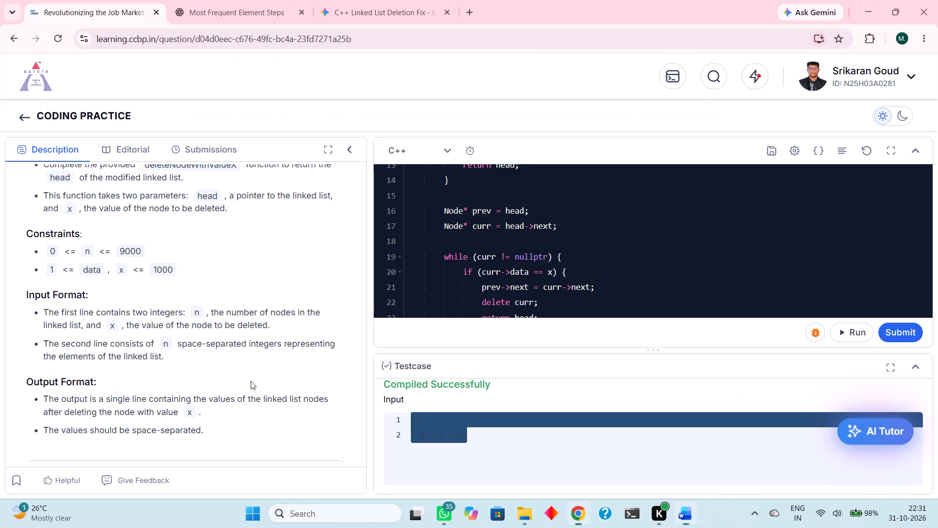
scroll(438, 401, down, 2)
drag(469, 402, 398, 403)
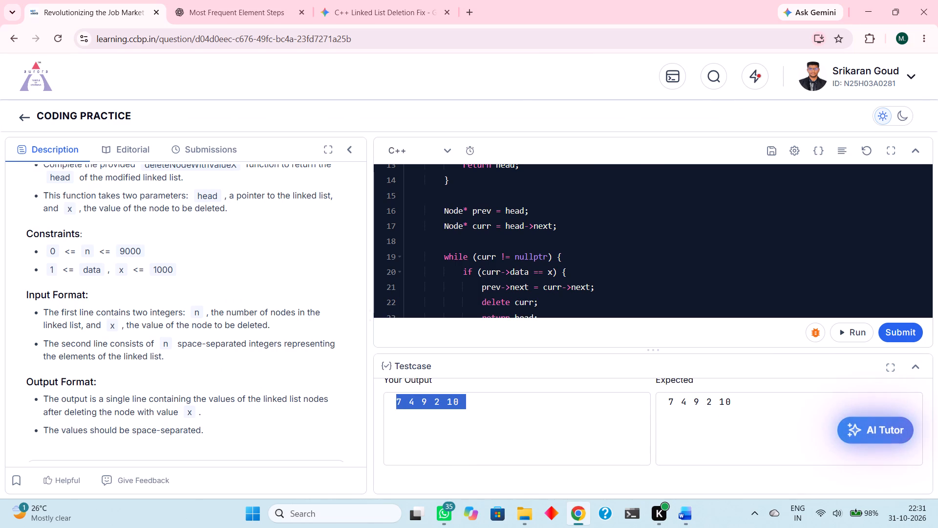
drag(398, 403, 391, 405)
key(ctrl+c)
key(alt+Tab)
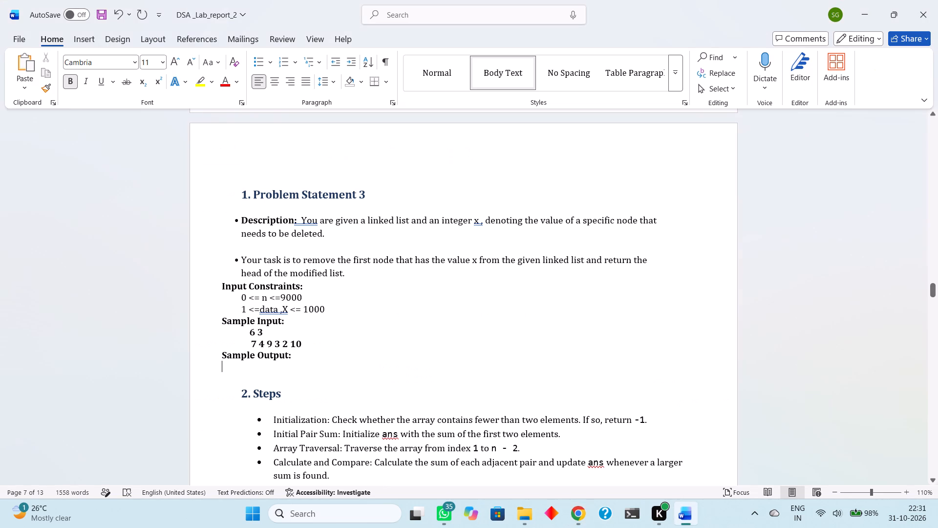
key(space)
key(space)
key(space)
key(space)
key(space)
key(space)
key(space)
key(space)
key(space)
key(space)
key(space)
key(space)
key(space)
key(space)
key(space)
key(space)
key(ctrl+v)
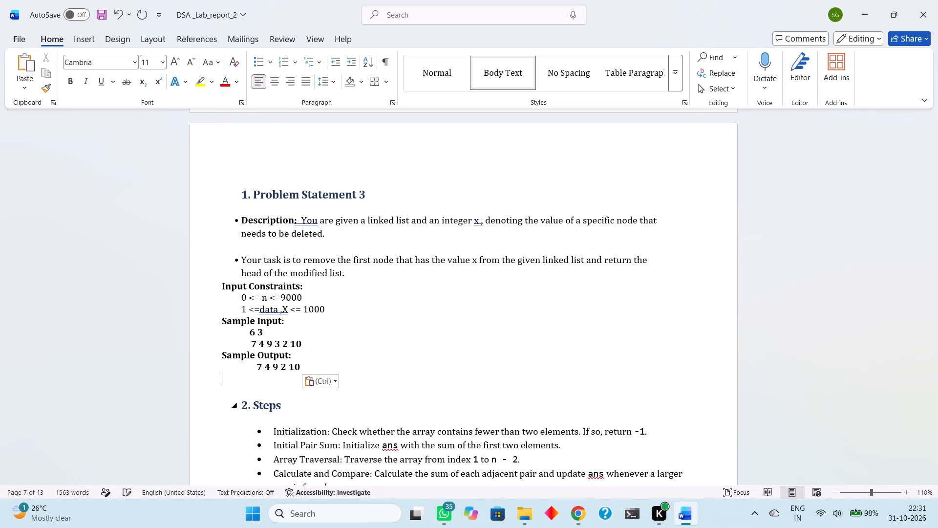
Shorten the indent of the sample output line by three spaces to align it with the sample input values.
click(255, 370)
key(Right)
key(BackSpace)
key(BackSpace)
key(BackSpace)
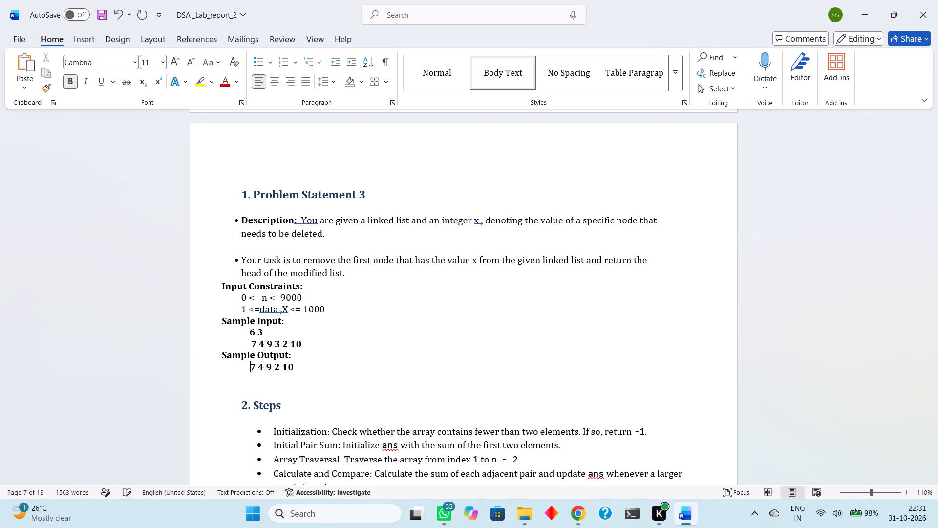
Remove the extra blank line between the sample output values and the Steps heading.
click(239, 409)
key(Left)
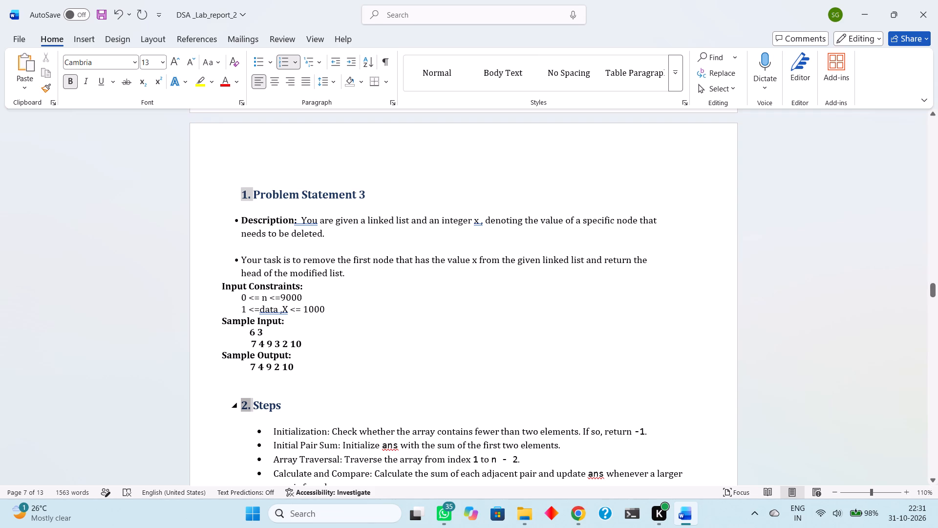
key(Left)
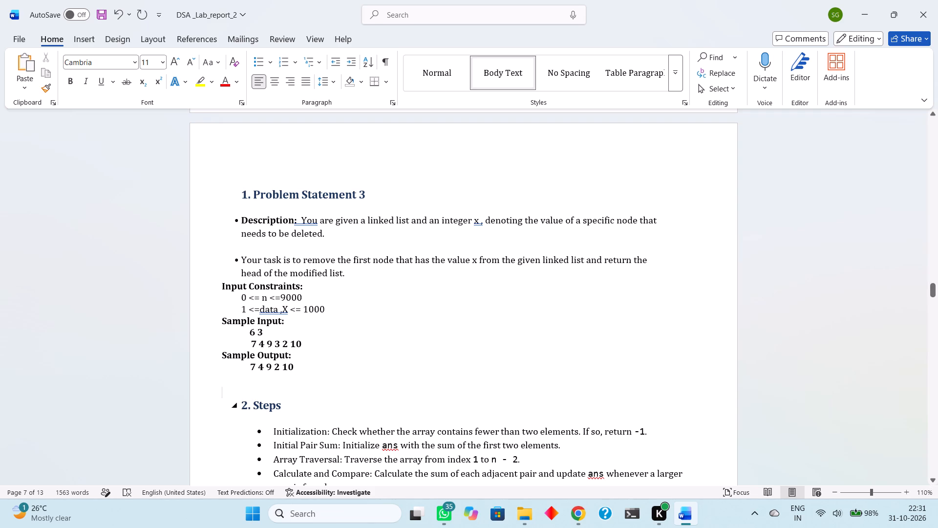
key(BackSpace)
Replace the automatic number of the Steps heading with a manually entered 2. and remove the heading's indent.
key(Down)
key(Right)
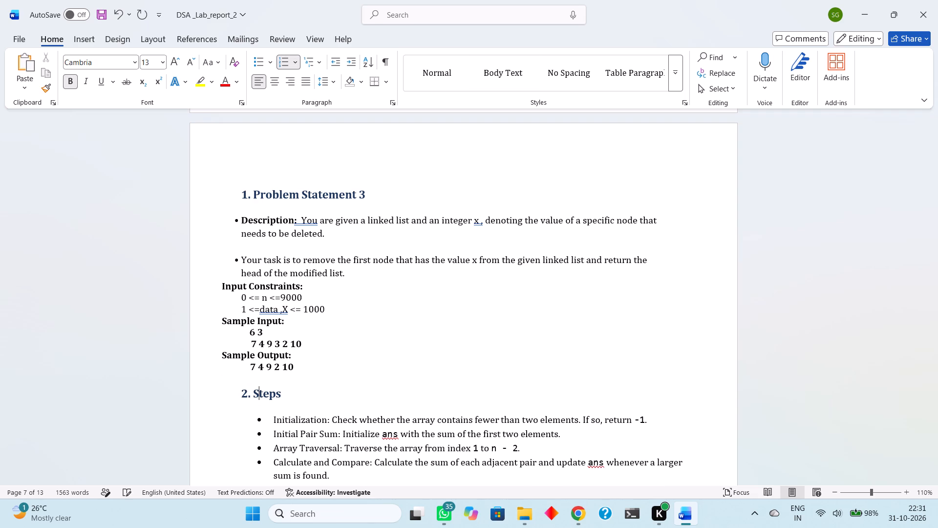
key(Left)
key(BackSpace)
key(BackSpace)
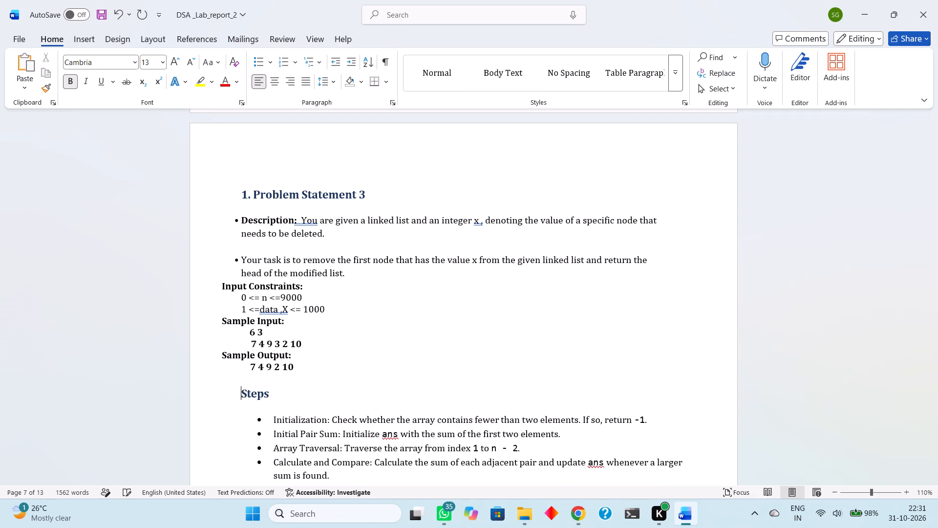
key(BackSpace)
key(2)
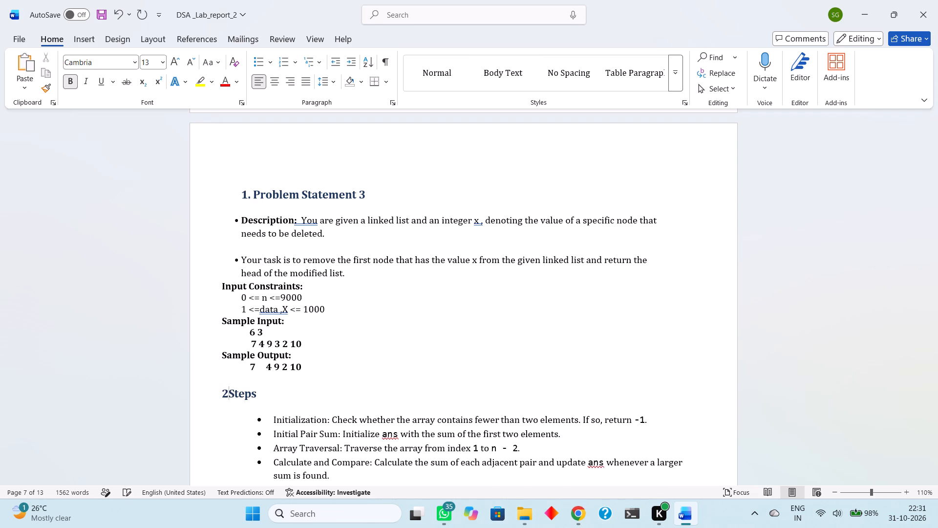
key(period)
Review the Steps list and the C++ source code section that follow Problem Statement 3.
scroll(266, 424, down, 2)
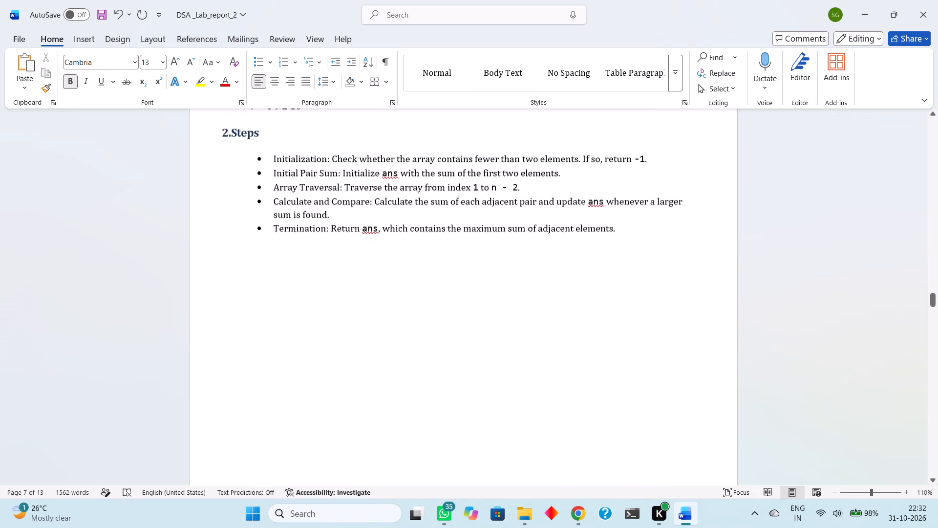
scroll(266, 424, down, 2)
scroll(266, 424, up, 2)
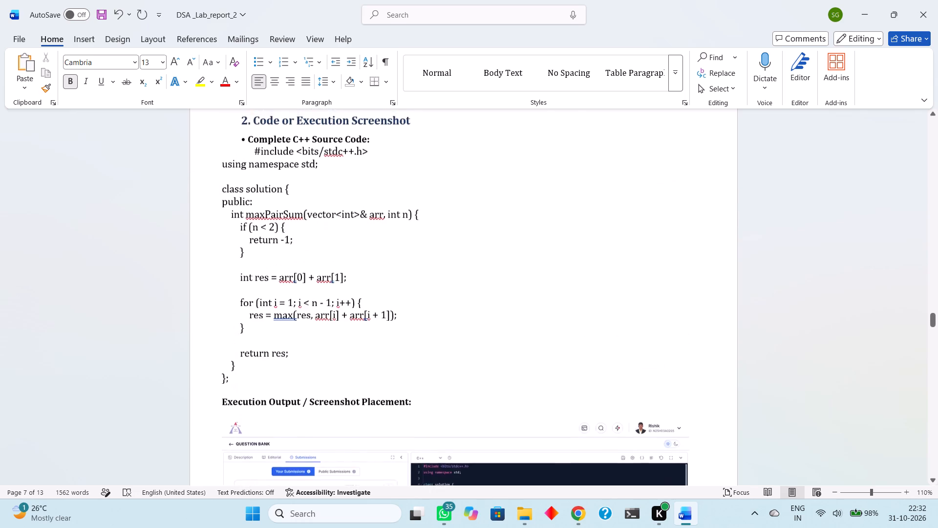
scroll(266, 424, up, 3)
scroll(382, 380, up, 1)
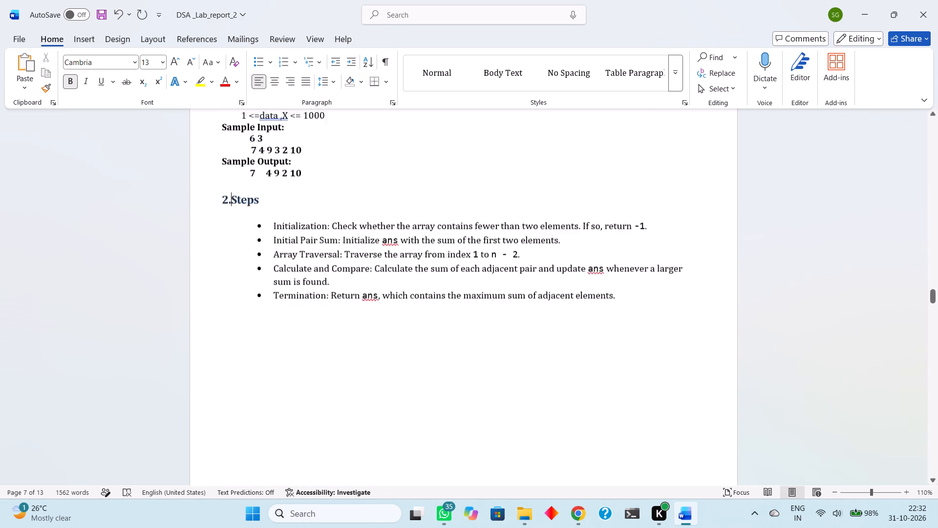
scroll(382, 380, up, 1)
scroll(536, 329, up, 2)
scroll(536, 329, down, 1)
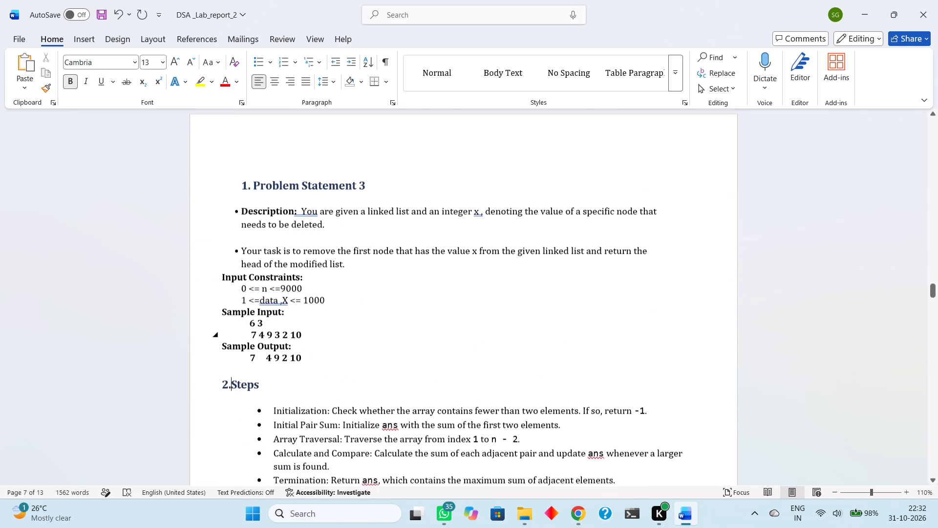
Indent the Input Constraints heading with six spaces.
click(221, 273)
key(space)
key(space)
key(space)
key(space)
key(space)
key(space)
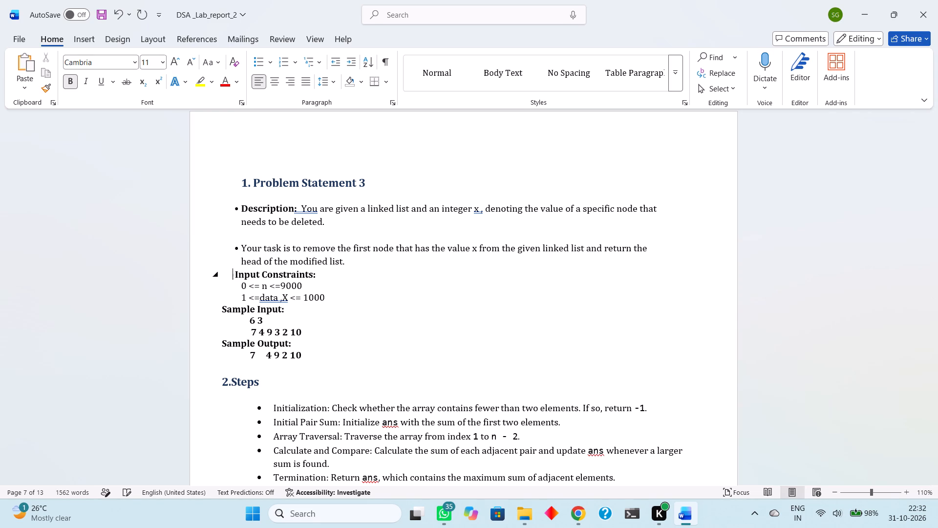
Indent the Sample Input heading with six spaces to match the Input Constraints heading.
key(Down)
key(Down)
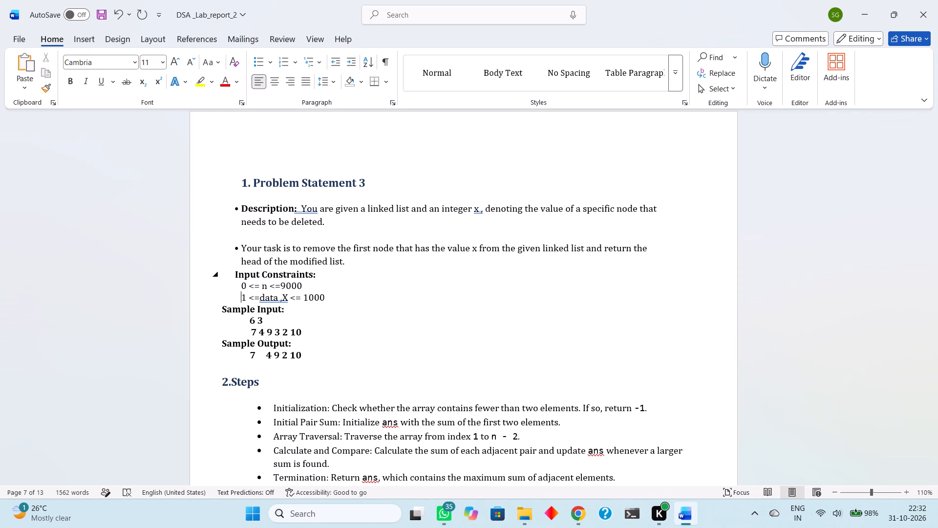
key(Left)
key(Left)
key(Down)
key(Left)
key(Left)
key(Left)
key(Left)
key(Down)
key(Left)
key(Left)
key(Left)
key(Left)
key(Left)
key(Left)
key(Left)
key(Left)
key(Left)
key(Left)
key(Left)
key(Left)
key(Left)
key(Left)
key(Right)
key(Right)
key(space)
key(space)
key(space)
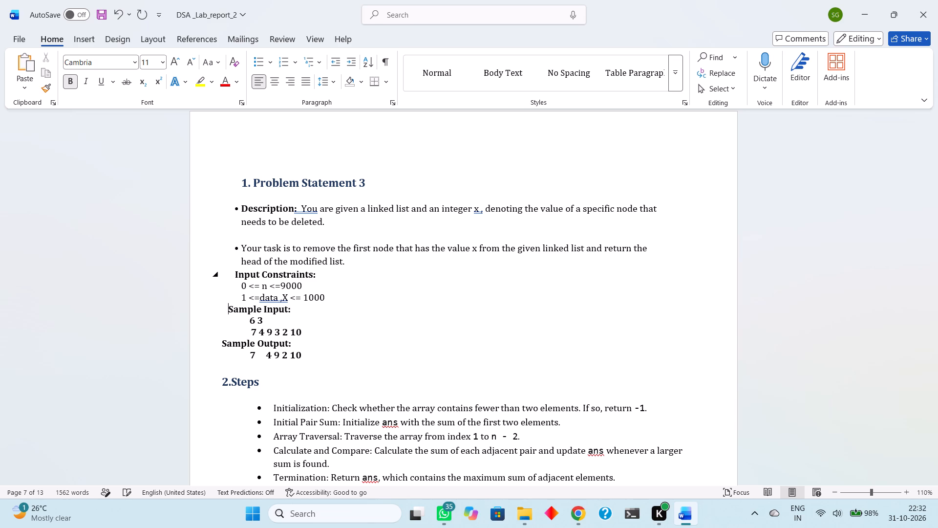
key(space)
key(space)
key(space)
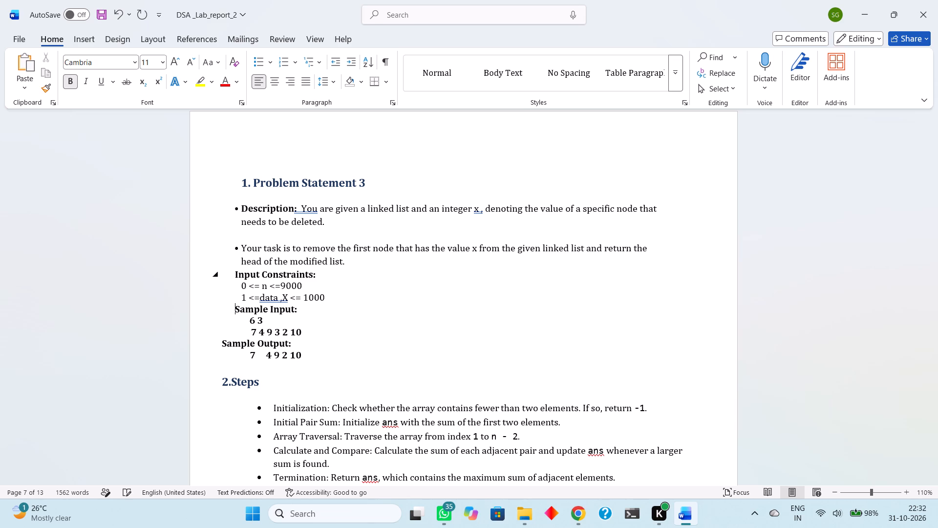
Indent the Sample Output heading of Problem Statement 3 with seven spaces.
click(221, 345)
key(space)
key(space)
key(space)
key(space)
key(space)
key(space)
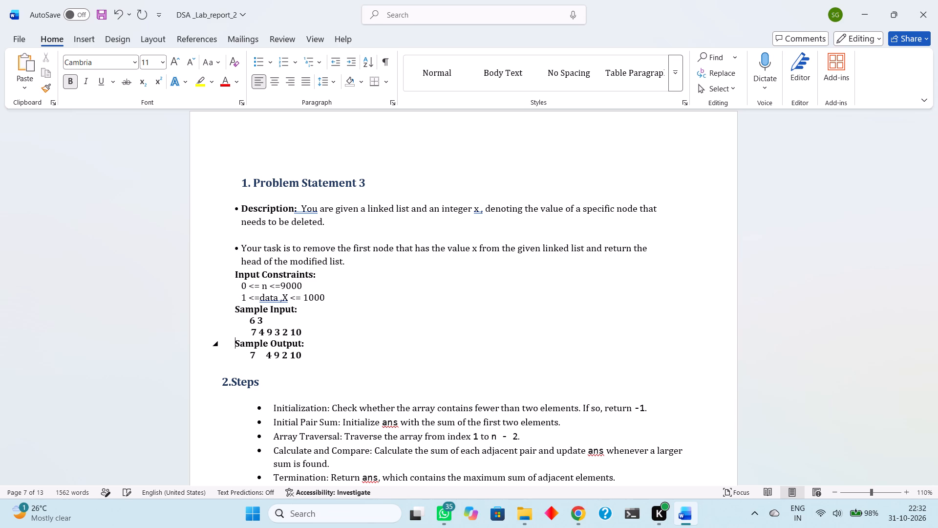
key(space)
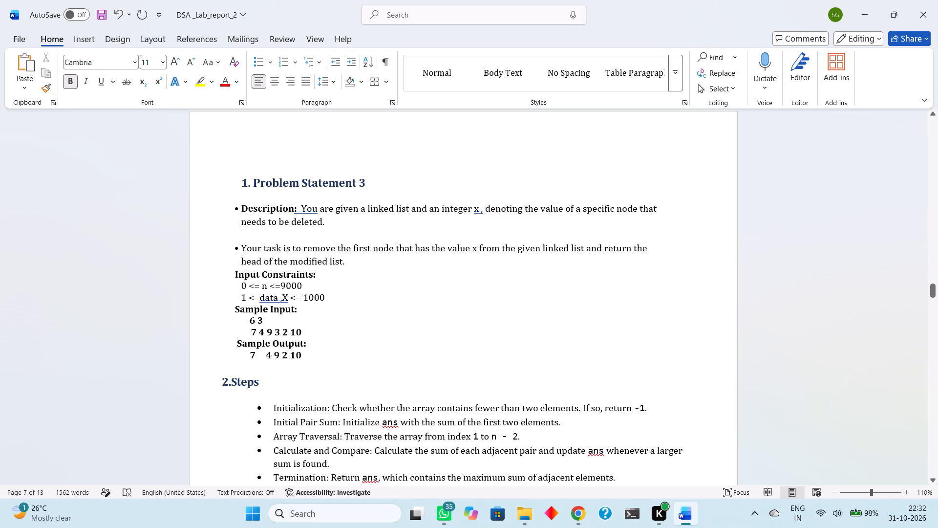
Indent the 2.Steps heading of Problem Statement 3 with eight spaces.
scroll(266, 393, down, 1)
scroll(266, 393, up, 1)
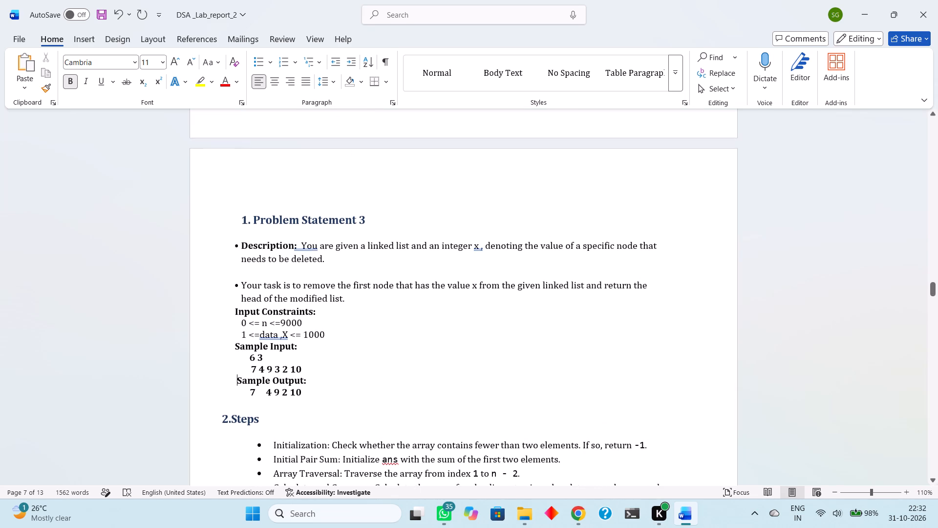
click(223, 416)
key(space)
key(space)
key(space)
key(space)
key(space)
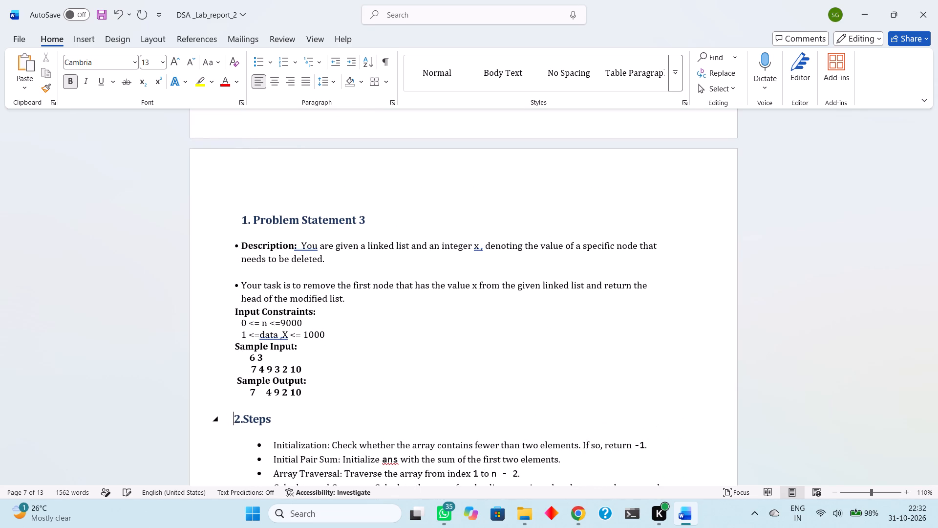
key(space)
key(space)
key(space)
Indent the 3.Code or Execution Screenshot heading of Problem Statement 2 with three spaces.
scroll(319, 327, up, 1)
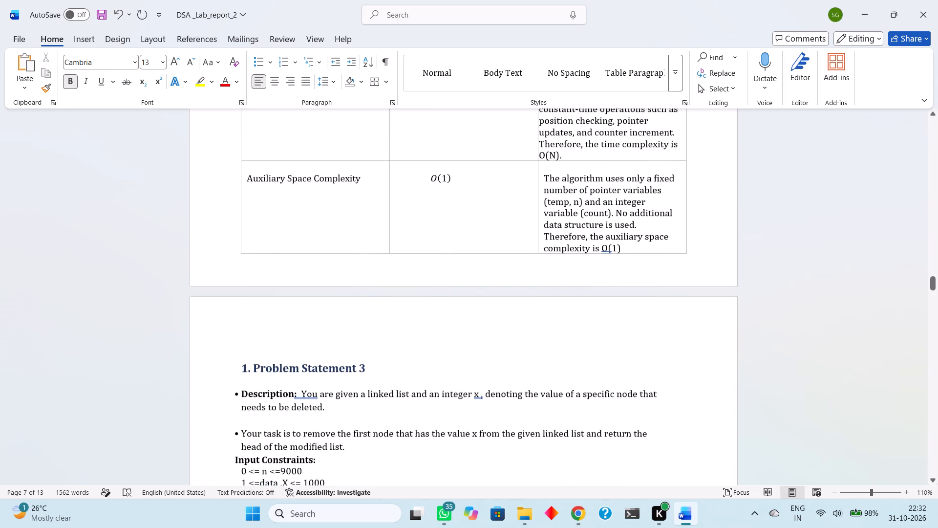
scroll(319, 327, up, 1)
scroll(319, 327, down, 1)
scroll(319, 327, up, 1)
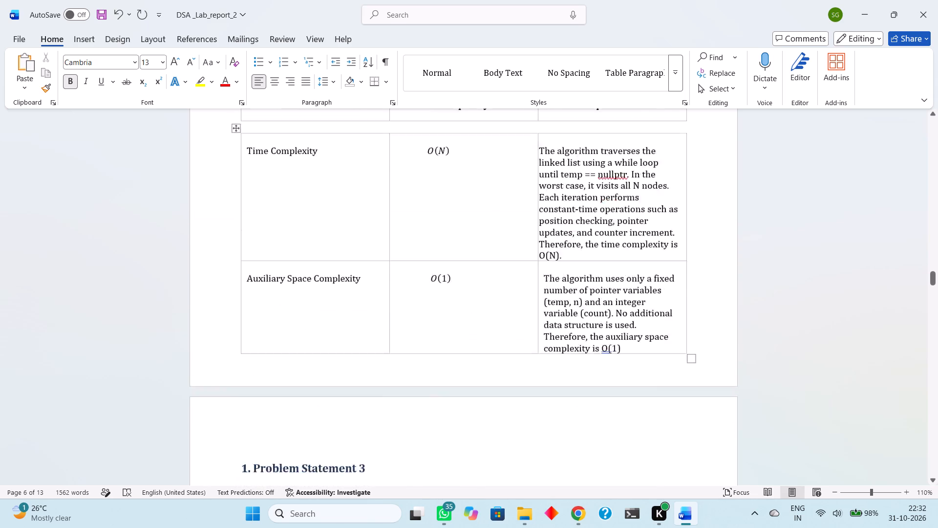
scroll(319, 327, up, 3)
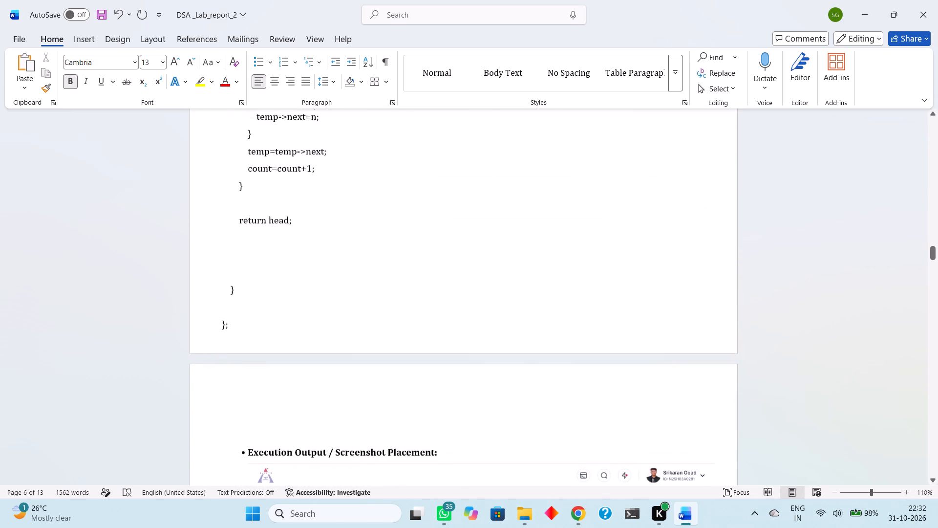
scroll(319, 327, up, 3)
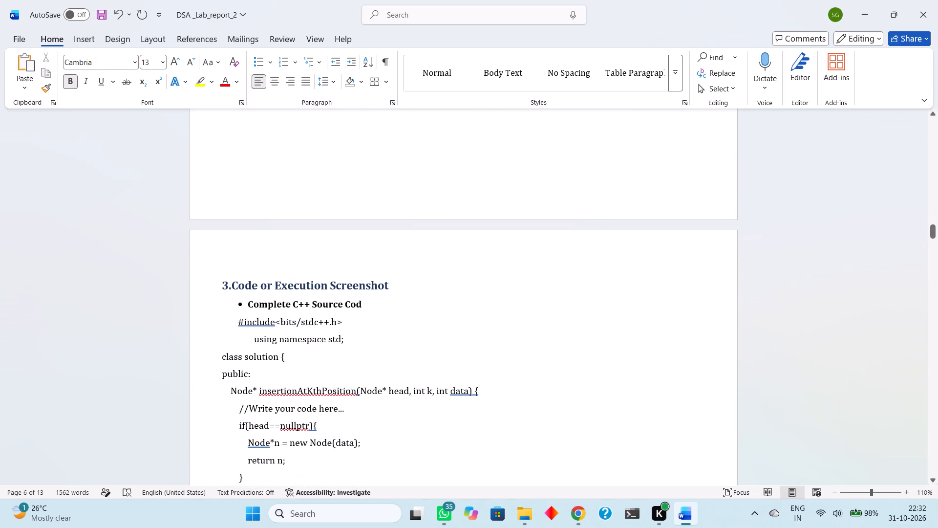
scroll(215, 294, up, 1)
scroll(215, 294, down, 1)
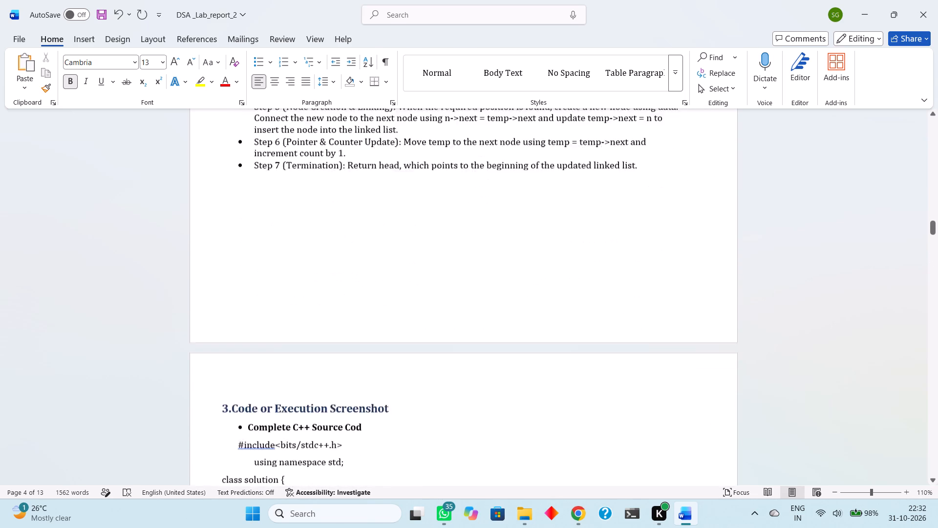
scroll(215, 294, down, 1)
click(221, 367)
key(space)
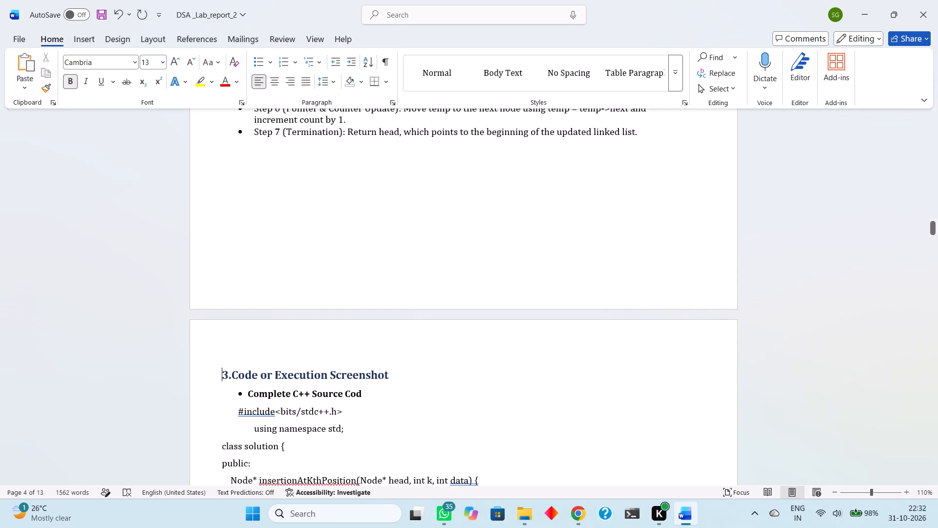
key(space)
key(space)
Indent the 3.Code or Execution Screenshot heading of the first problem statement with four spaces.
scroll(221, 367, up, 3)
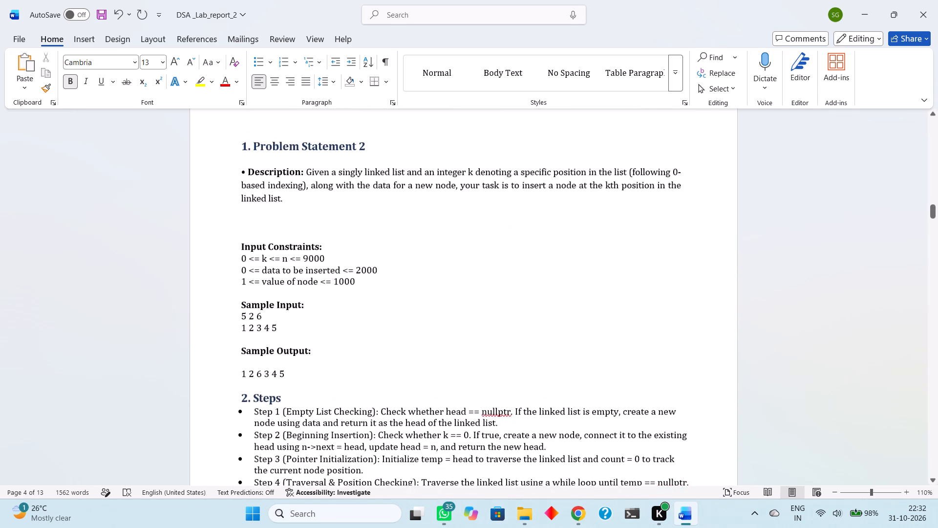
scroll(221, 367, up, 3)
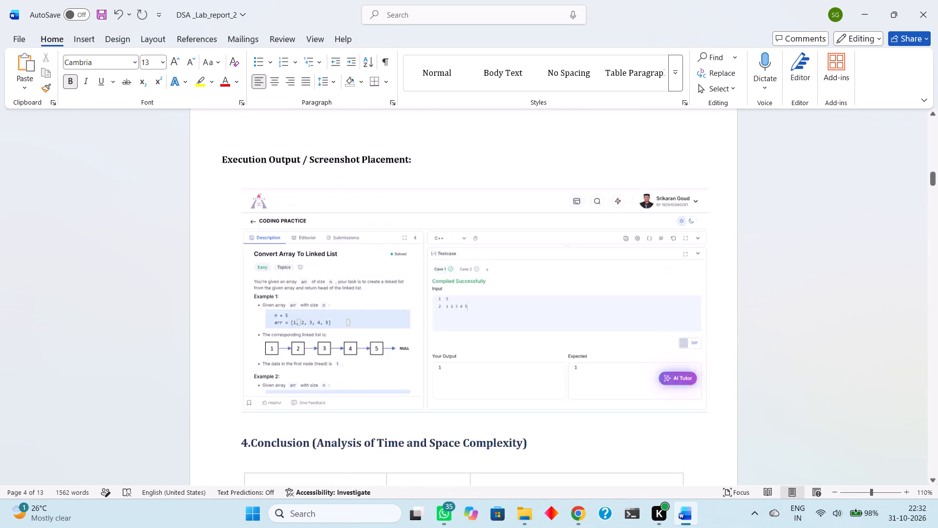
scroll(221, 367, up, 2)
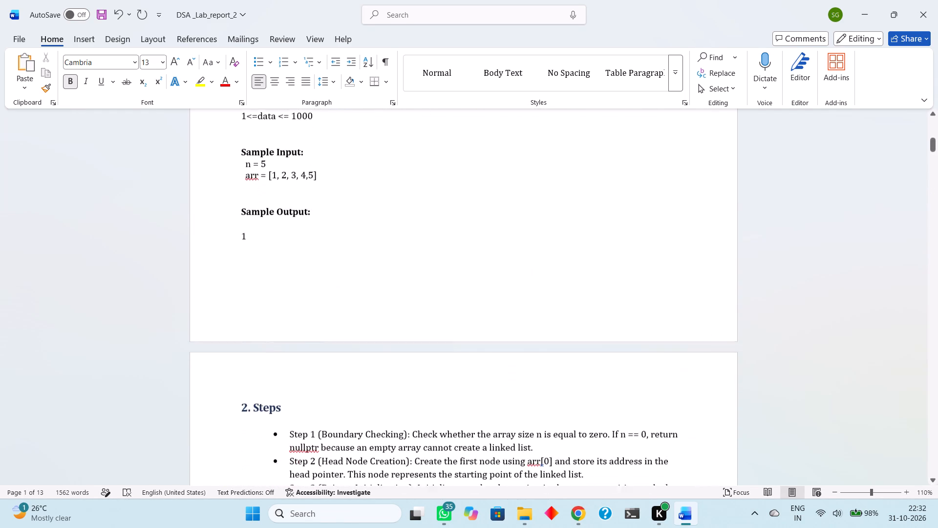
scroll(221, 367, up, 1)
scroll(221, 367, down, 2)
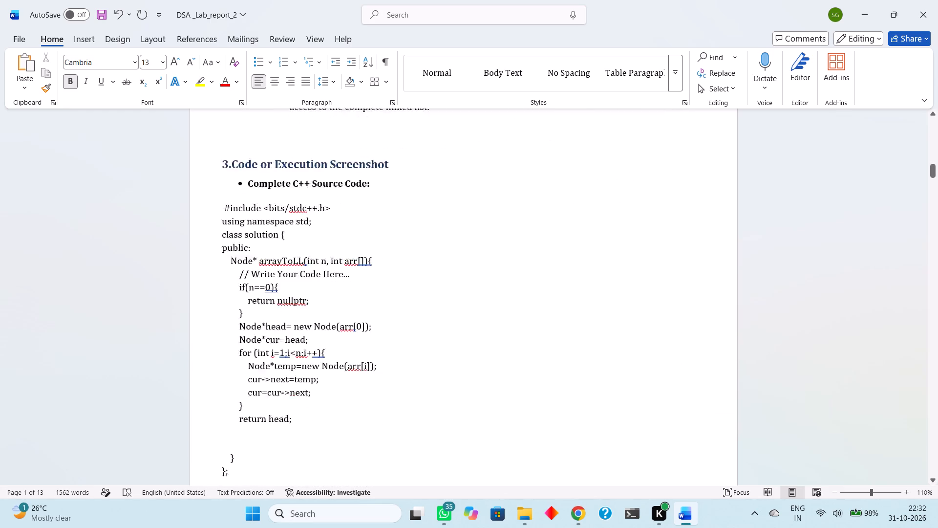
scroll(221, 367, down, 1)
scroll(221, 367, up, 2)
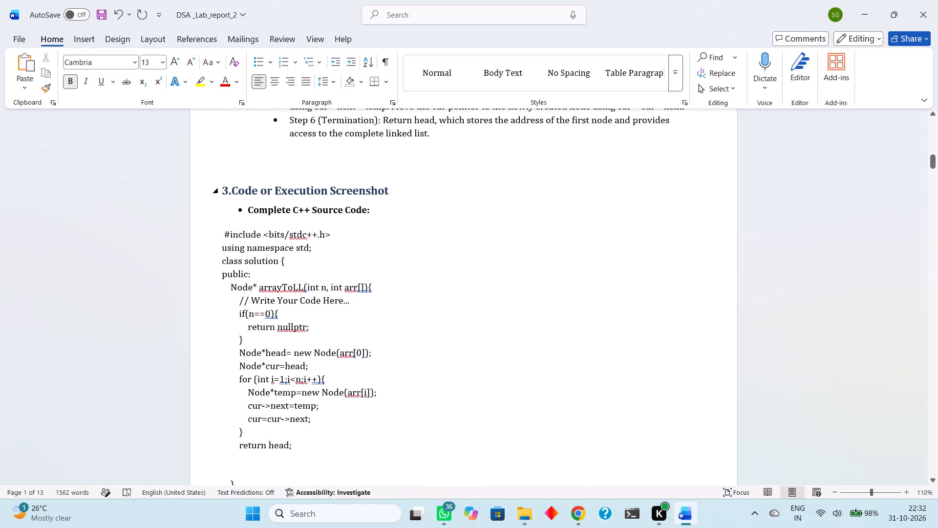
click(220, 193)
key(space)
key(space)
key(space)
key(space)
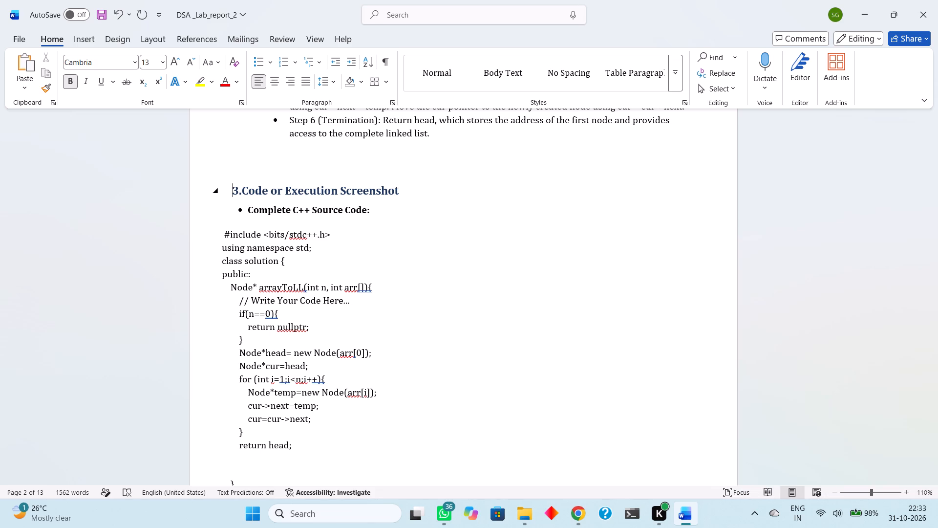
Remove the bullet and its indent from the first problem's Complete C++ Source Code line, and indent the line with four spaces.
scroll(244, 223, down, 2)
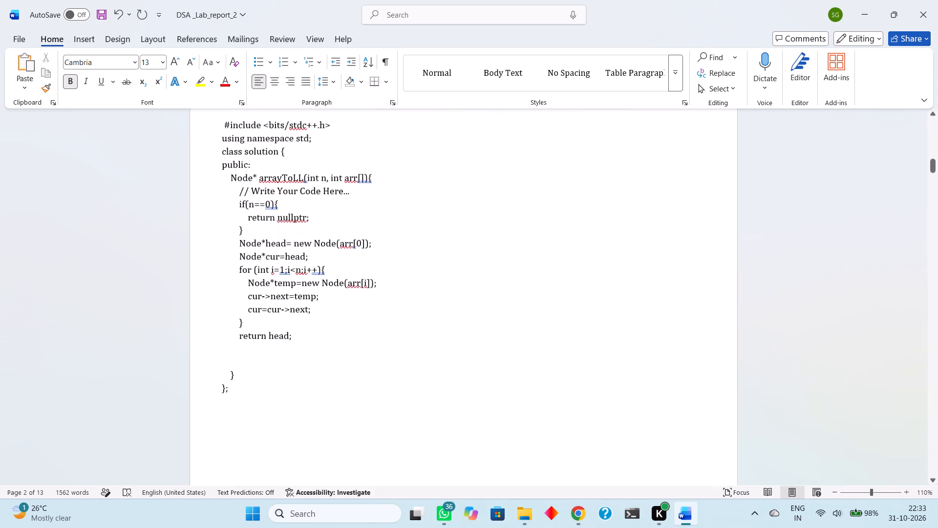
scroll(244, 223, down, 1)
scroll(244, 223, up, 1)
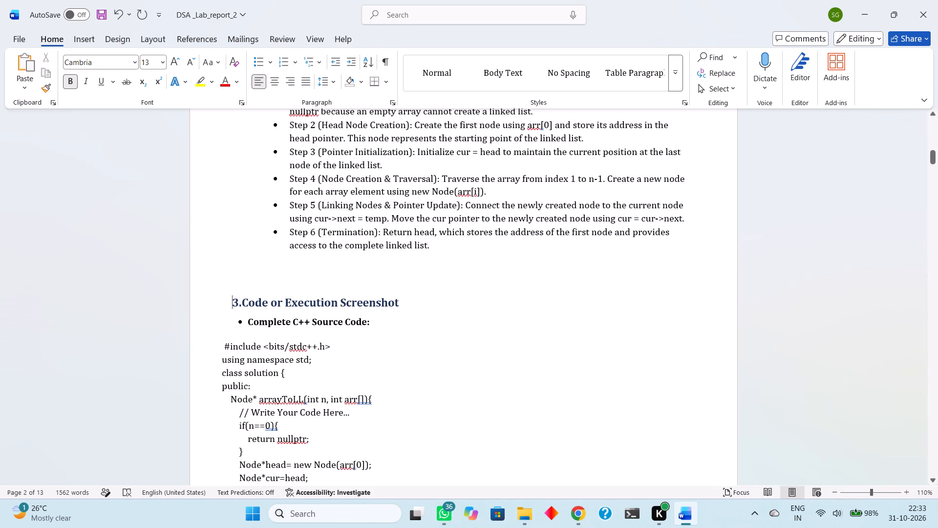
click(233, 322)
scroll(233, 322, right, 1)
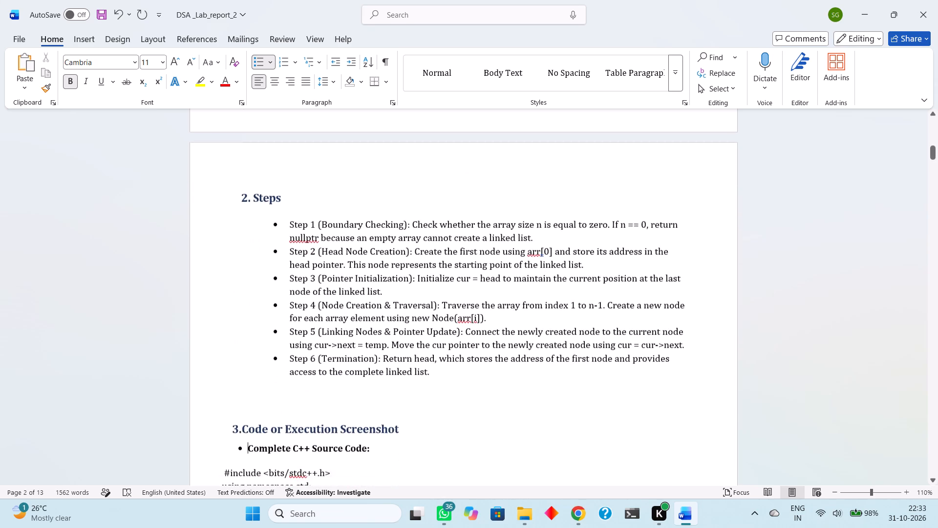
scroll(233, 322, right, 1)
key(BackSpace)
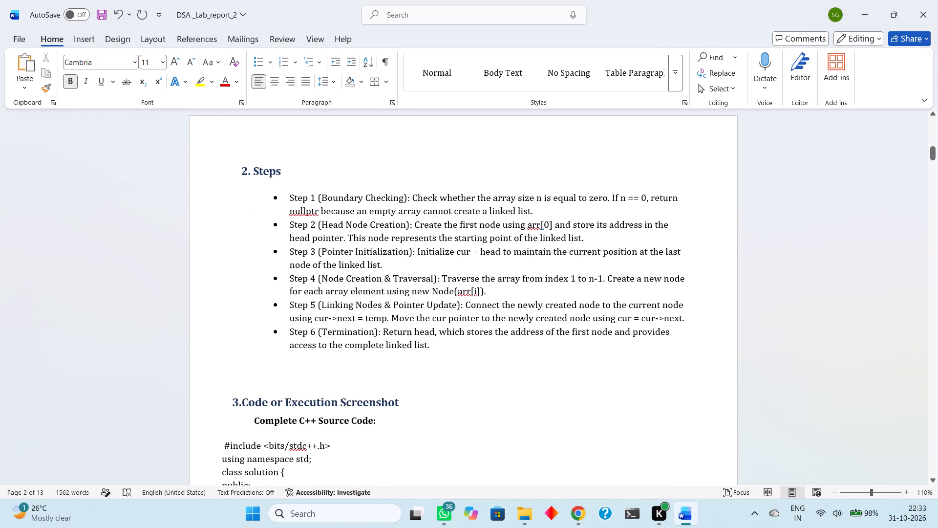
key(BackSpace)
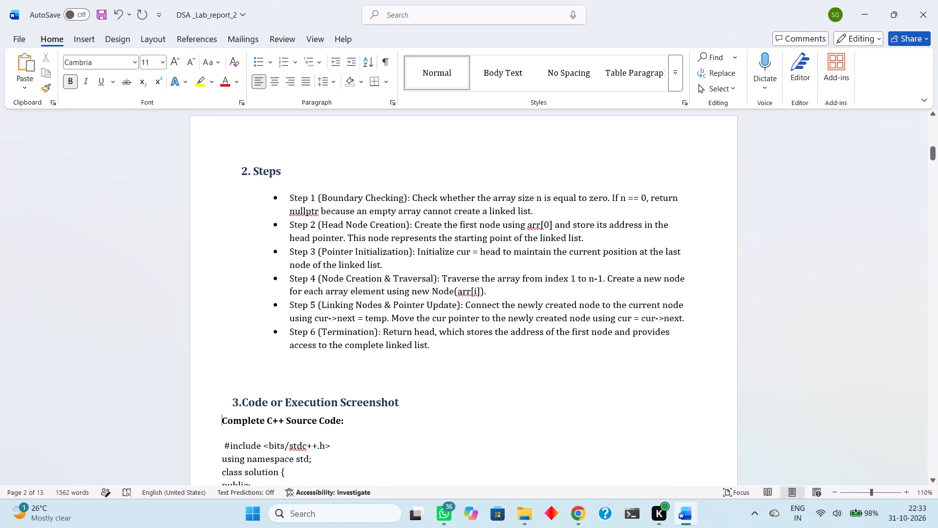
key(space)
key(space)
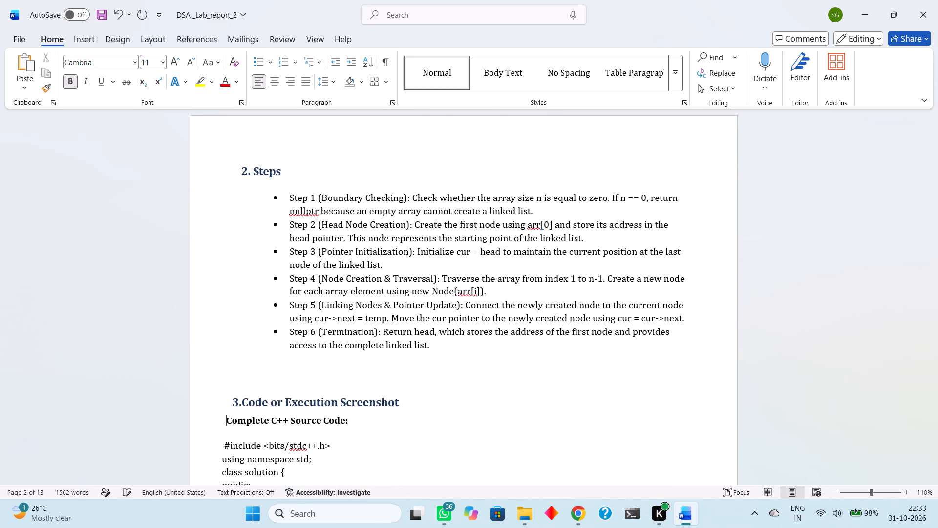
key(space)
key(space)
Review the heading alignment and layout from the first problem's source code through Problem Statement 3's execution output.
scroll(249, 410, down, 2)
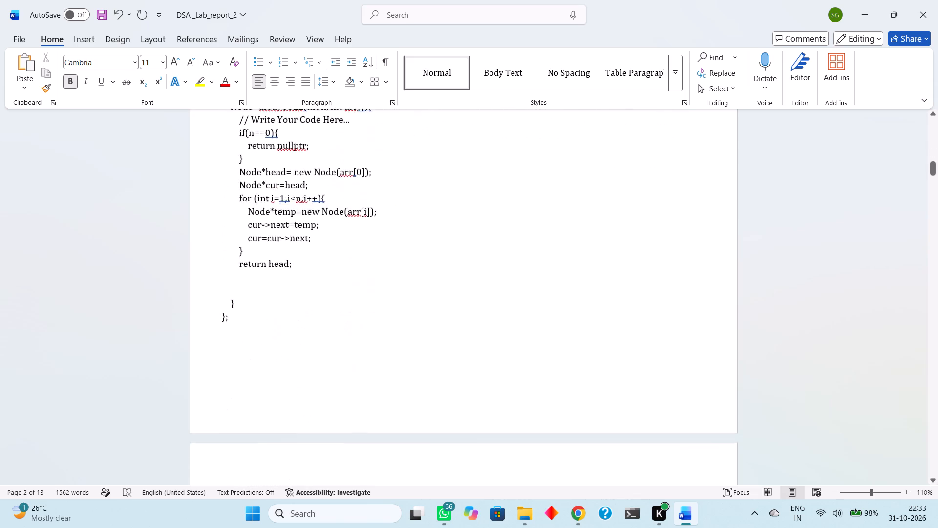
scroll(249, 410, down, 2)
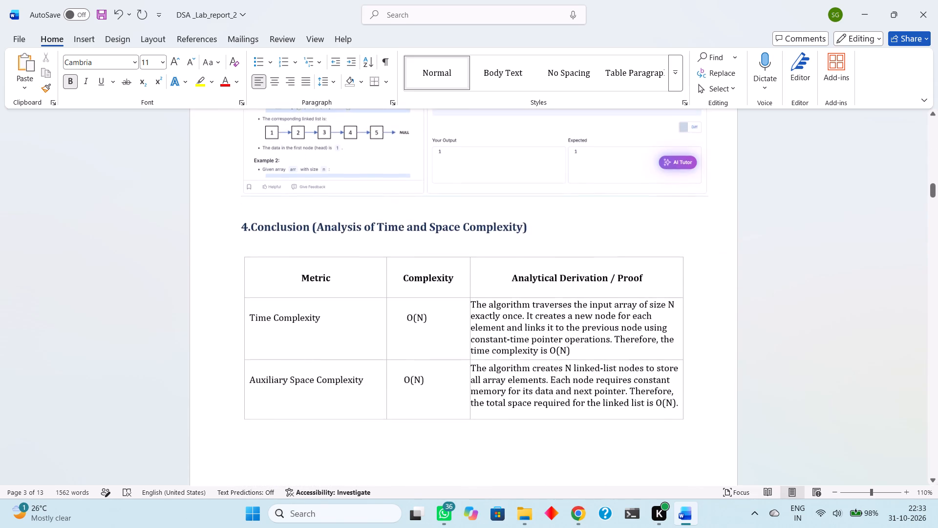
scroll(249, 410, down, 3)
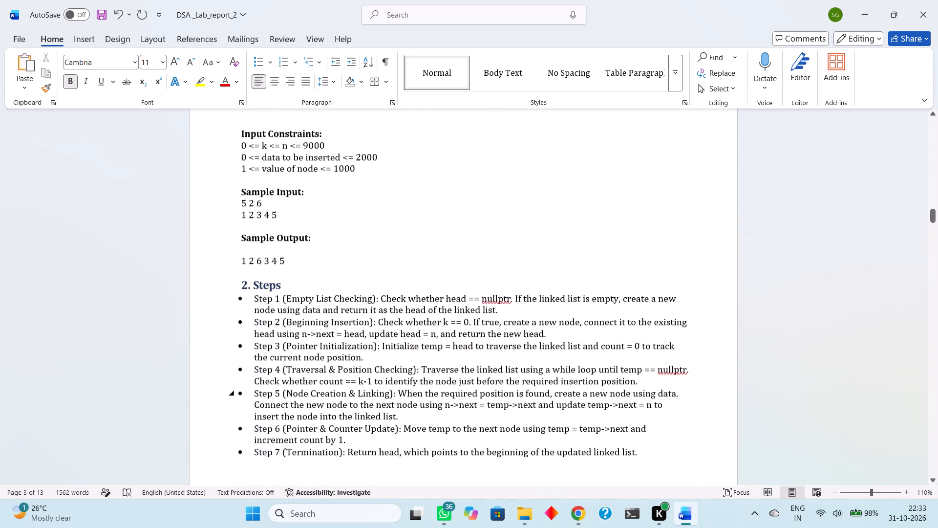
scroll(249, 410, down, 2)
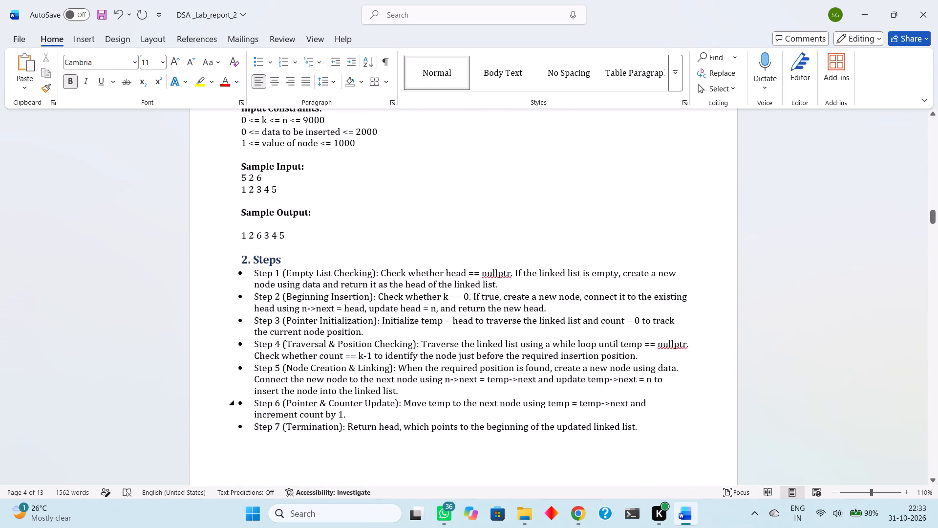
scroll(249, 410, down, 2)
scroll(249, 410, up, 2)
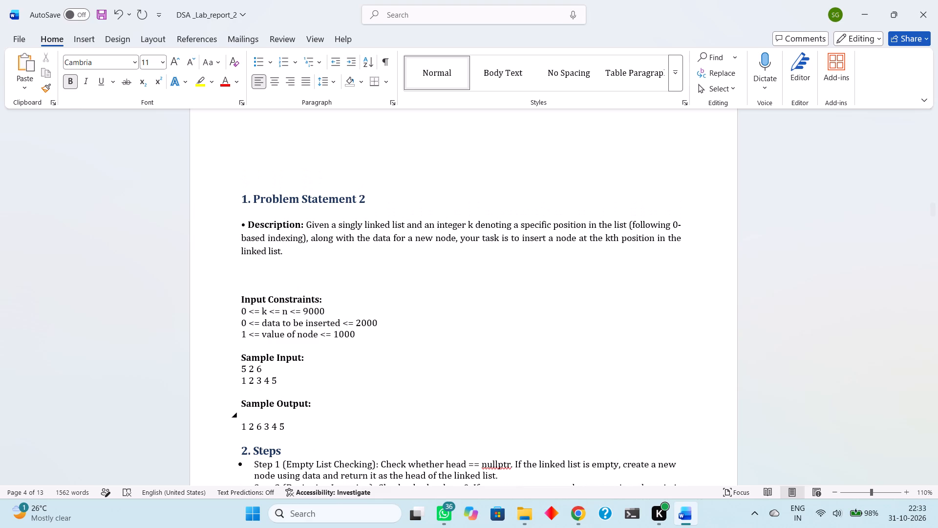
scroll(365, 392, down, 4)
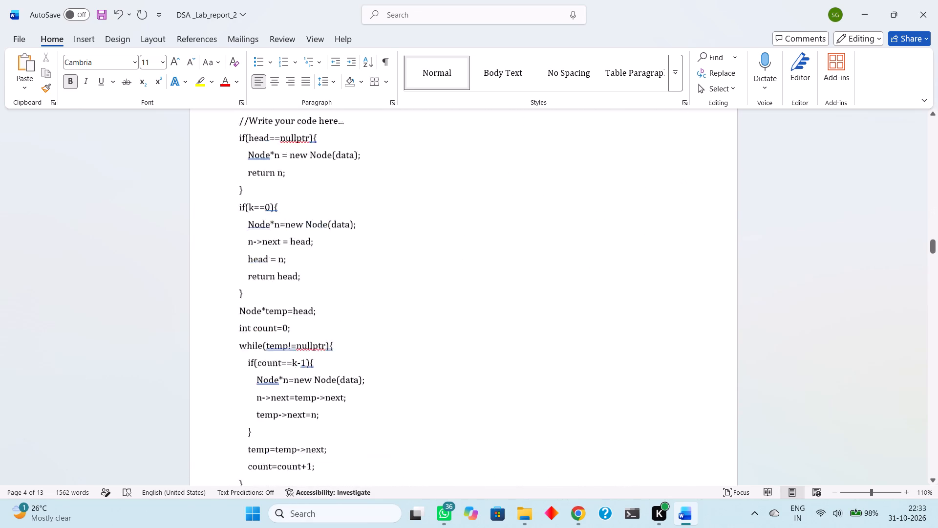
scroll(365, 392, down, 4)
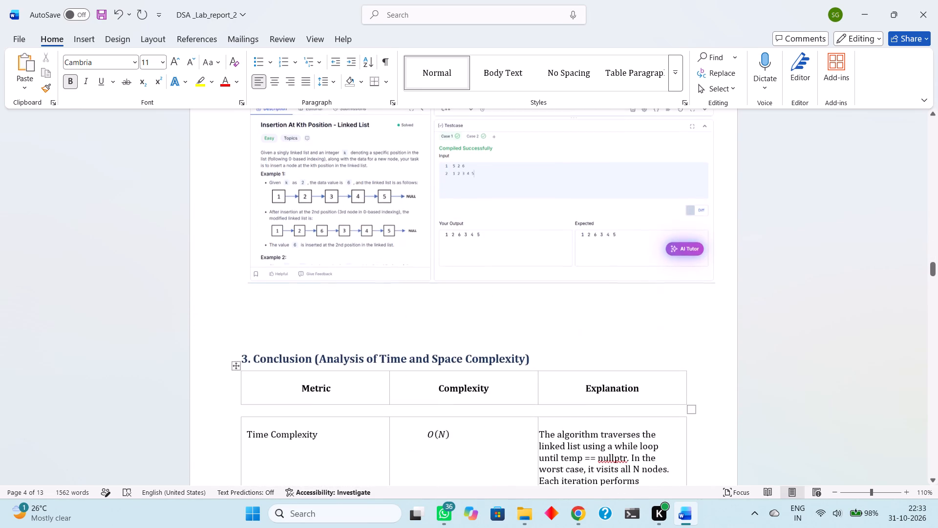
scroll(365, 392, down, 5)
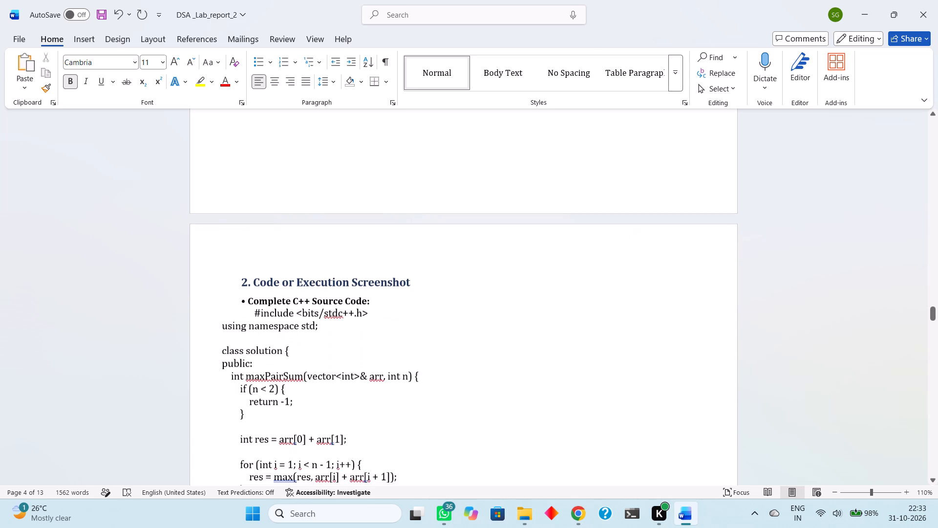
scroll(365, 392, down, 2)
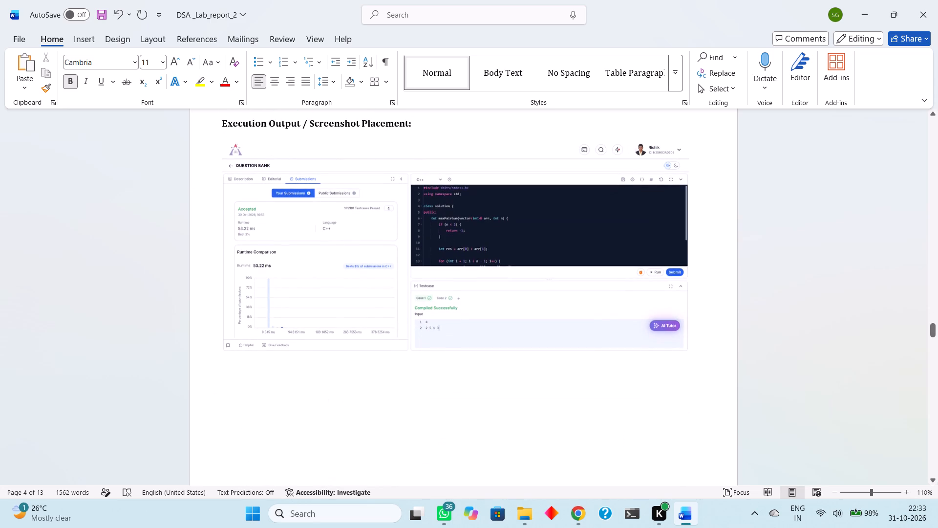
Delete the old screenshot under the Execution Output / Screenshot Placement heading that follows the maxPairSum code.
scroll(365, 392, up, 1)
click(365, 392)
key(BackSpace)
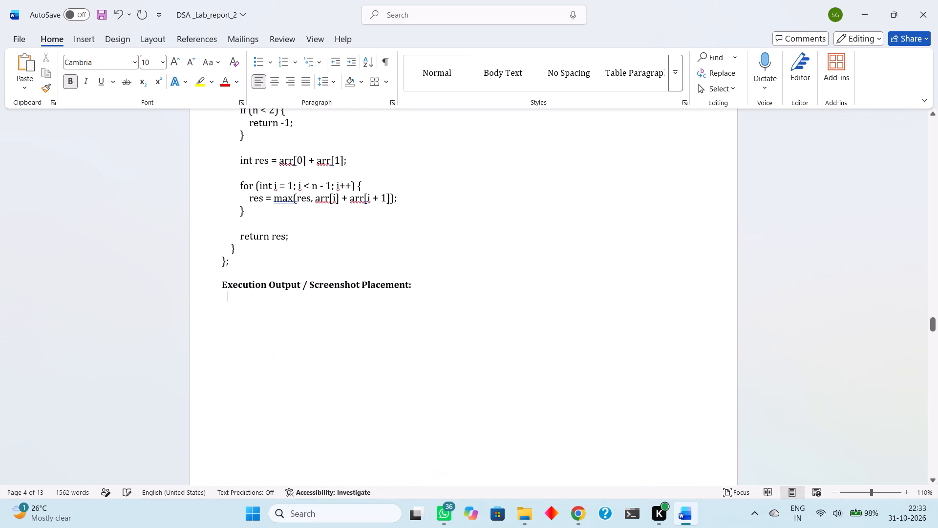
Remove the bold formatting from the two Sample Input value lines, 6 3 and 7 4 9 3 2 10, in Problem Statement 3.
scroll(365, 392, up, 4)
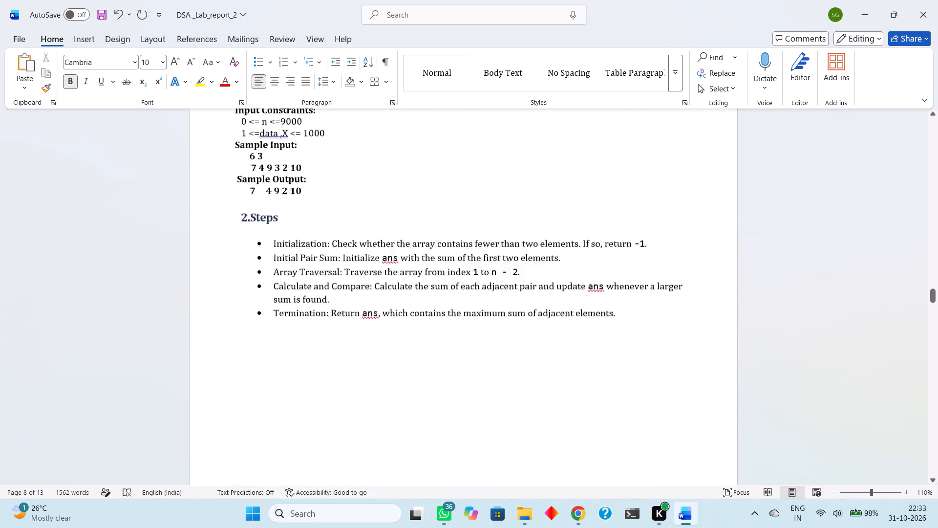
scroll(365, 392, up, 1)
scroll(360, 243, up, 1)
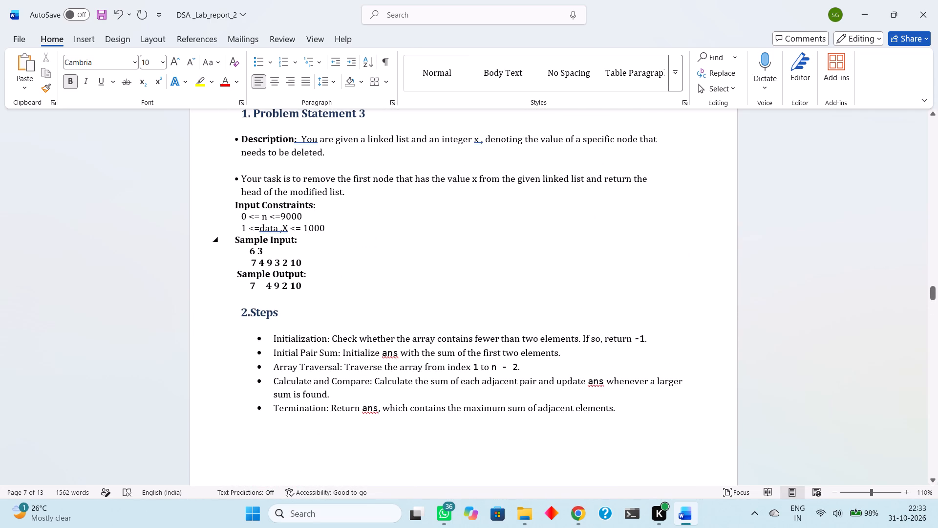
drag(309, 257, 249, 252)
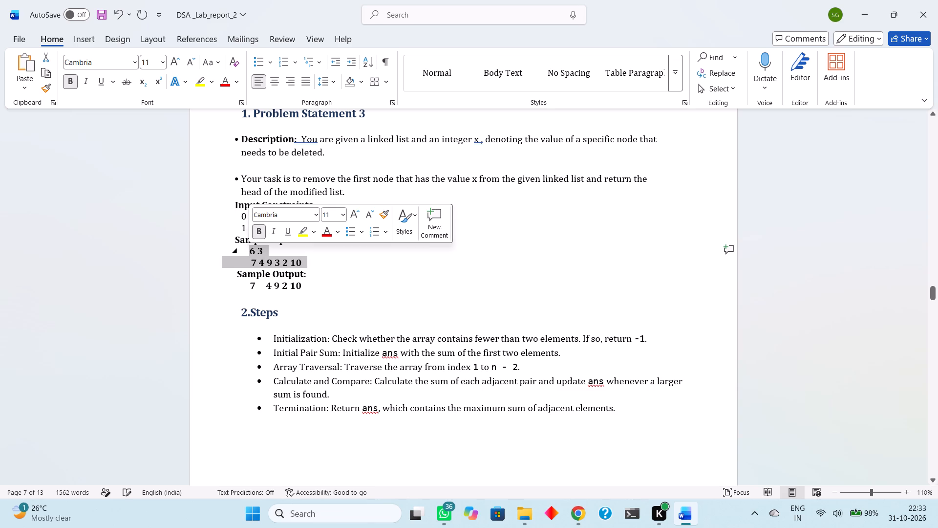
click(254, 238)
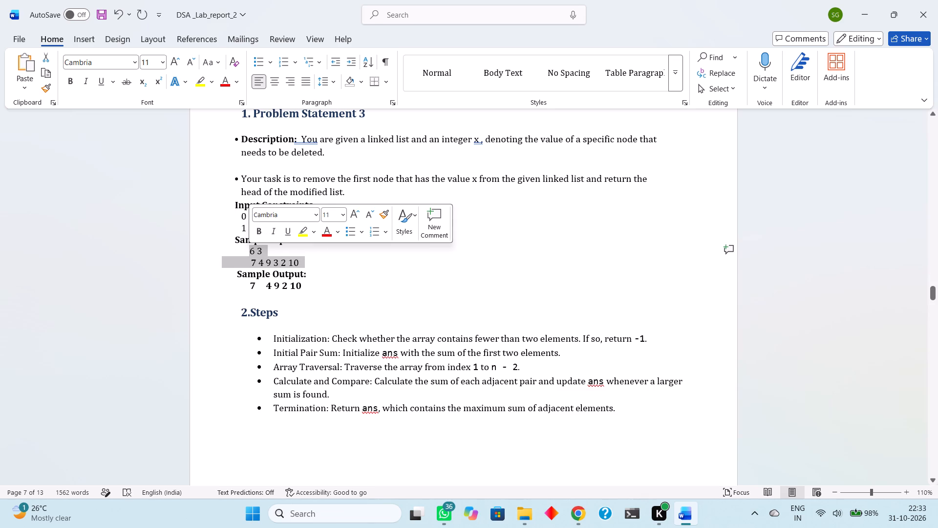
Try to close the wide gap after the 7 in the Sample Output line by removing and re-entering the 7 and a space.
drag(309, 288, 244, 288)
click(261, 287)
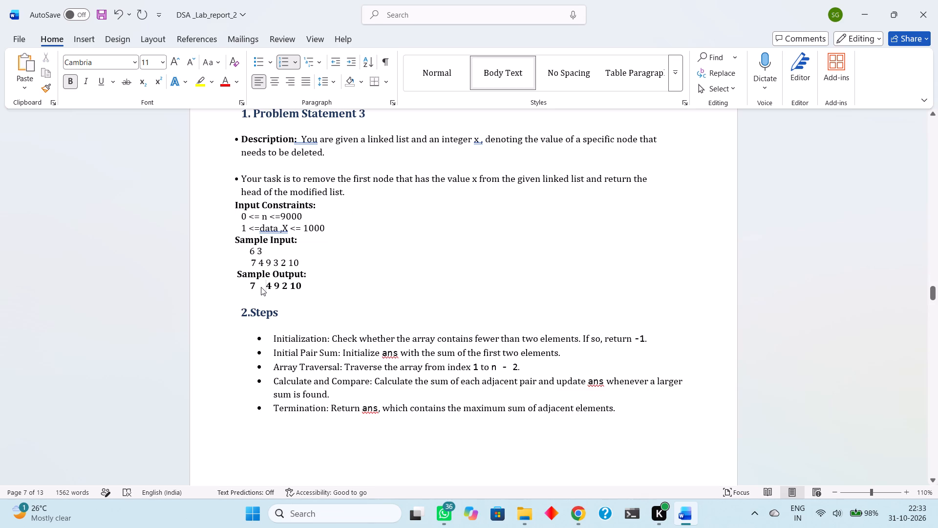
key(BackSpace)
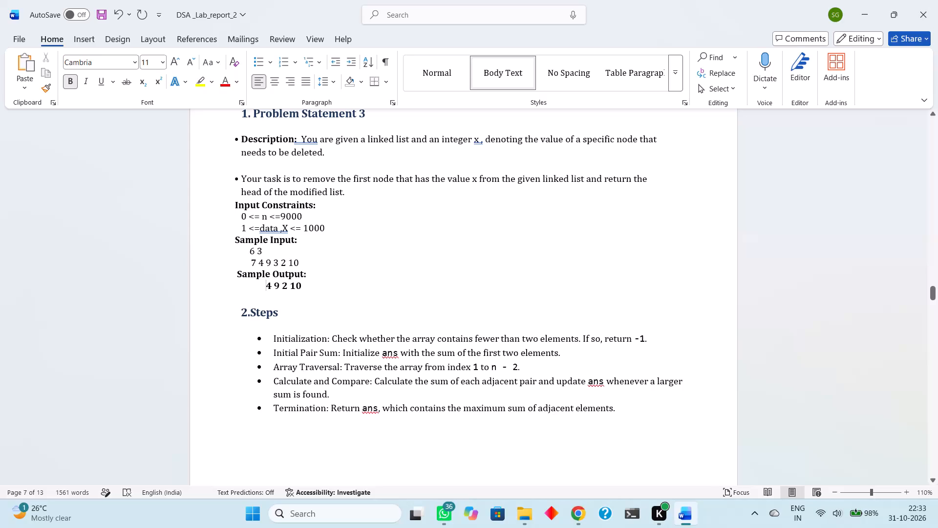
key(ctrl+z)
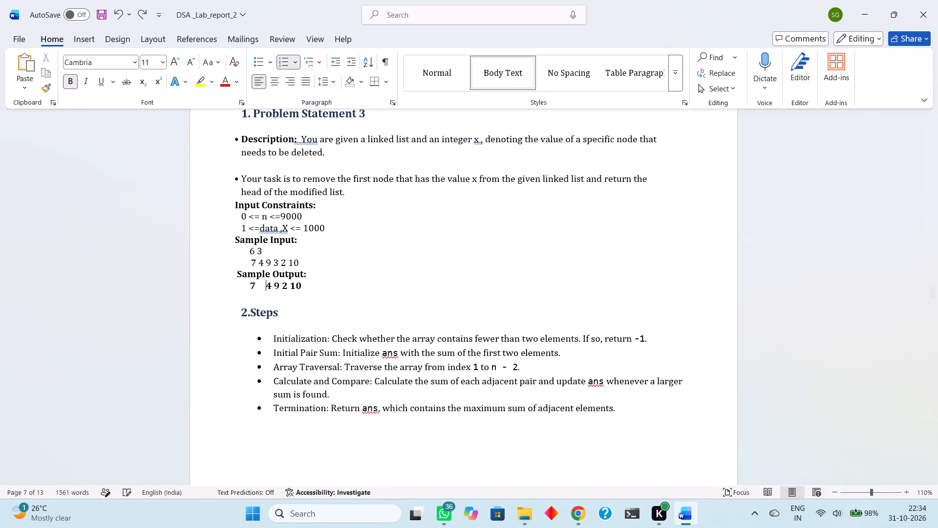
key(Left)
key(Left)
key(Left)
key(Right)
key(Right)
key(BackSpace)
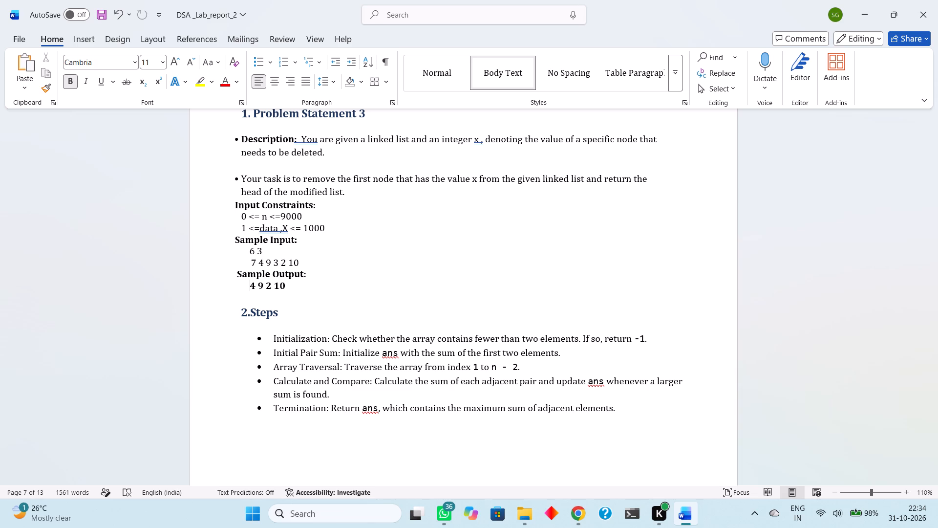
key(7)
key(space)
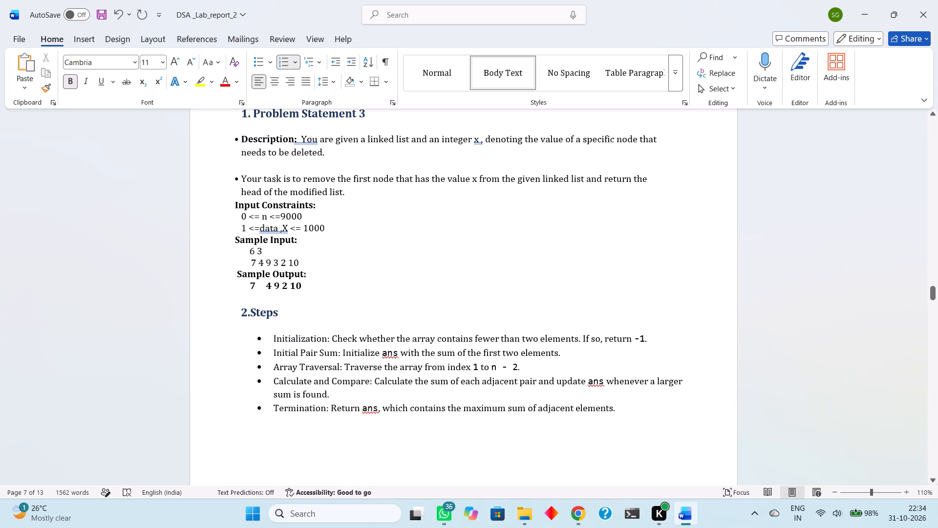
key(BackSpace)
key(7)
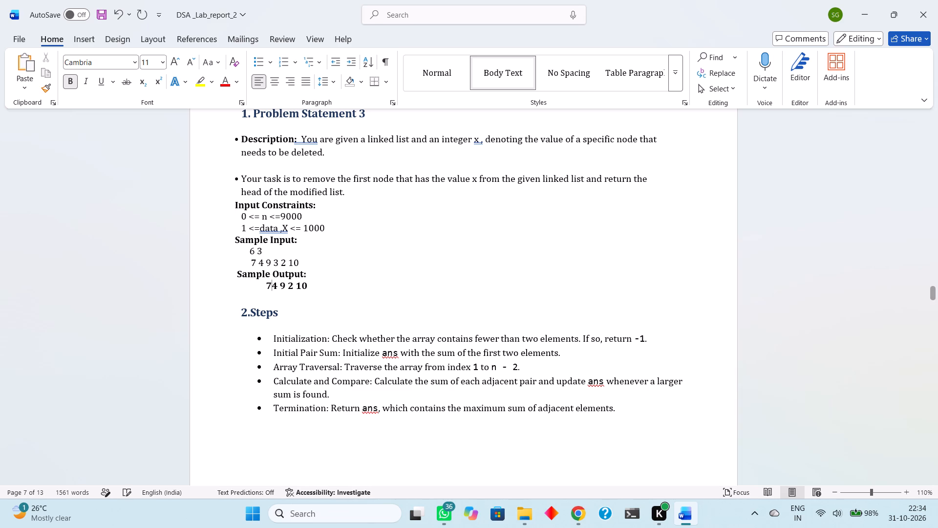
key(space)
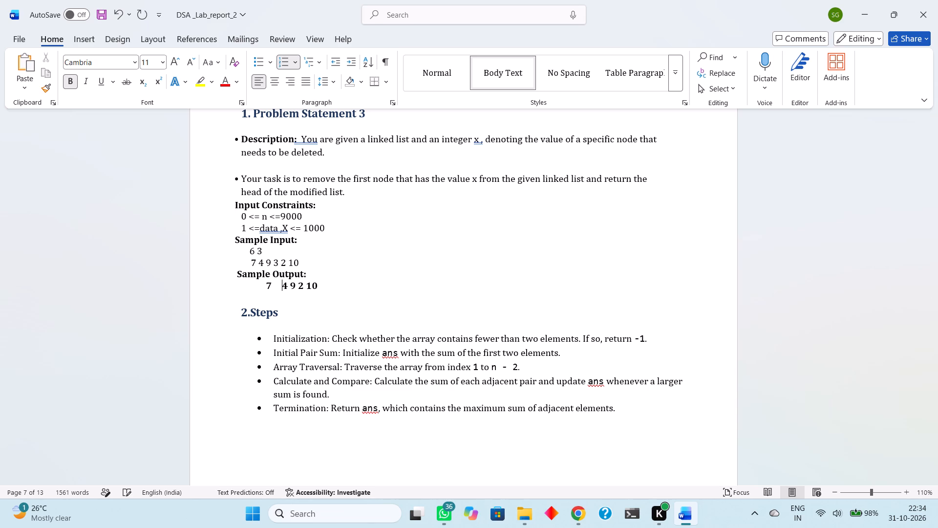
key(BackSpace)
Delete the remaining values 4 9 2 10 and the leading spacing from the line under Sample Output.
key(Right)
key(Right)
key(Right)
key(Right)
key(Right)
key(Right)
key(Right)
key(Right)
key(BackSpace)
key(BackSpace)
key(BackSpace)
key(BackSpace)
key(BackSpace)
key(BackSpace)
key(BackSpace)
key(BackSpace)
key(BackSpace)
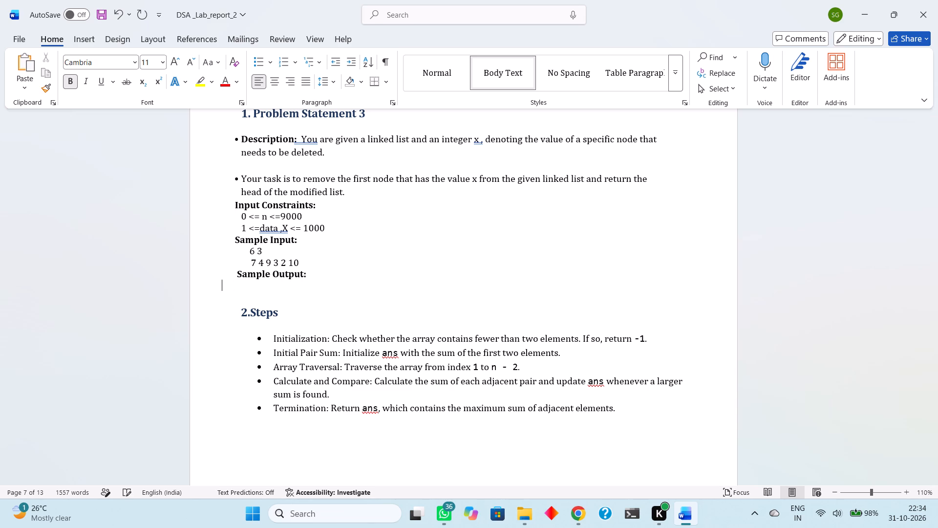
Indent the empty line under Sample Output with ten spaces and turn off bold for it.
key(space)
key(space)
key(space)
key(space)
key(space)
key(space)
key(space)
key(space)
key(space)
key(space)
drag(82, 91, 72, 84)
click(72, 84)
Copy the output 7 4 9 2 10 from the coding practice page into the Sample Output line and remove its bold formatting.
key(alt+Tab)
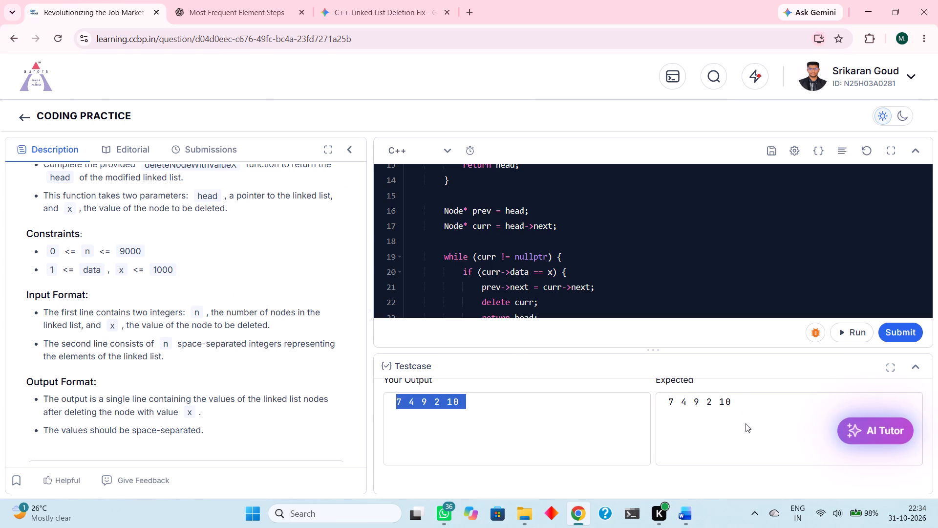
click(540, 425)
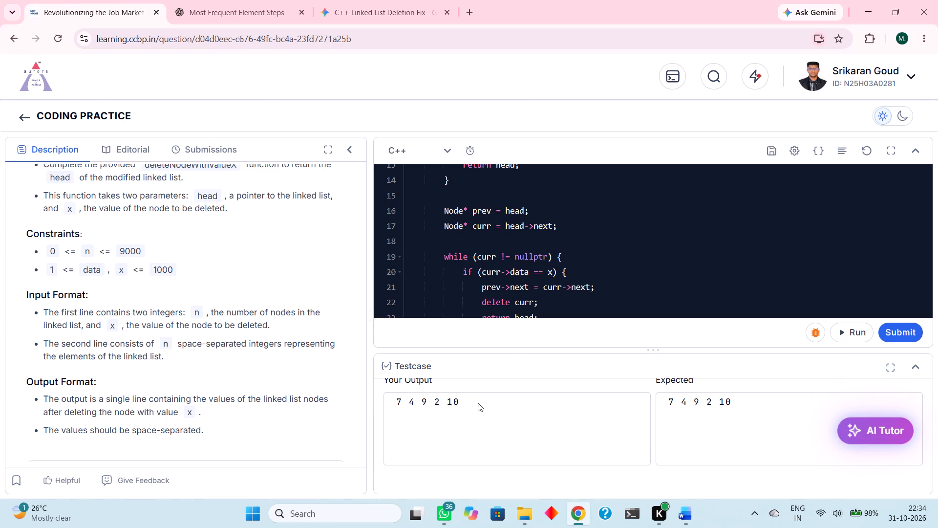
drag(477, 403, 390, 396)
key(ctrl+c)
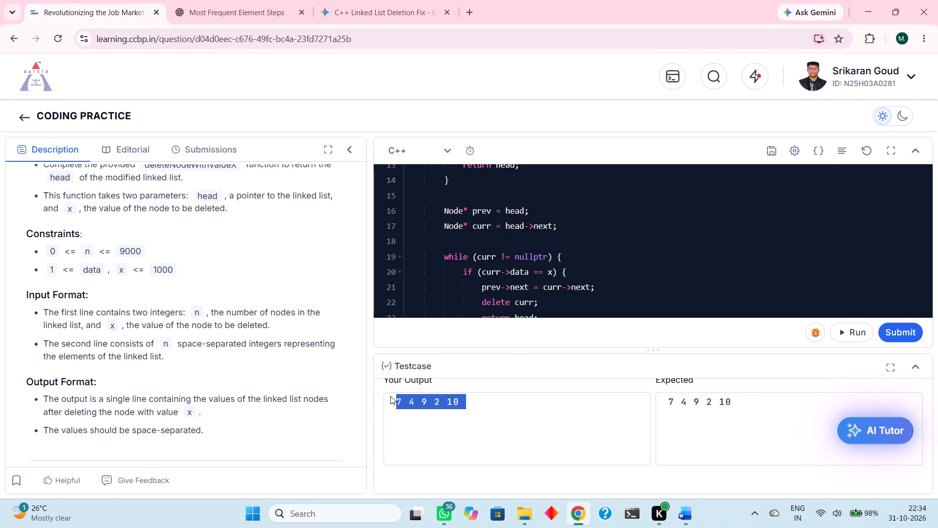
key(alt+Tab)
key(ctrl+v)
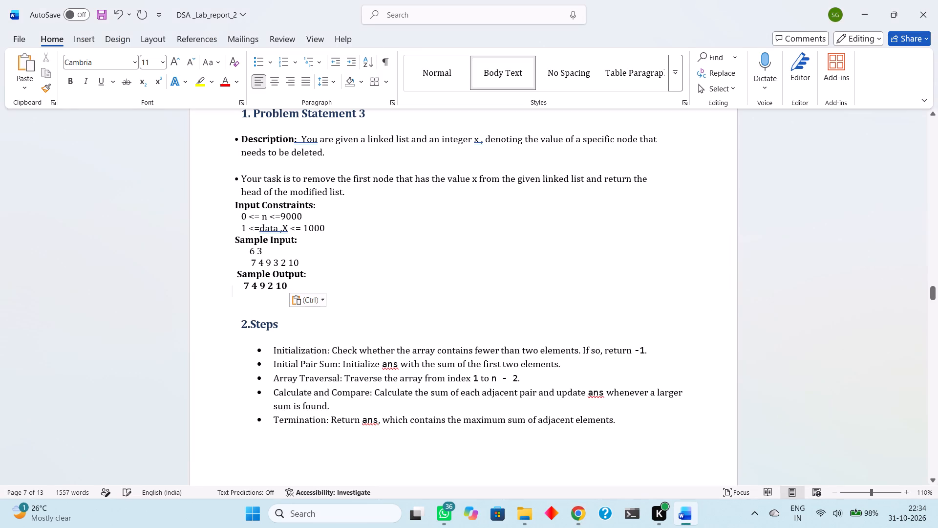
drag(294, 285, 249, 285)
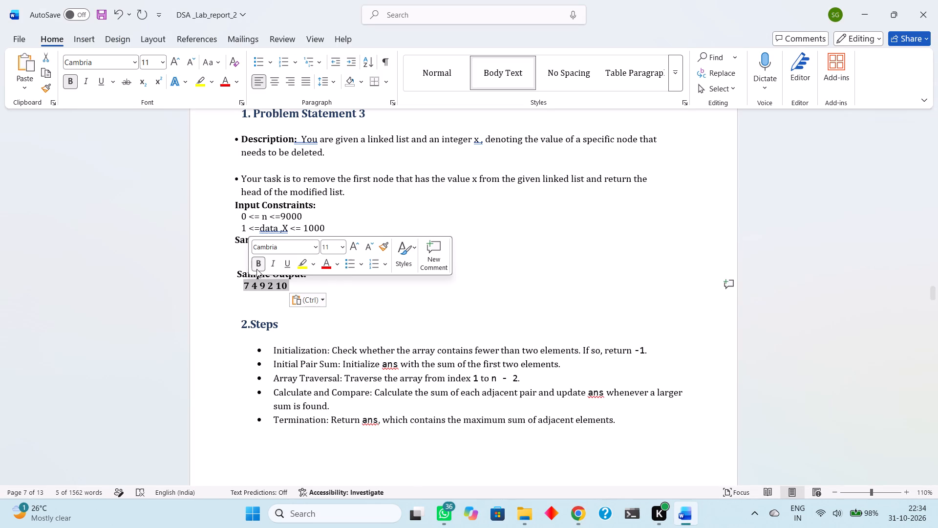
click(256, 269)
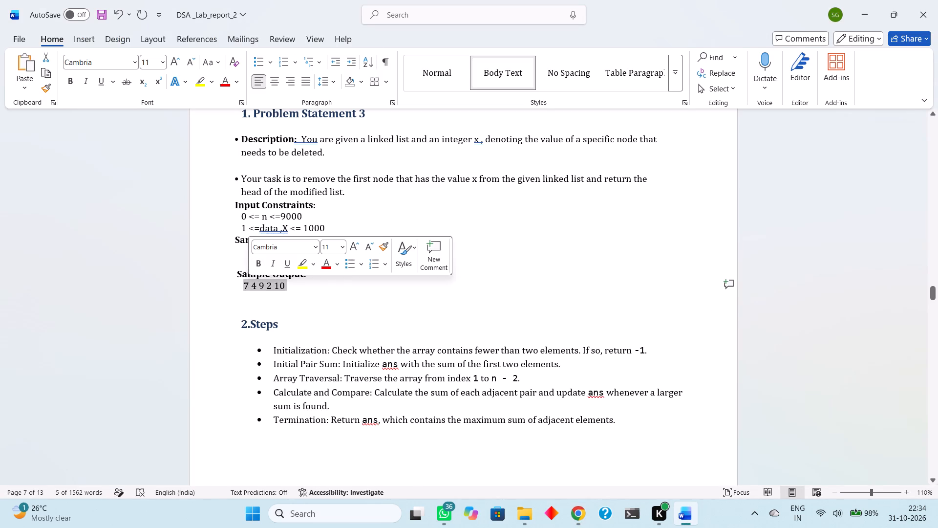
Delete the old maximum pair sum bullets under 2.Steps in Problem Statement 3, including the leftover bullet marker.
drag(248, 352, 599, 431)
key(BackSpace)
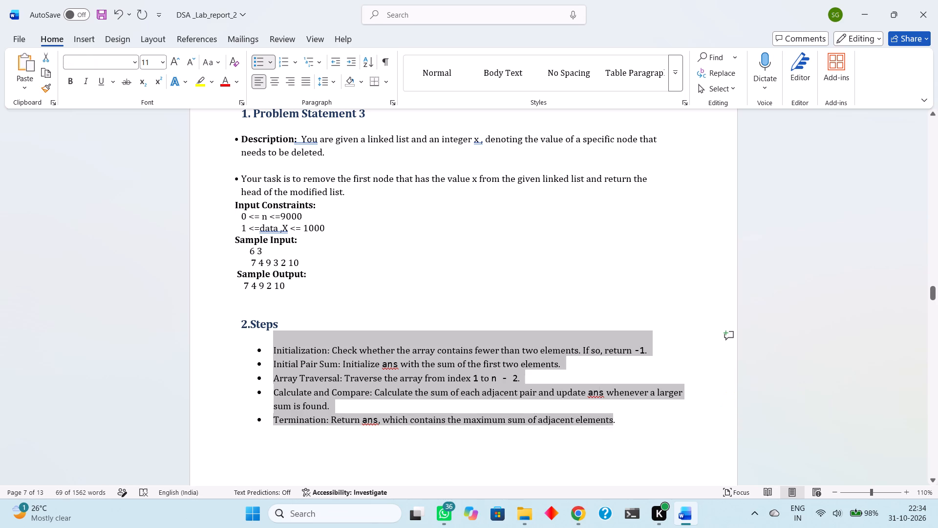
scroll(599, 431, up, 2)
scroll(599, 431, down, 1)
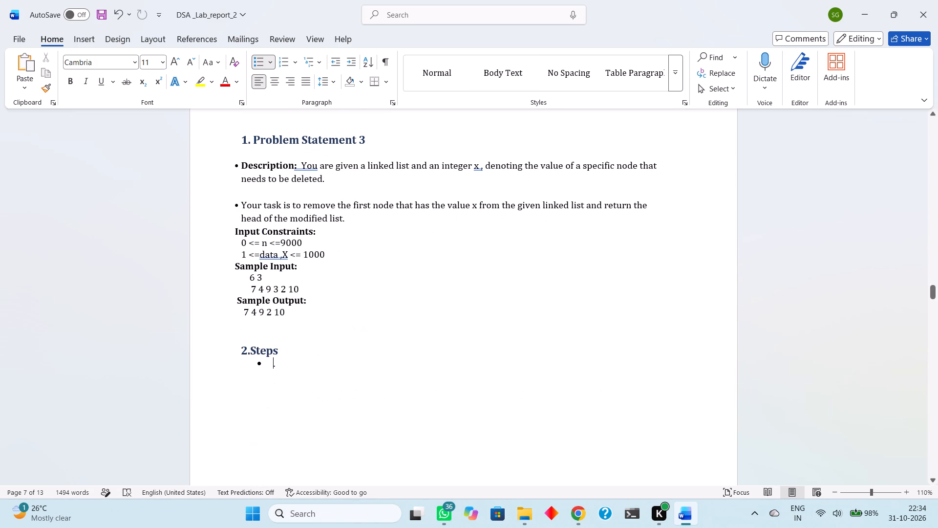
key(BackSpace)
scroll(599, 431, down, 1)
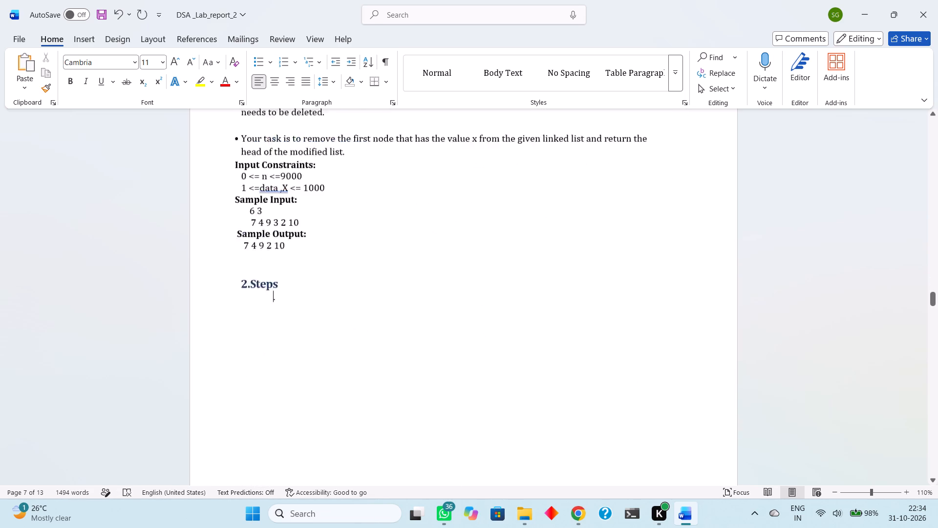
scroll(599, 431, down, 1)
scroll(599, 431, up, 1)
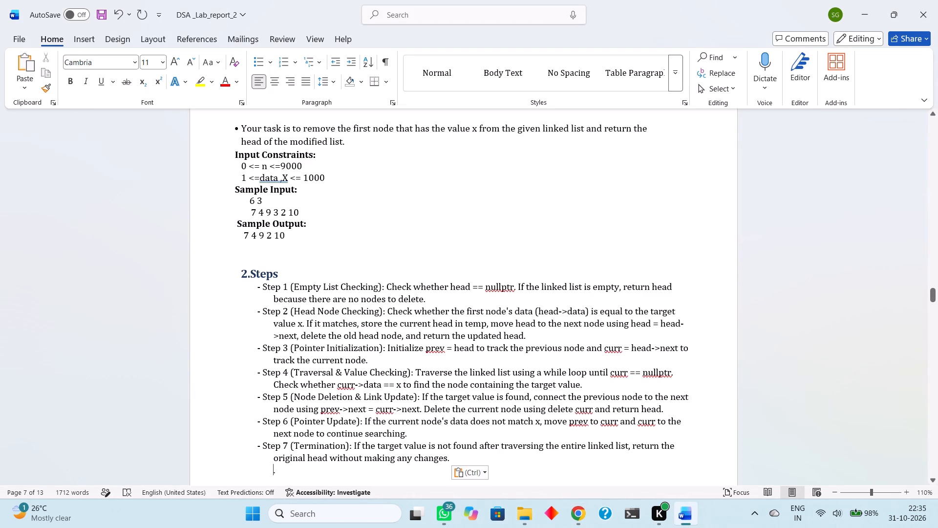
Format the seven pasted steps under 2.Steps as a round-bulleted list in place of the dashes.
drag(256, 286, 433, 453)
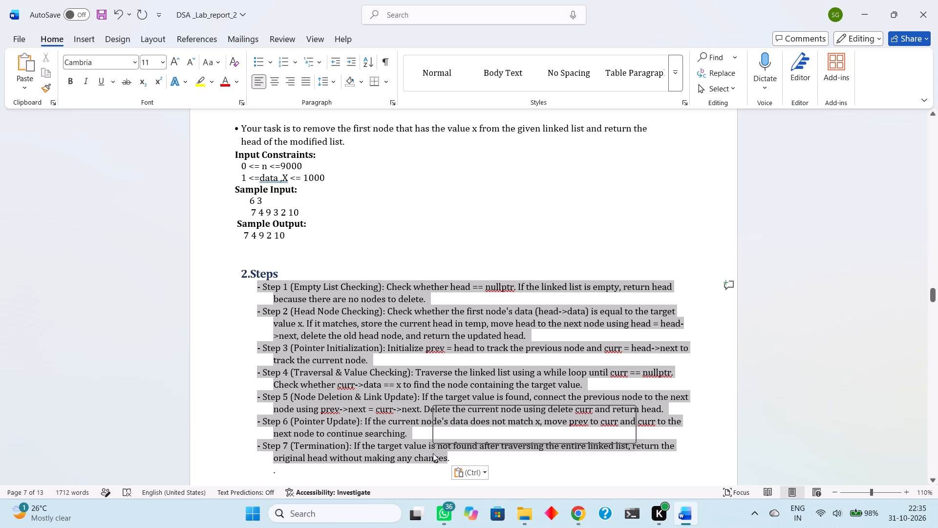
click(531, 430)
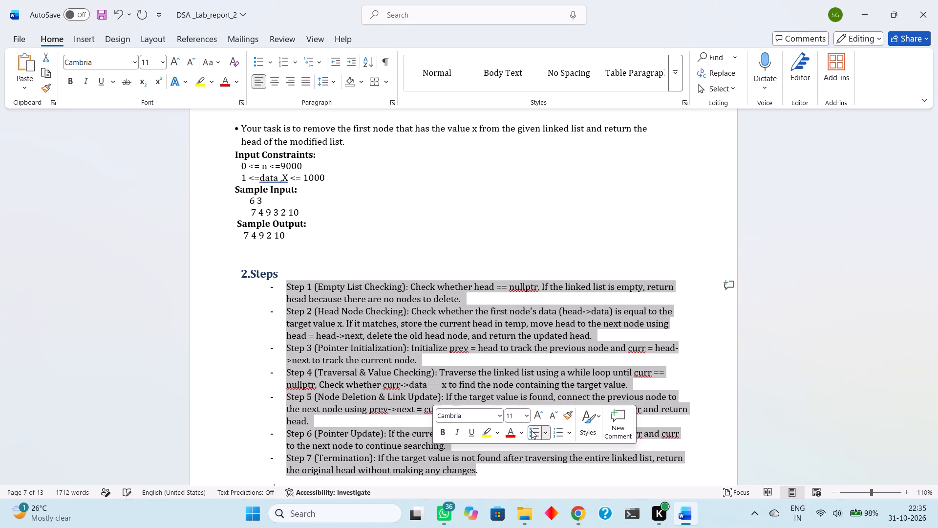
click(531, 430)
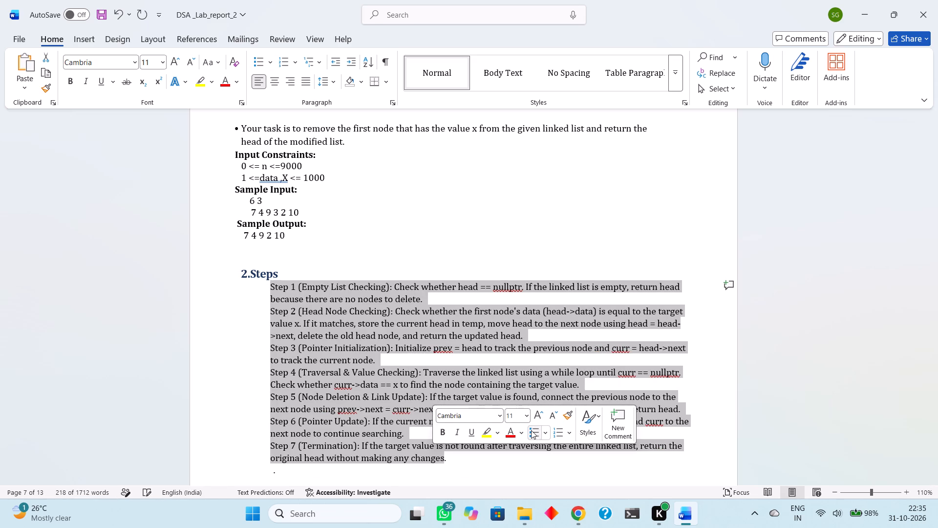
click(531, 430)
Compare Problem Statement 3's layout and bulleted steps with the finished Insertion At Kth Position section's steps, code and execution screenshot.
scroll(412, 224, down, 1)
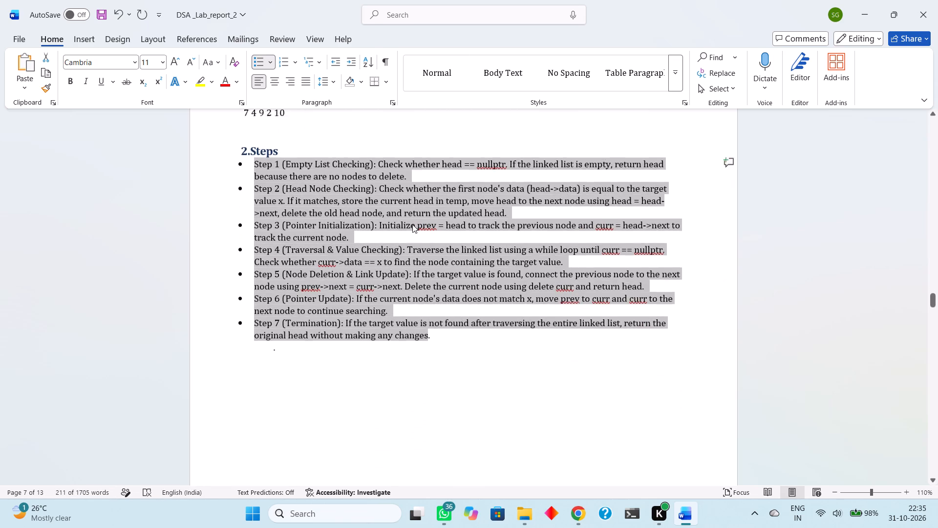
scroll(412, 224, down, 1)
scroll(412, 224, up, 3)
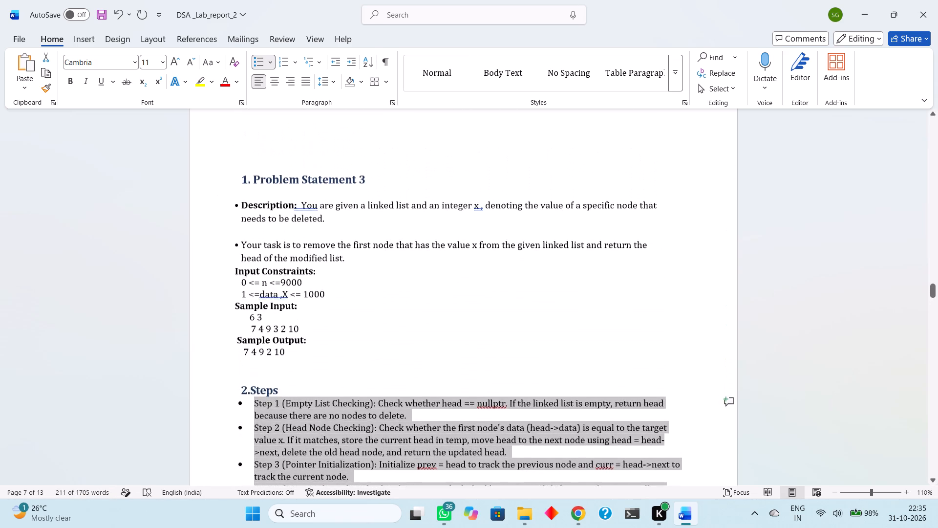
scroll(412, 224, up, 4)
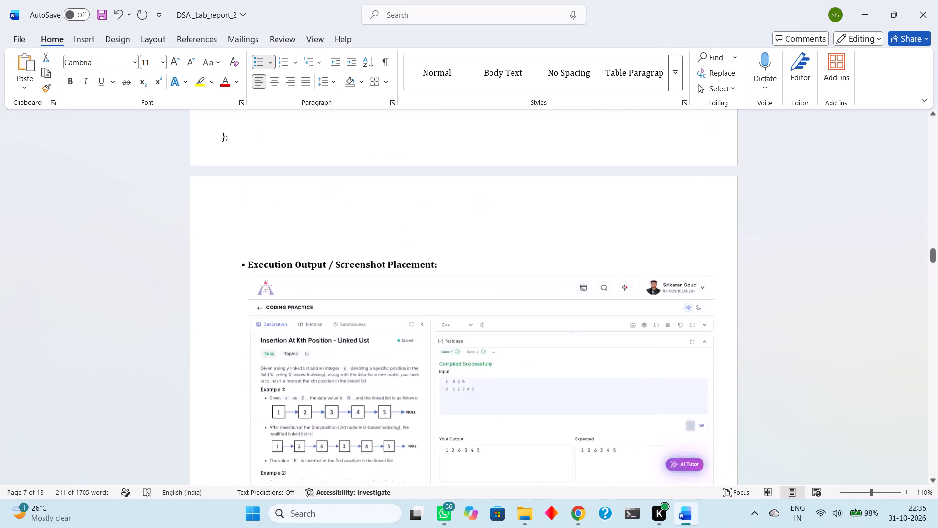
scroll(412, 224, up, 4)
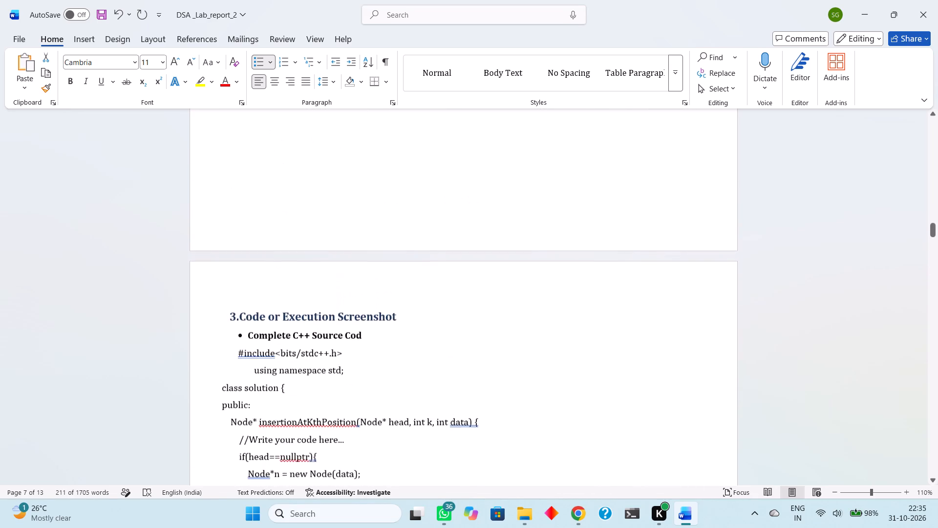
scroll(412, 224, up, 1)
scroll(412, 224, down, 1)
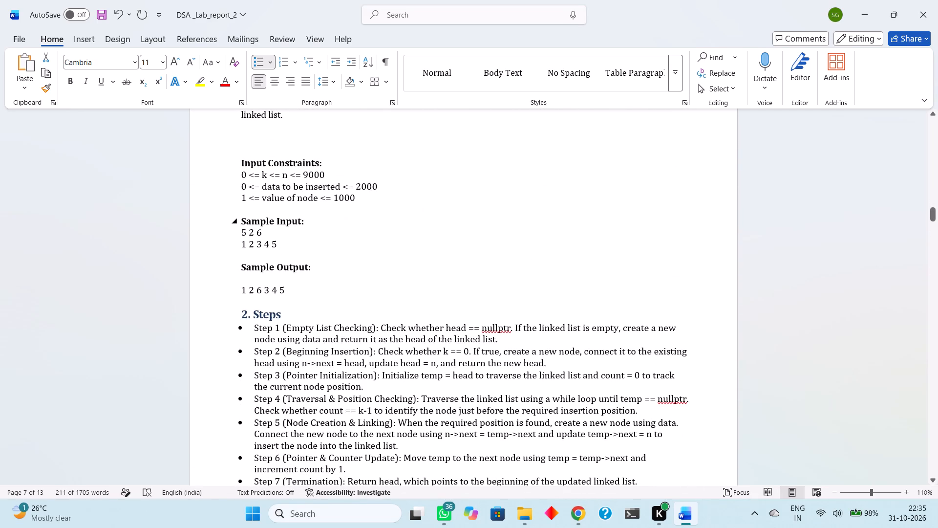
scroll(412, 224, down, 4)
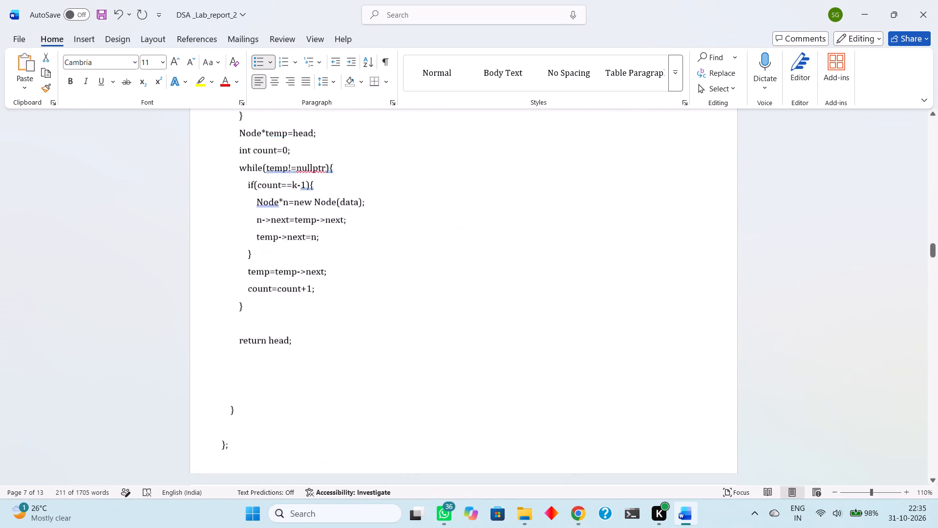
scroll(412, 224, down, 3)
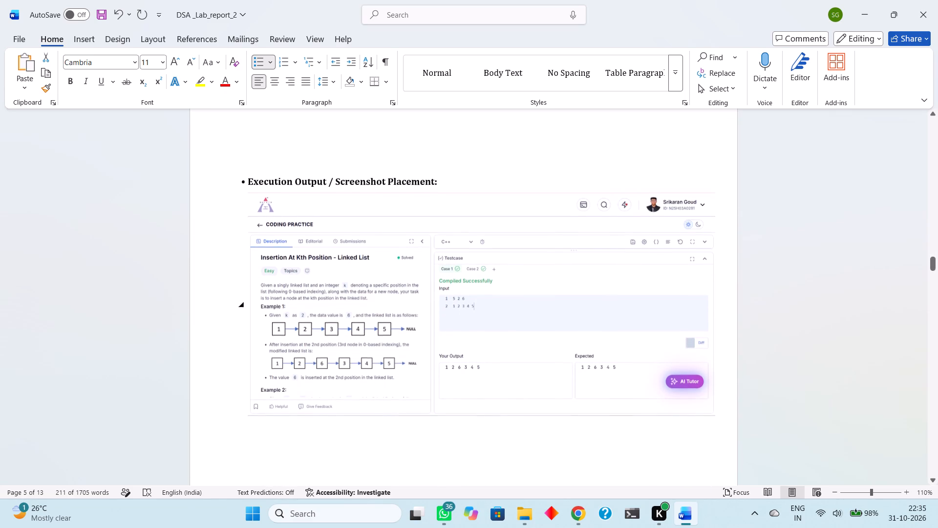
scroll(412, 224, down, 7)
Review Problem Statement 3's Code or Execution Screenshot section, including the leftover maxPairSum source code and the Execution Output / Screenshot Placement area.
scroll(412, 224, up, 1)
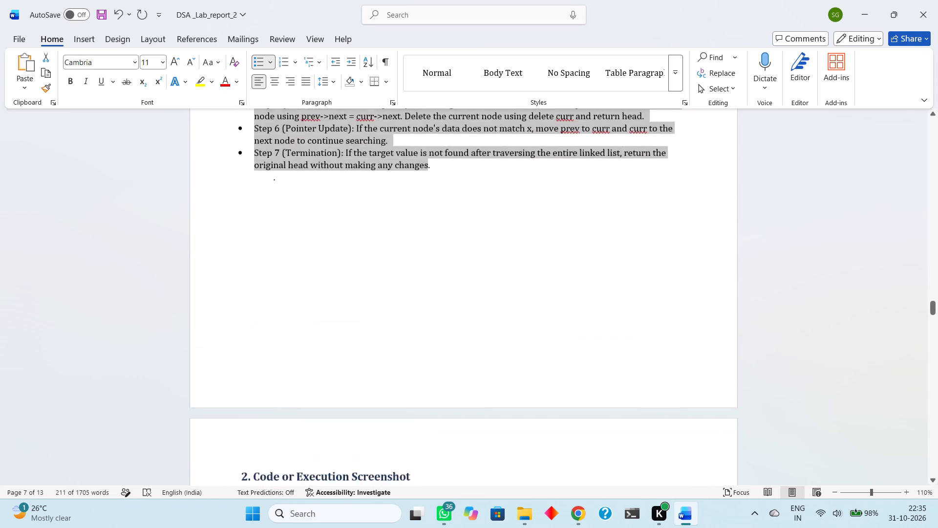
scroll(412, 224, up, 3)
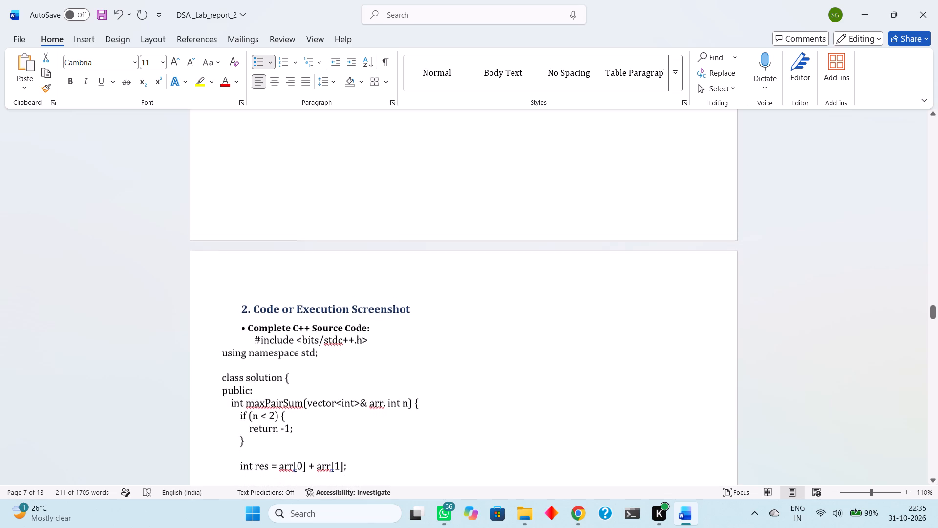
scroll(412, 224, up, 1)
scroll(412, 224, down, 1)
scroll(374, 289, down, 1)
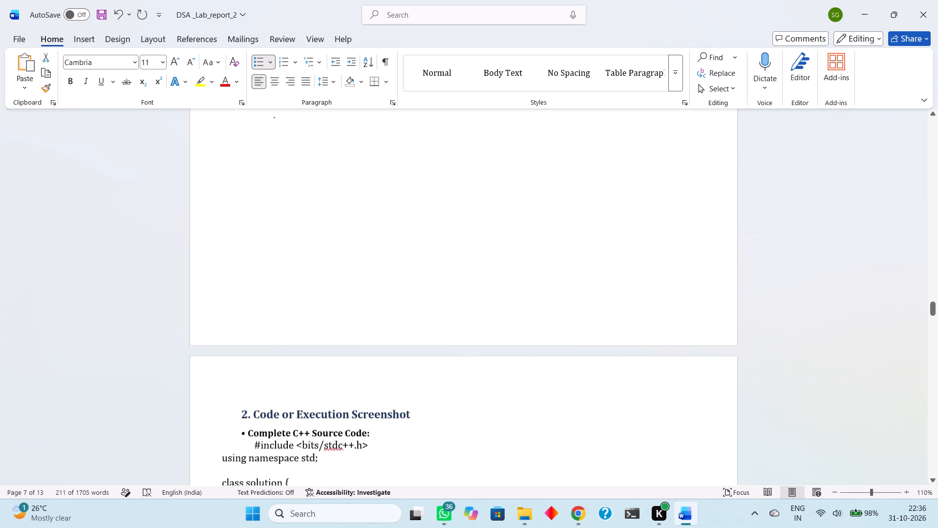
scroll(374, 289, down, 3)
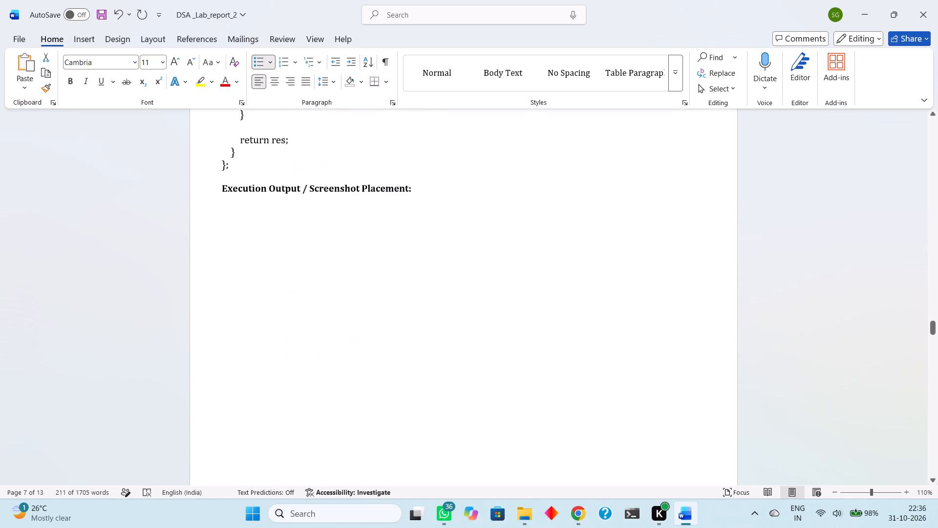
scroll(374, 289, down, 2)
scroll(374, 289, up, 4)
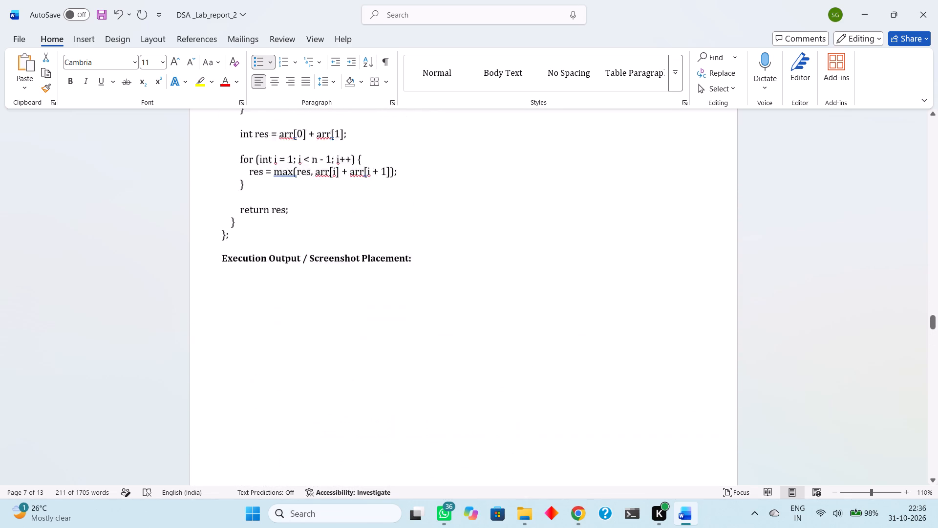
Delete the Complete C++ Source Code label and the leftover maxPairSum code above Execution Output / Screenshot Placement.
scroll(374, 289, up, 1)
click(273, 366)
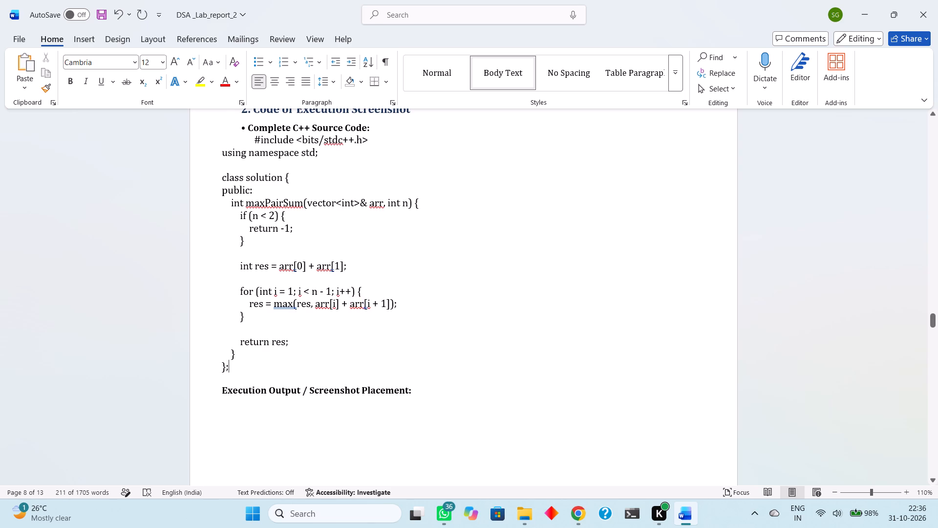
scroll(273, 366, up, 1)
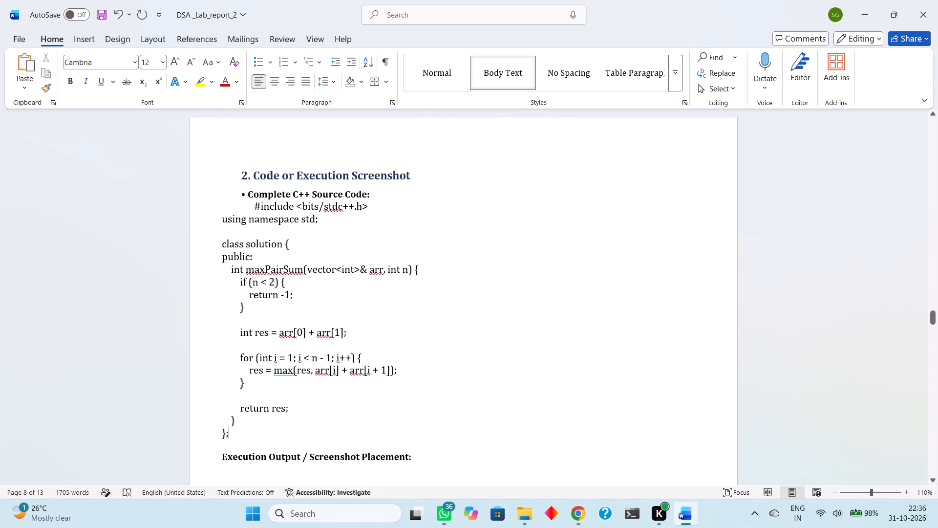
drag(233, 433, 231, 192)
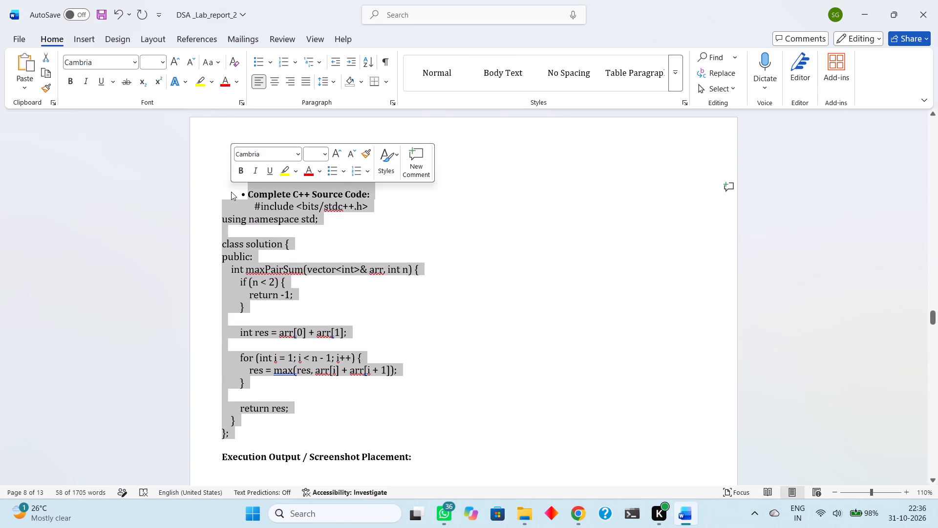
key(BackSpace)
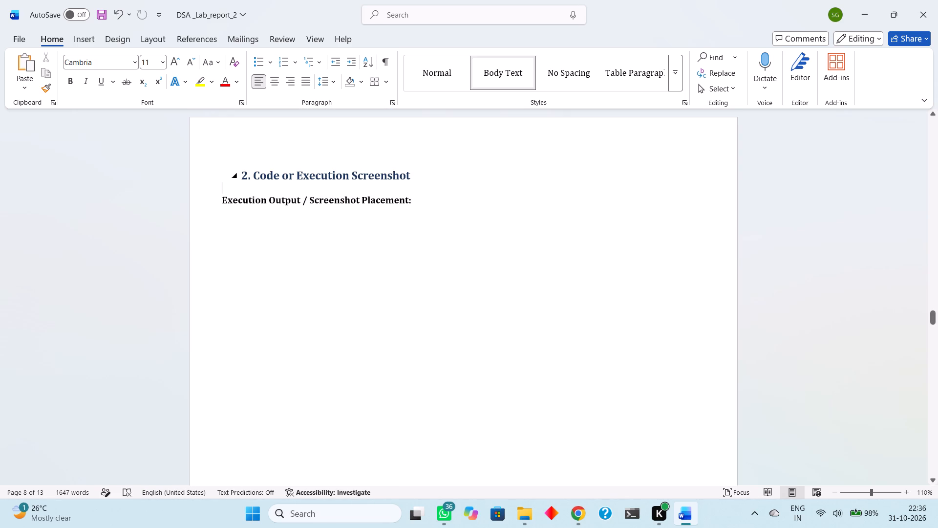
Move the Code or Execution Screenshot heading from the following page to directly below Step 7 (Termination).
drag(419, 173, 237, 170)
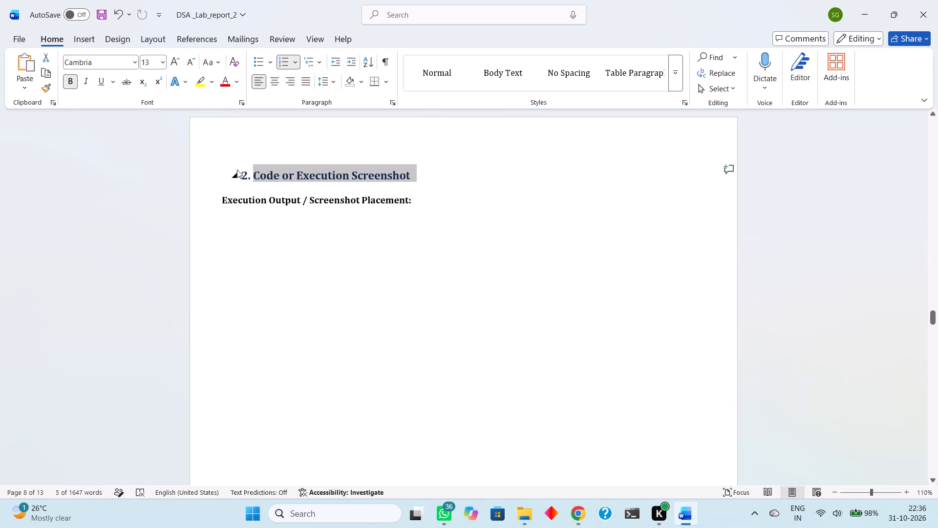
key(ctrl+x)
scroll(237, 170, up, 3)
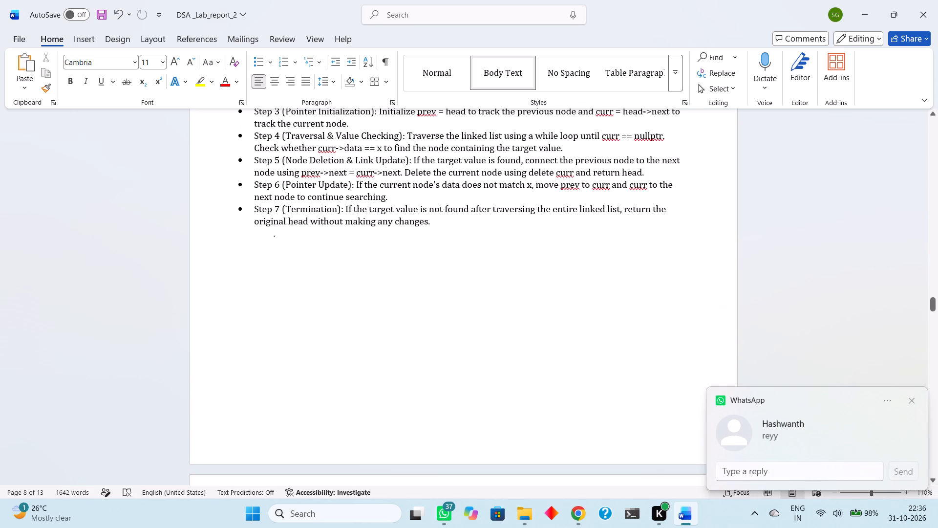
click(457, 225)
key(Return)
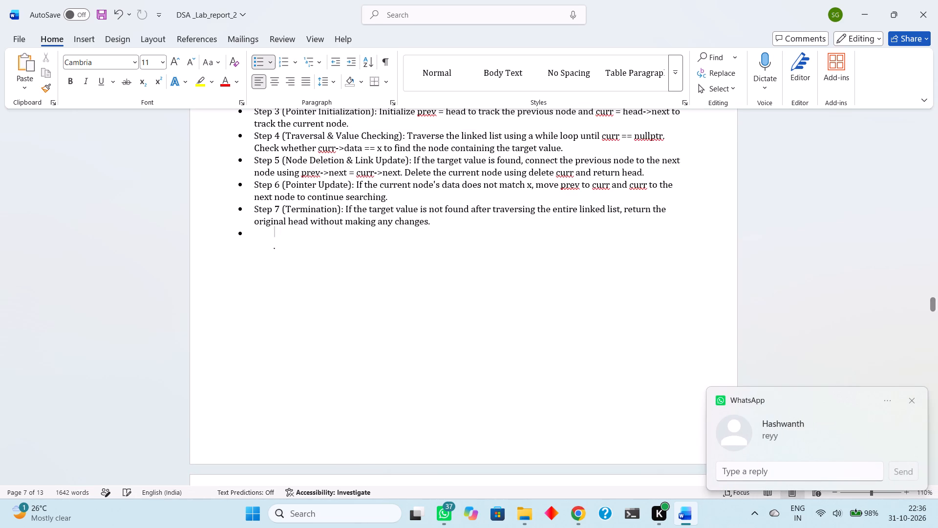
key(BackSpace)
key(BackSpace)
key(ctrl+v)
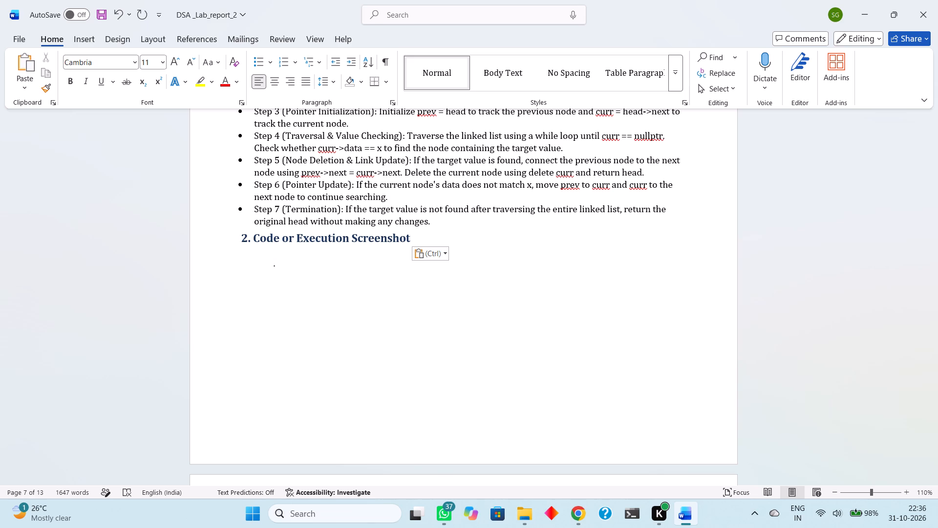
click(430, 237)
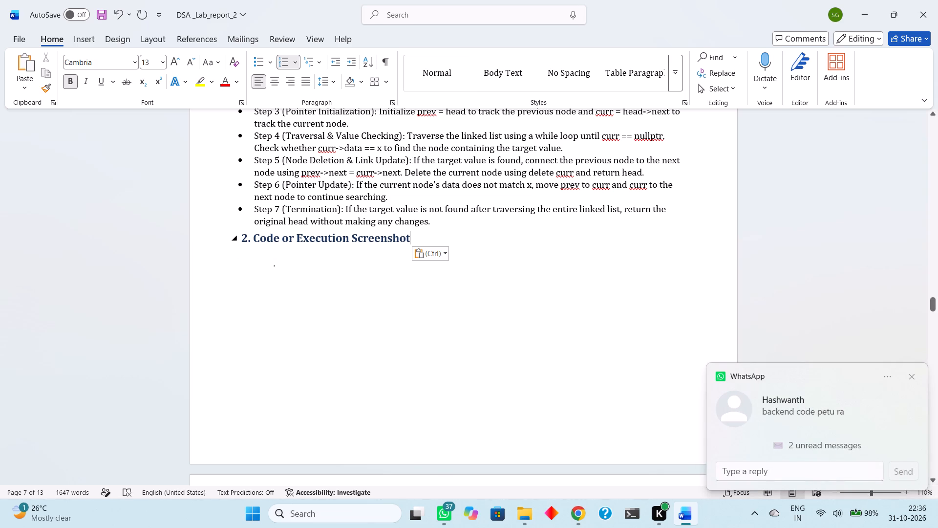
click(780, 468)
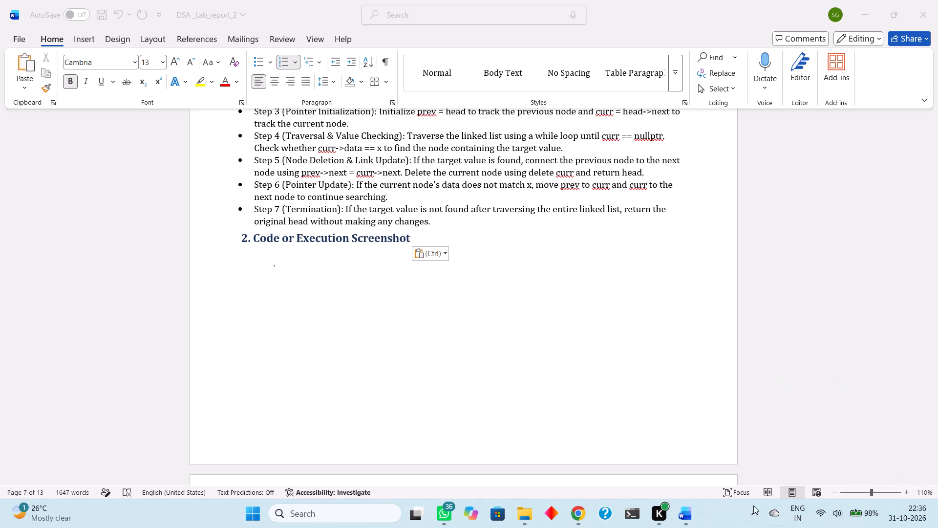
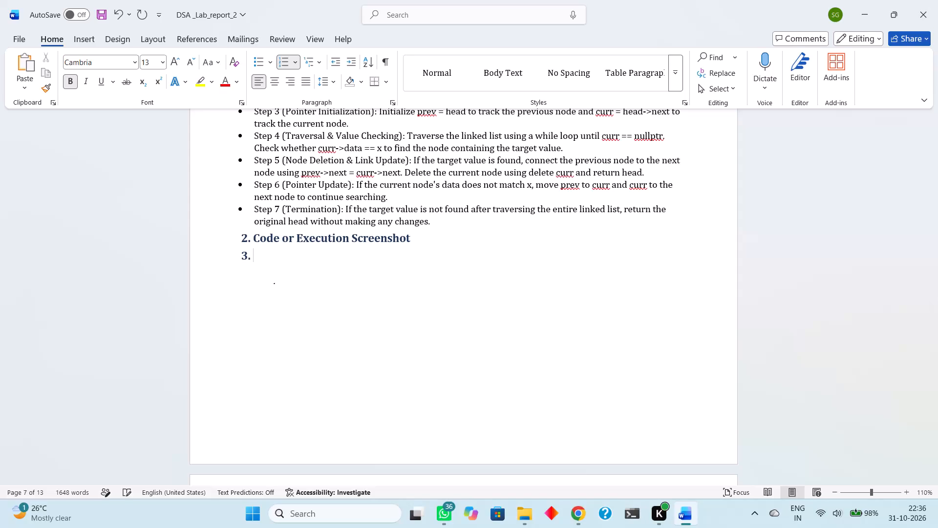
Remove the numbering and bold formatting from the empty line below the Code or Execution Screenshot heading.
key(BackSpace)
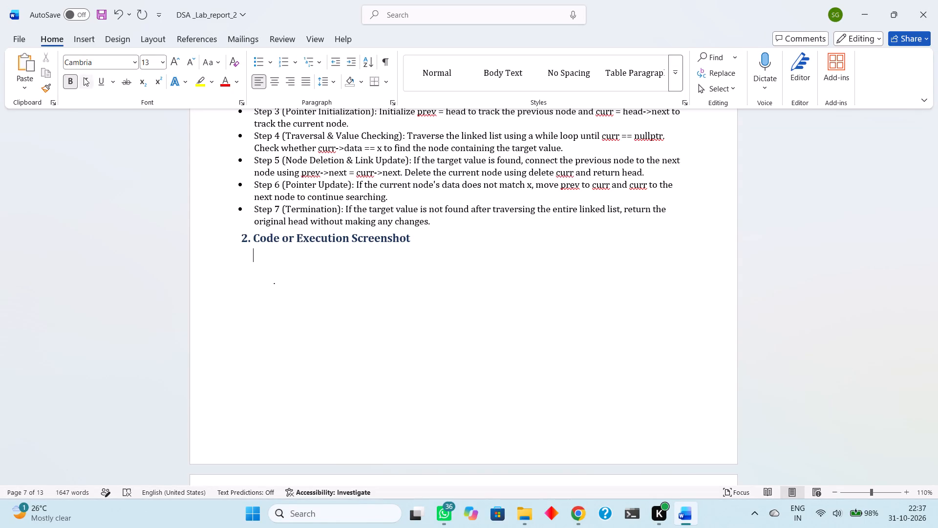
click(77, 81)
key(Tab)
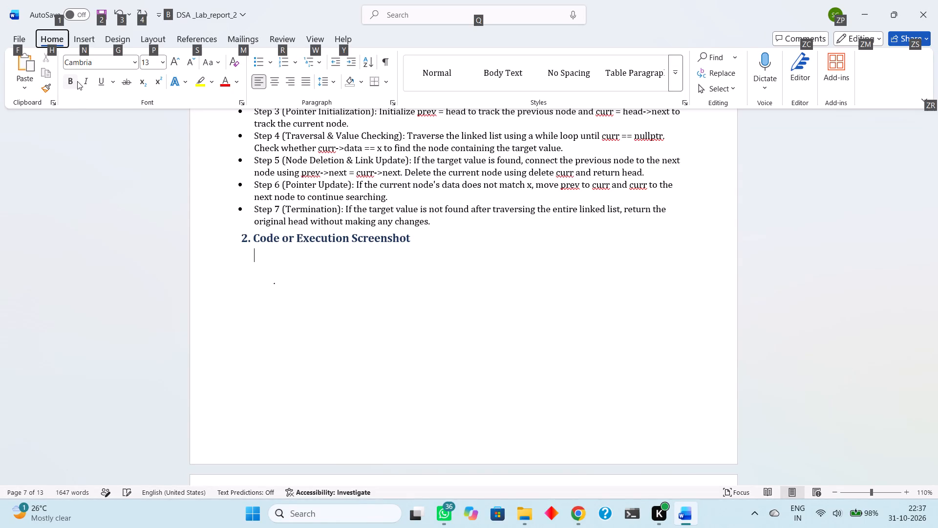
click(80, 91)
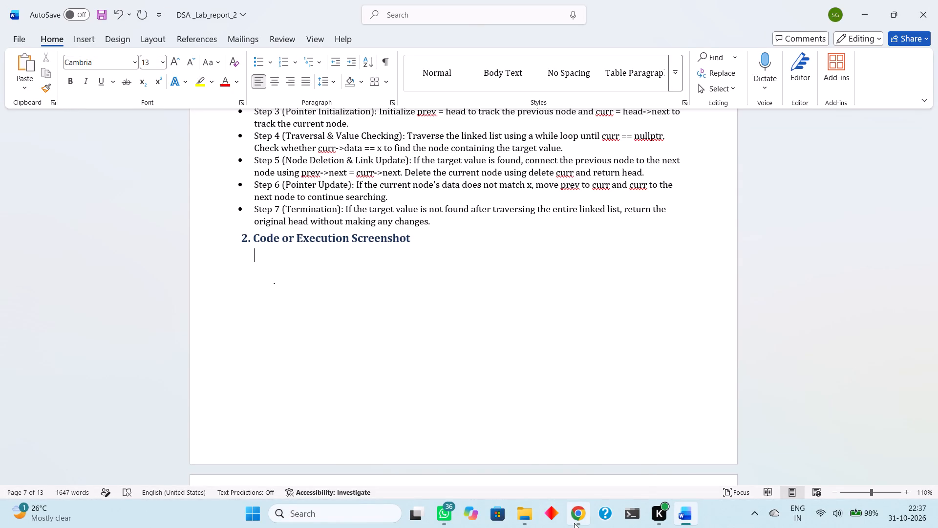
Switch to Chrome and bring up the coding practice page with the C++ solution for deleting the node with value x.
click(569, 468)
click(135, 0)
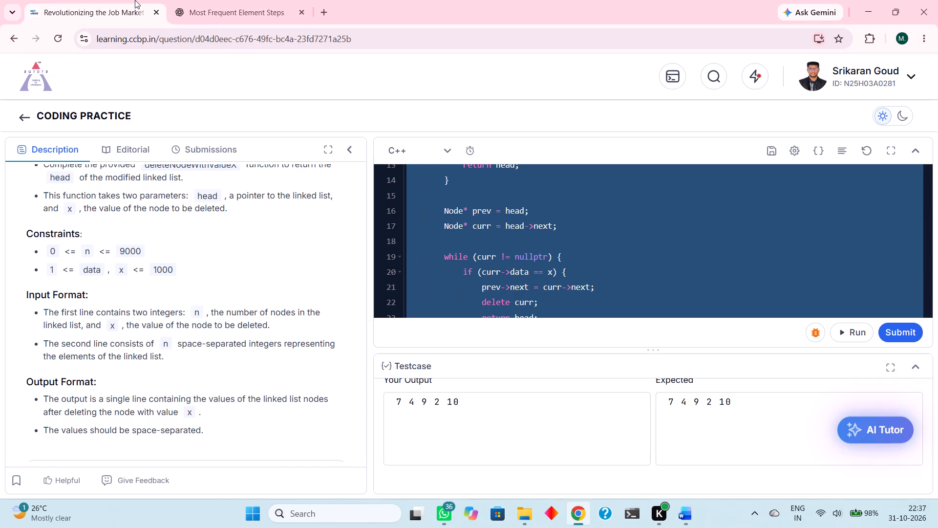
Copy the entire C++ deleteNodeWithValueX solution from the coding practice editor and paste it under 2. Code or Execution Screenshot in Word.
click(465, 236)
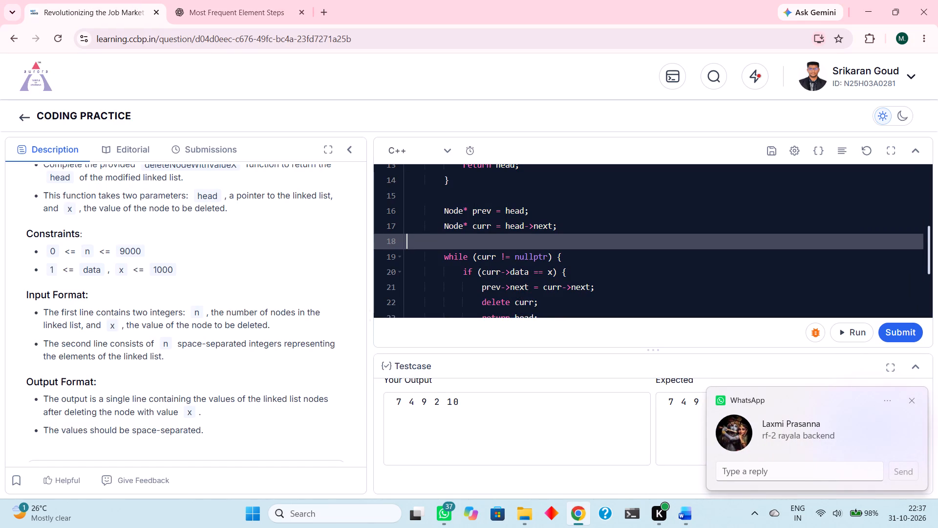
key(ctrl+a)
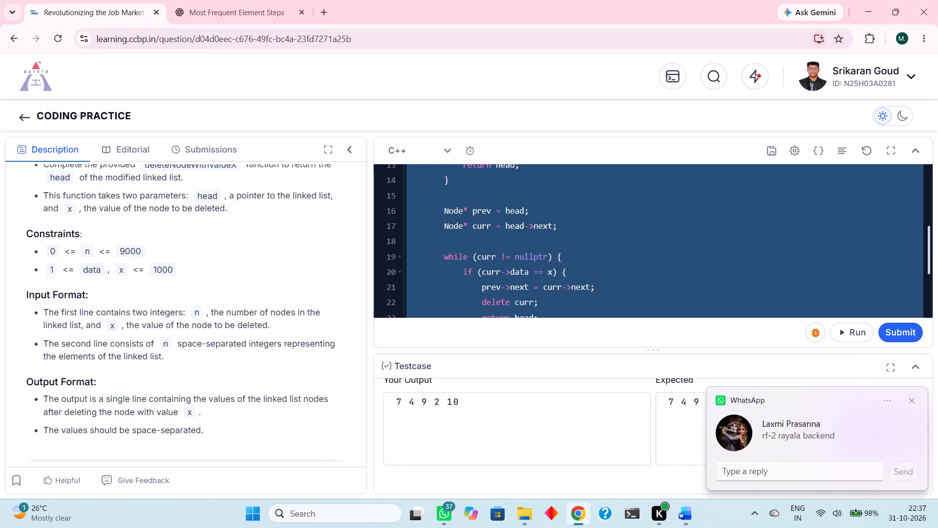
key(ctrl+c)
click(216, 0)
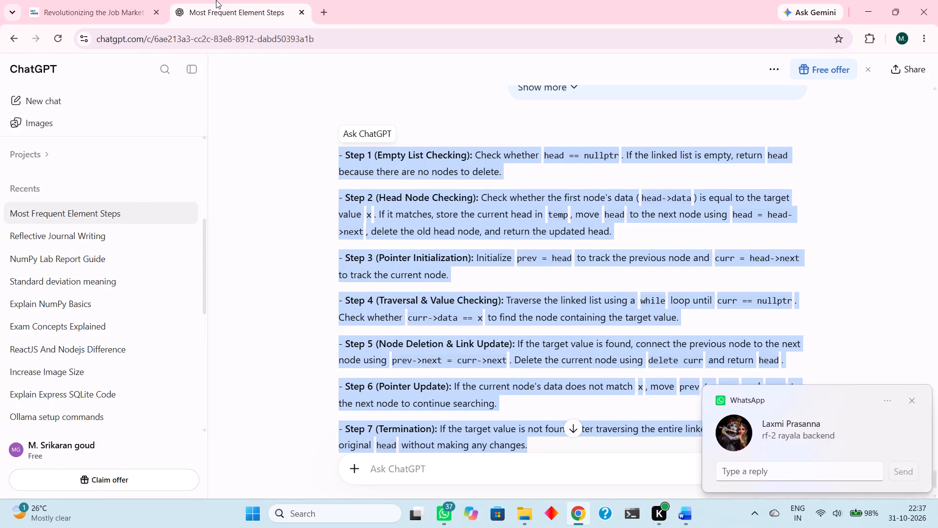
click(98, 0)
key(alt+Tab)
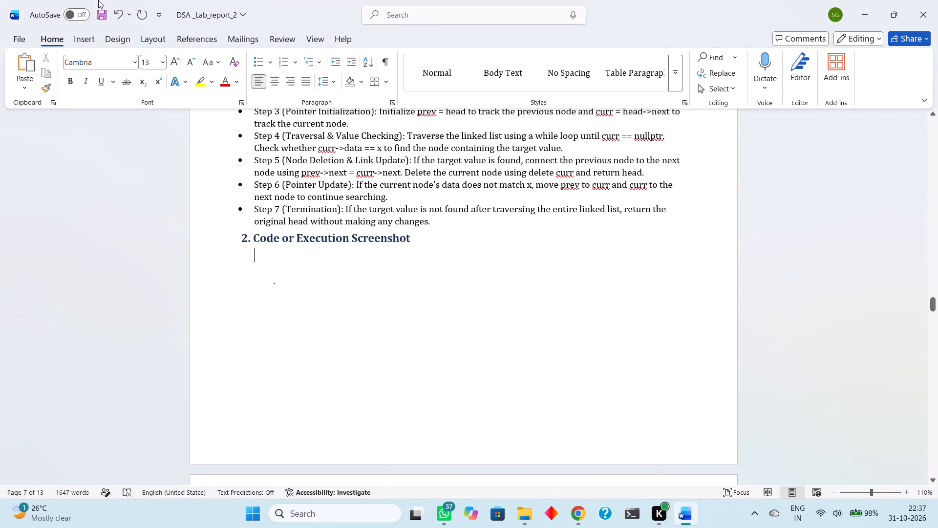
key(ctrl+v)
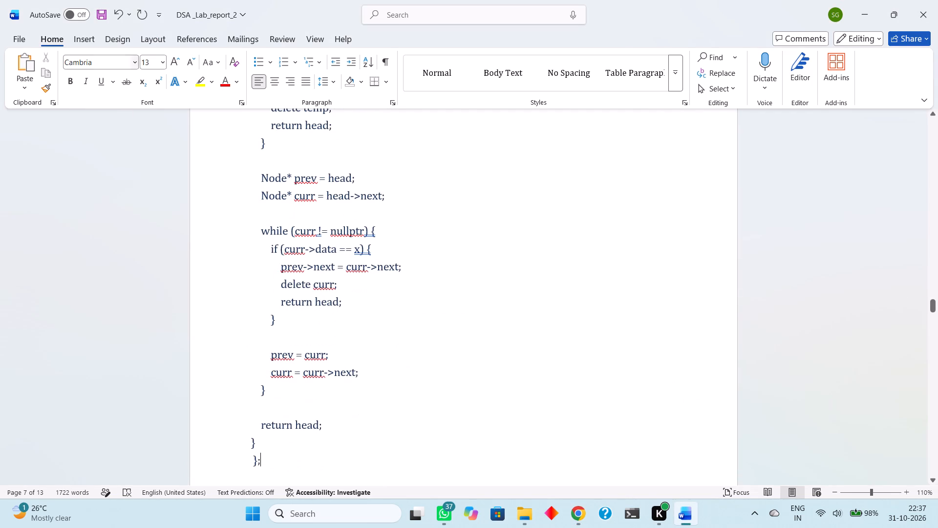
Format all the pasted deleteNodeWithValueX code, from #include to the closing brace, in font size 10 and black.
scroll(342, 324, up, 2)
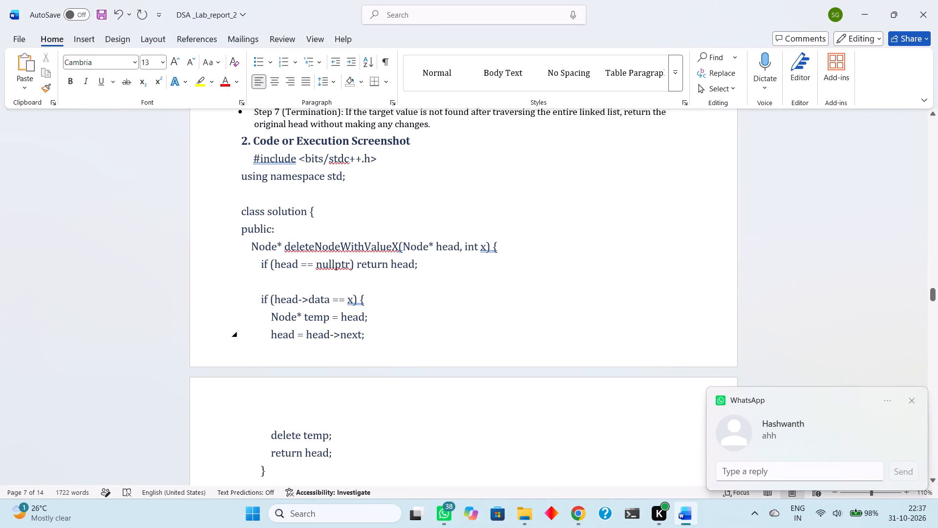
scroll(342, 324, up, 1)
scroll(342, 324, down, 1)
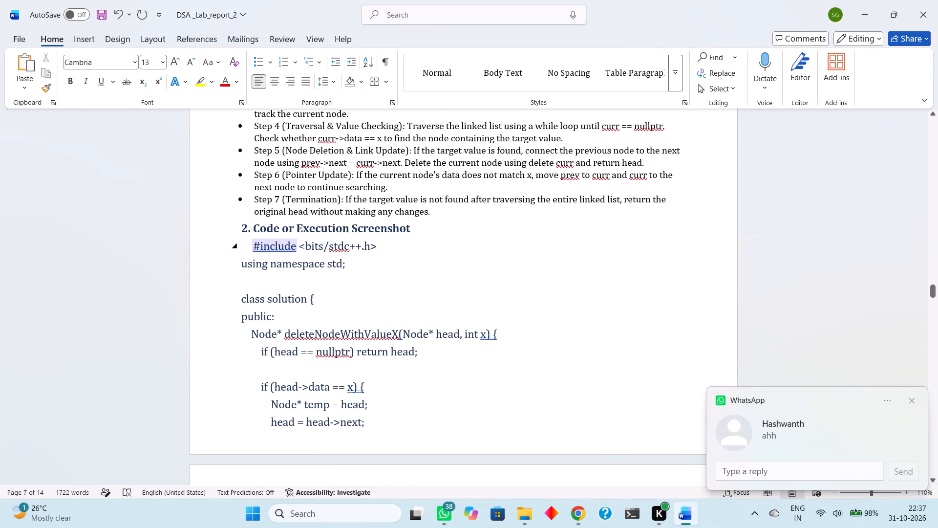
drag(245, 243, 309, 401)
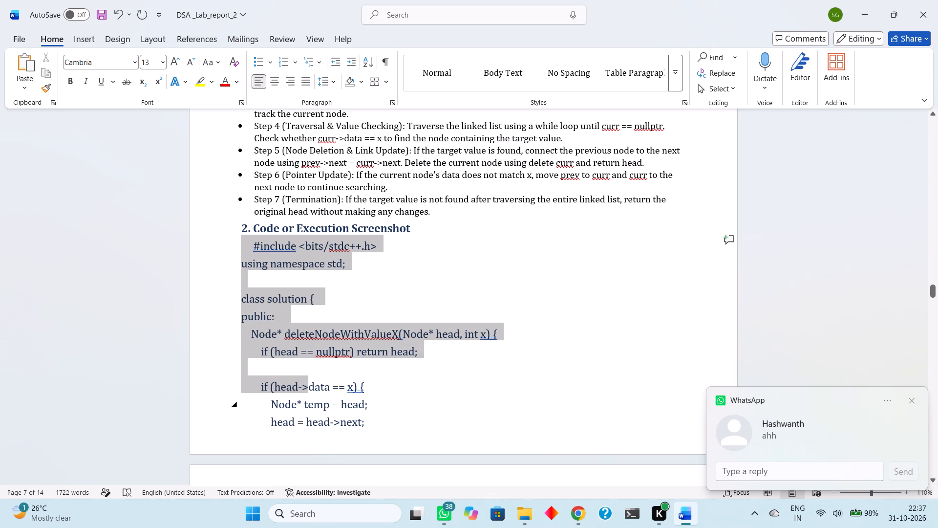
drag(309, 401, 303, 463)
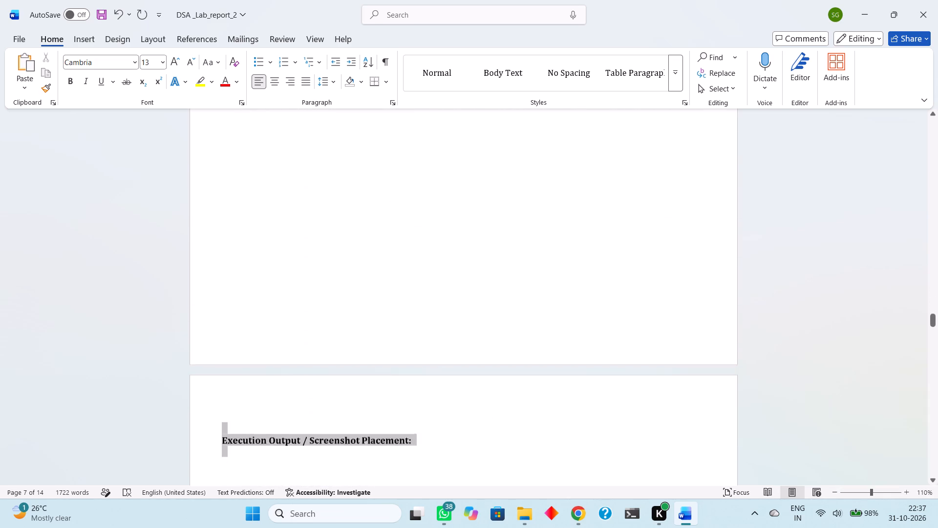
drag(303, 463, 277, 189)
scroll(277, 189, up, 1)
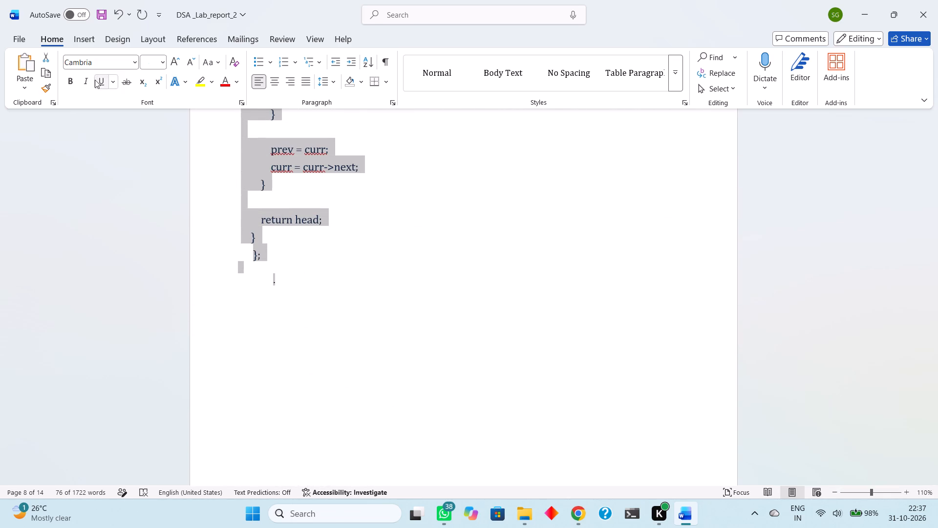
click(166, 59)
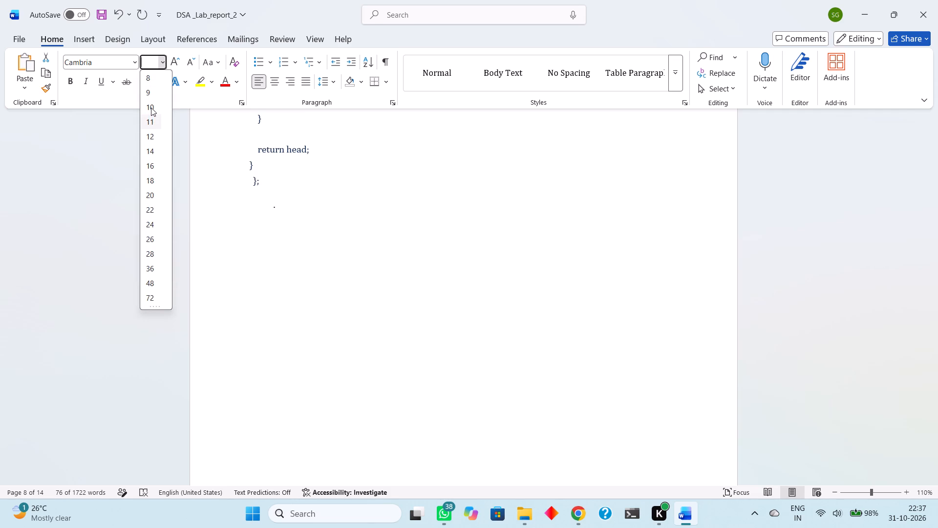
click(151, 108)
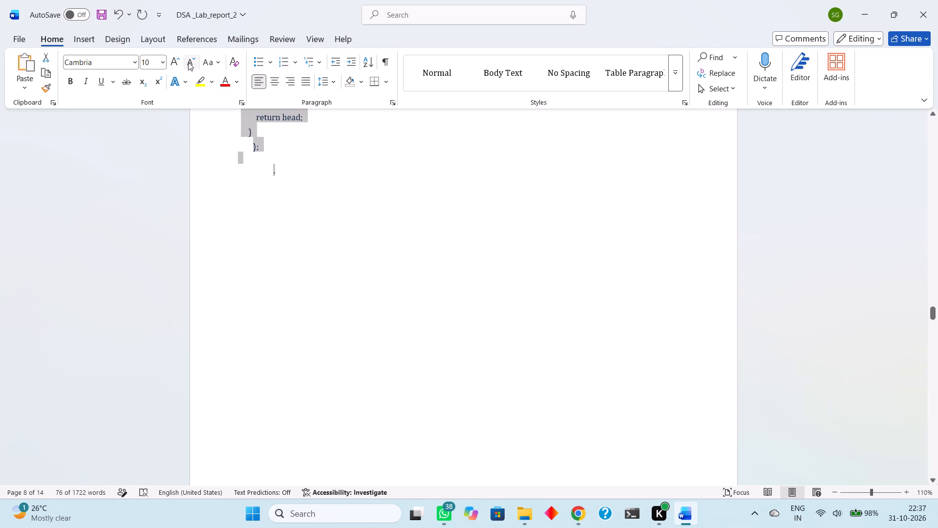
click(235, 84)
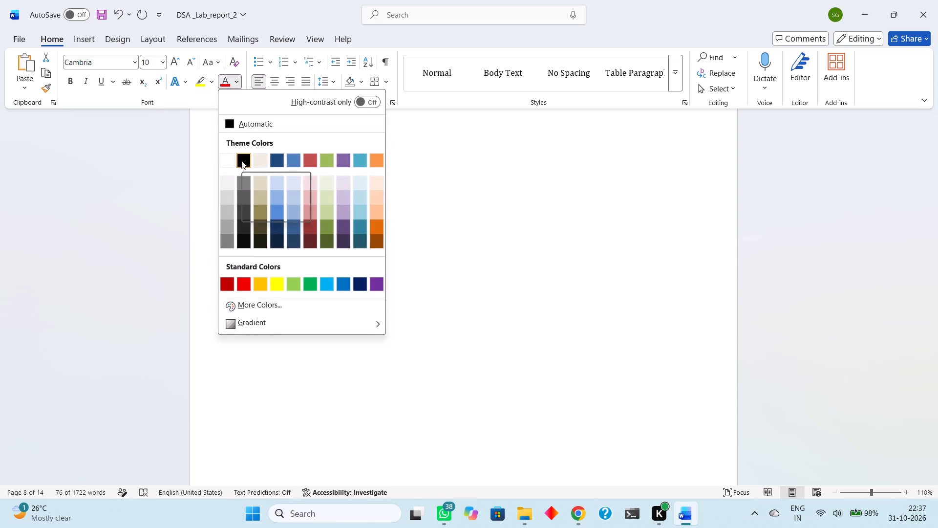
click(250, 239)
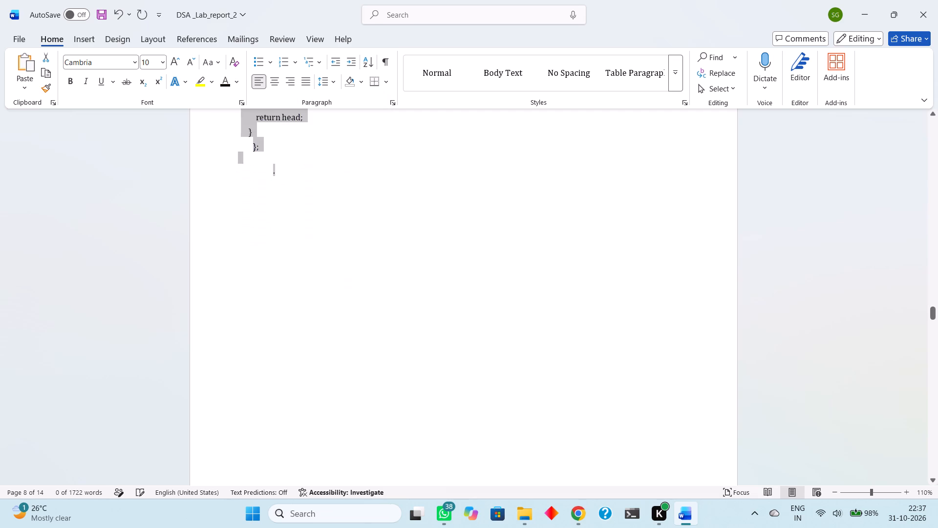
scroll(307, 229, up, 2)
click(344, 230)
scroll(344, 230, up, 2)
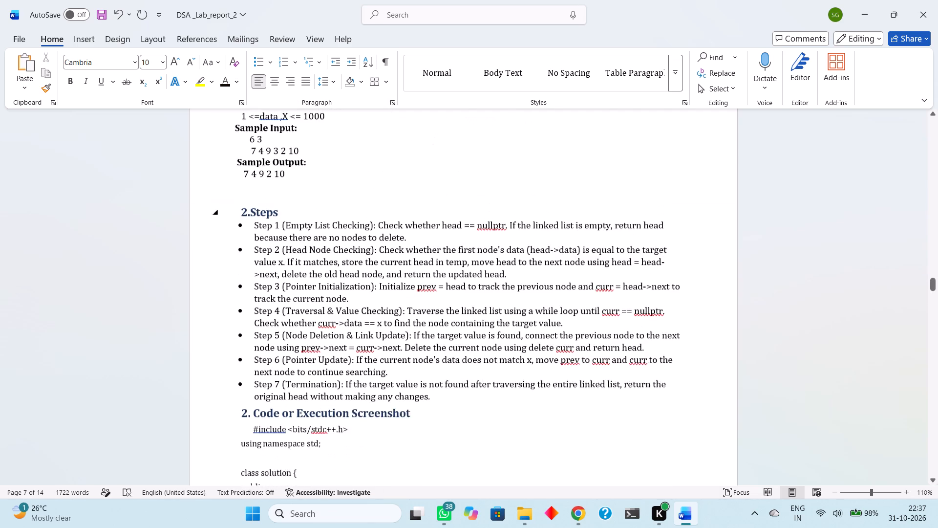
scroll(344, 230, down, 1)
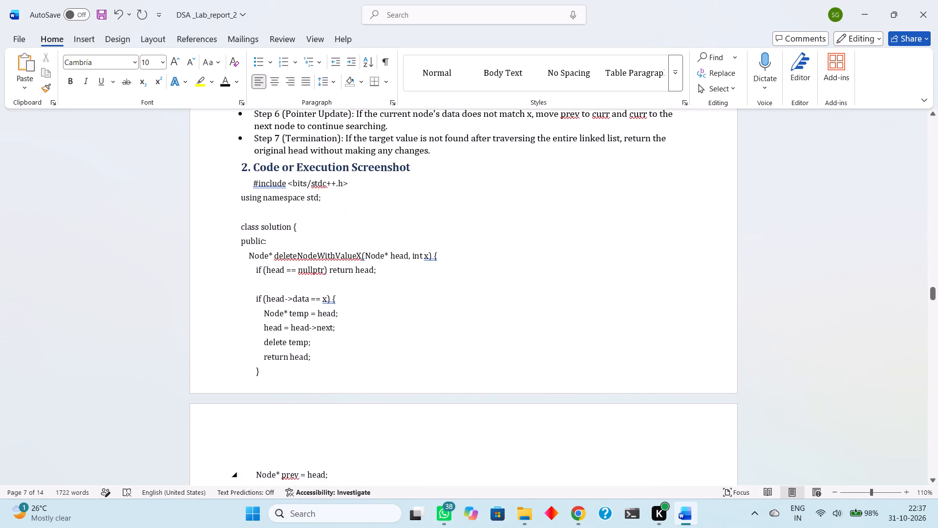
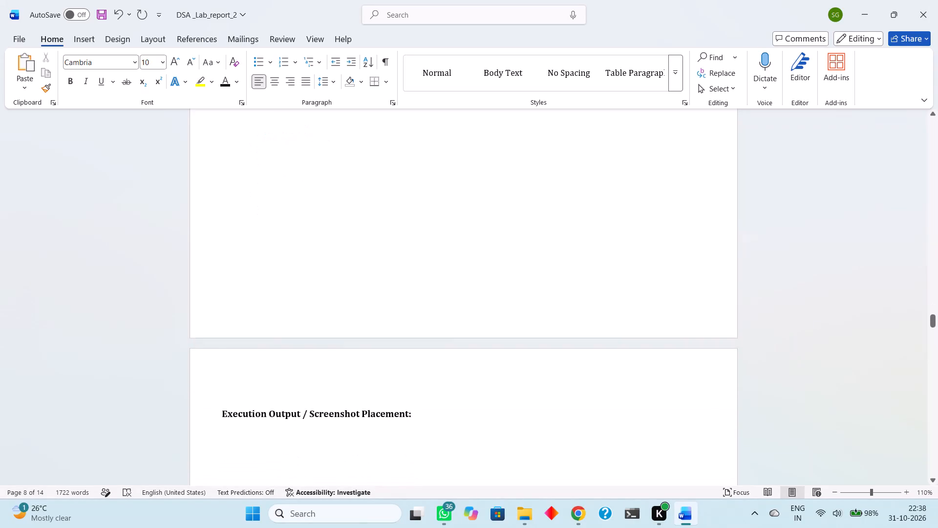
Move the Execution Output / Screenshot Placement: heading from the following page to just below the code's closing brace line, indented by three spaces.
scroll(339, 402, up, 1)
drag(424, 366, 304, 348)
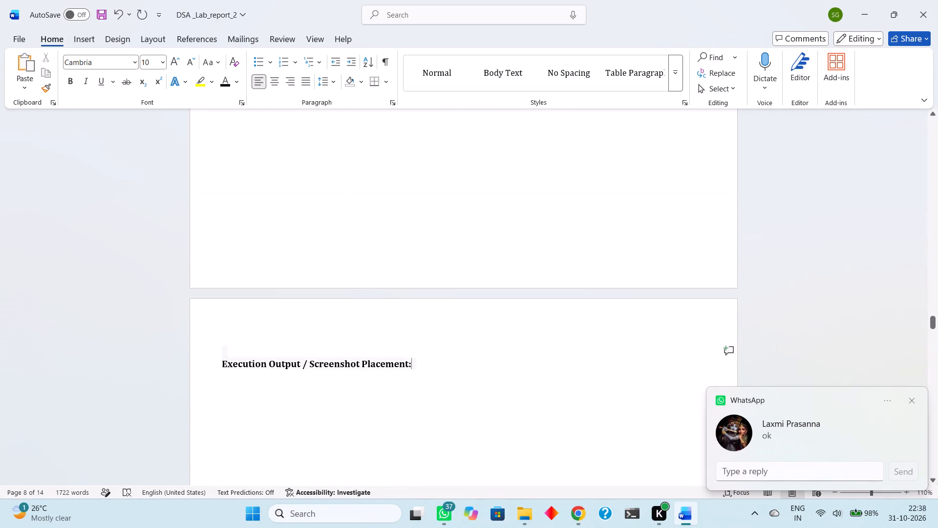
drag(304, 348, 212, 360)
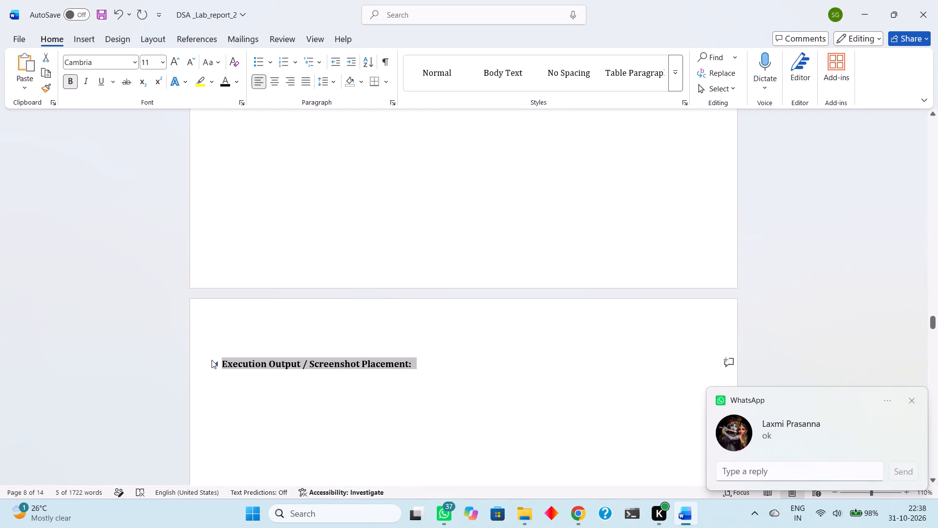
key(ctrl+x)
scroll(212, 360, up, 2)
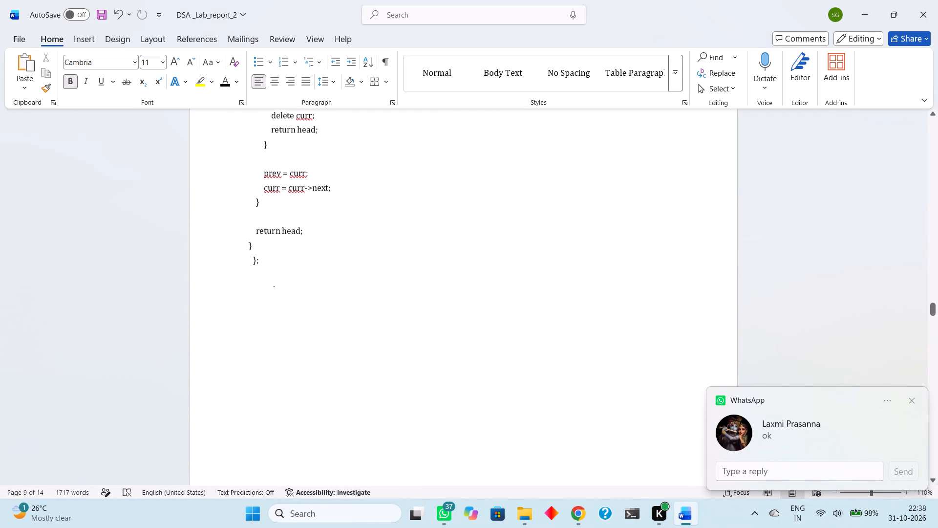
click(304, 266)
key(Return)
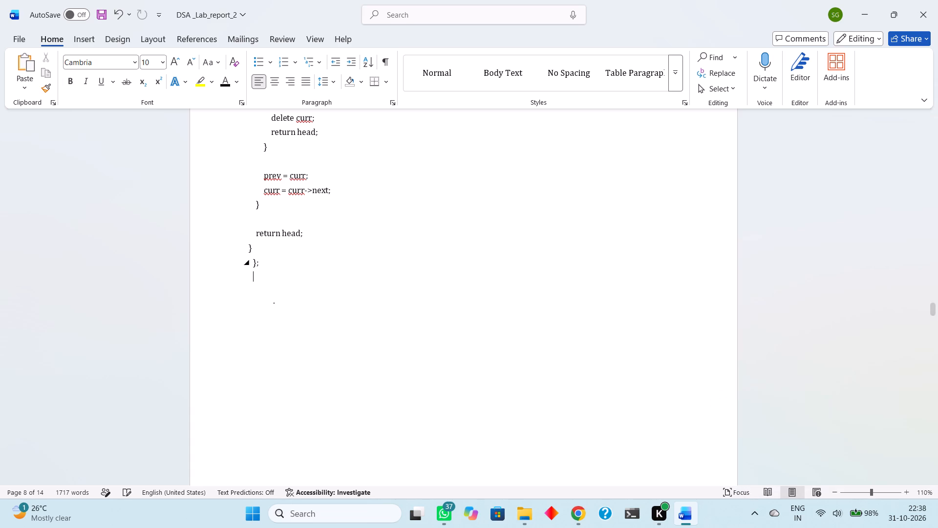
key(BackSpace)
key(BackSpace)
scroll(304, 266, up, 3)
scroll(304, 266, down, 1)
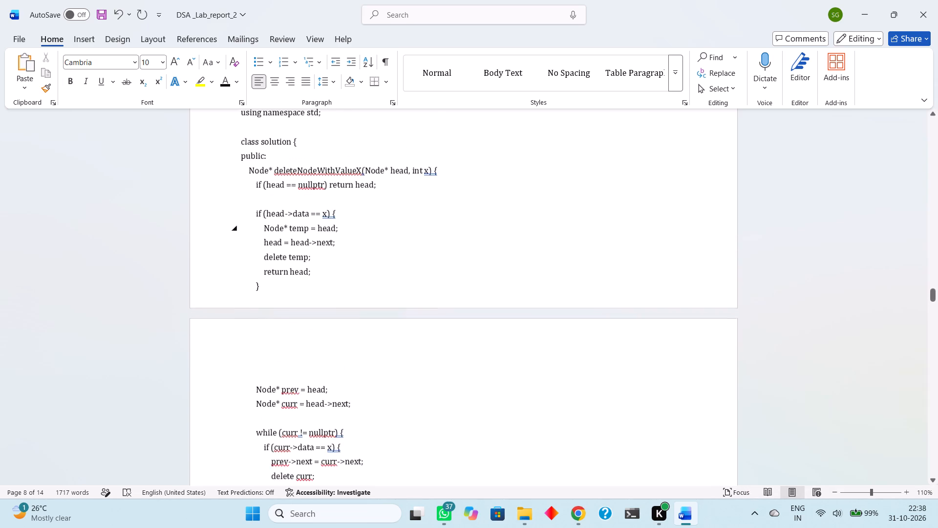
scroll(304, 266, down, 1)
key(space)
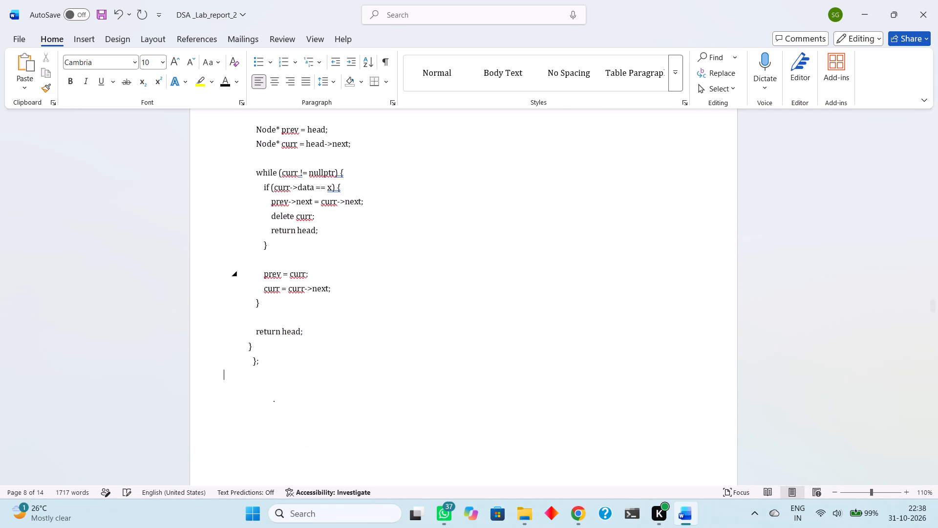
key(space)
key(space)
key(ctrl+v)
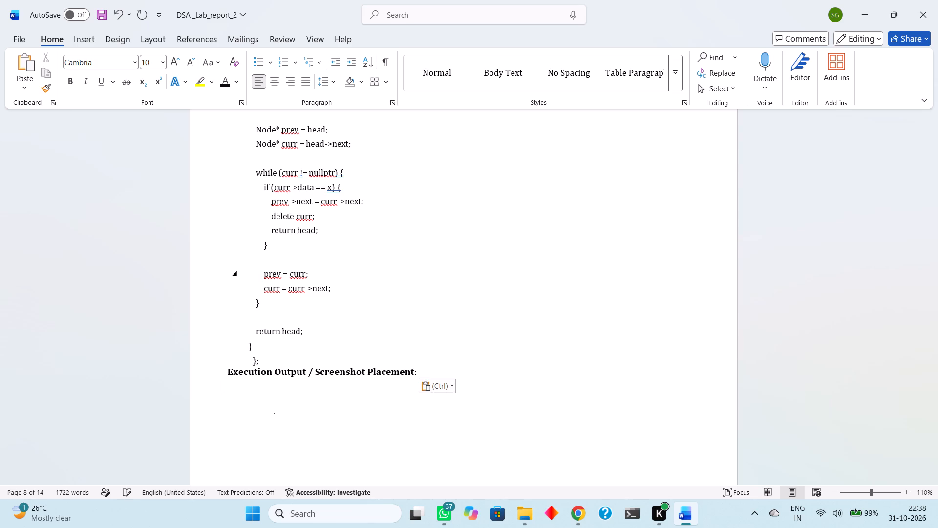
Add a new line under the Execution Output / Screenshot Placement: heading and indent it with four spaces.
scroll(304, 266, up, 2)
scroll(304, 266, down, 2)
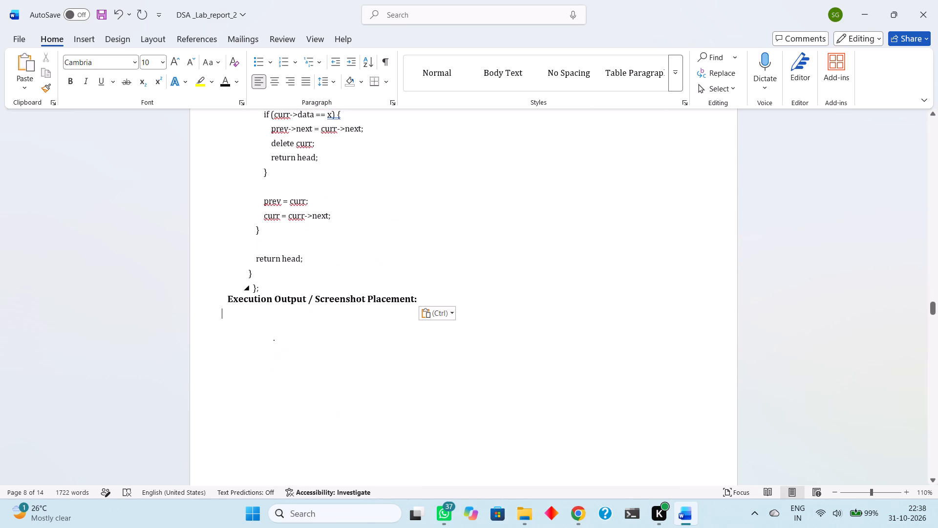
click(438, 295)
key(Return)
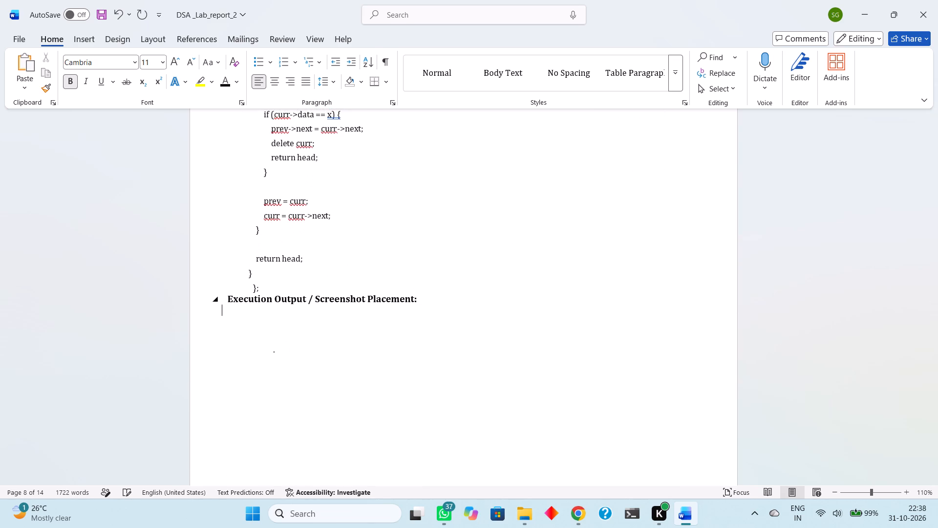
key(space)
key(space)
key(space)
key(space)
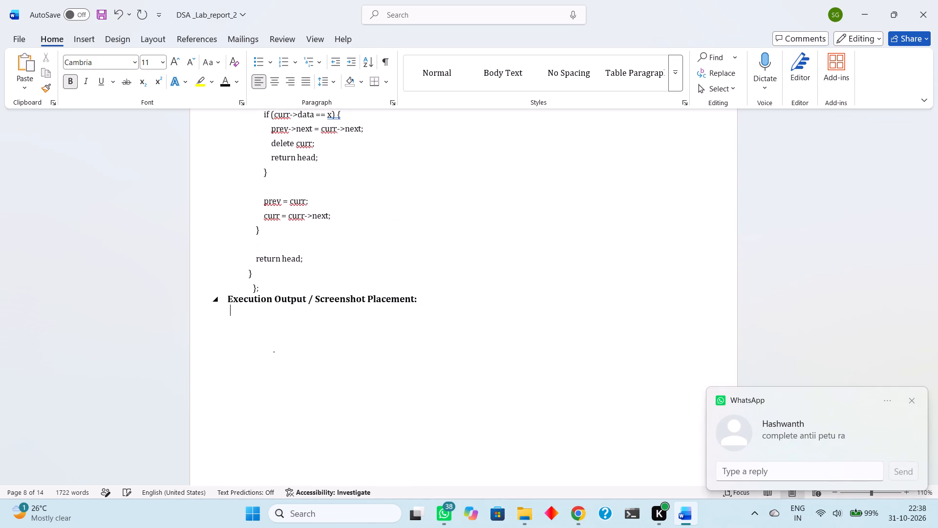
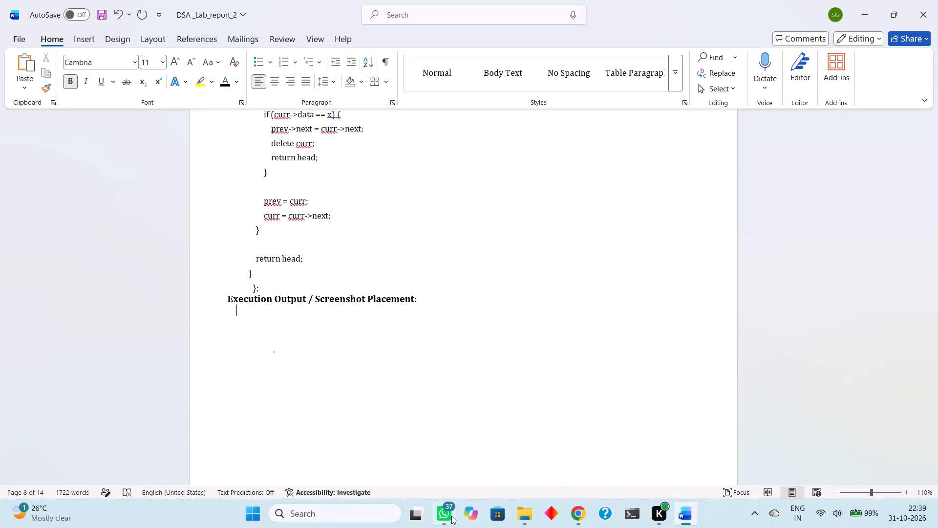
Switch to Chrome and capture the Delete Node With Value X problem description alongside an expanded Testcase pane showing Case 1 input and output.
click(552, 420)
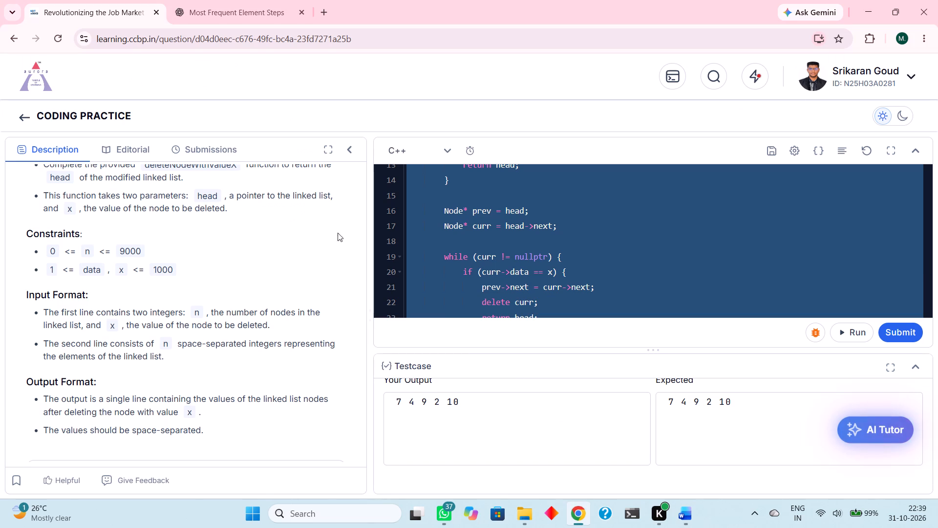
drag(624, 349, 612, 135)
scroll(515, 340, up, 1)
click(513, 313)
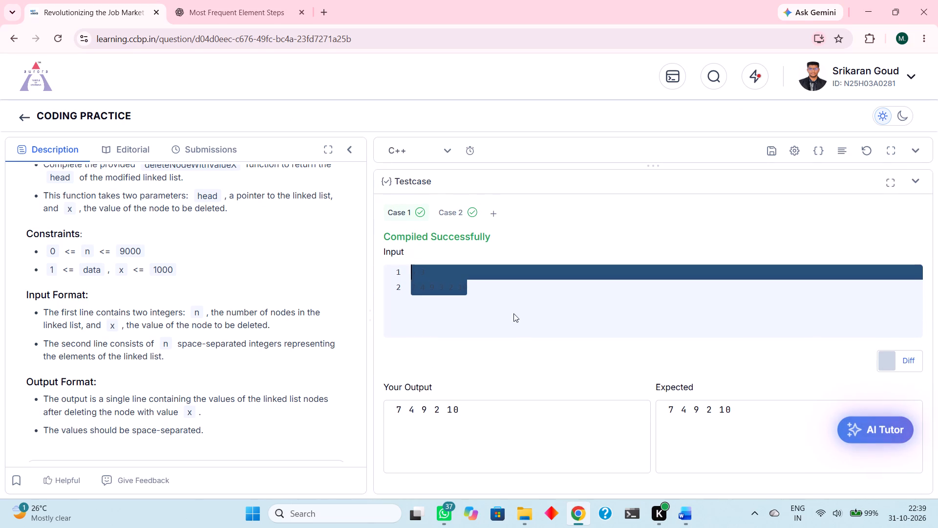
scroll(513, 313, up, 1)
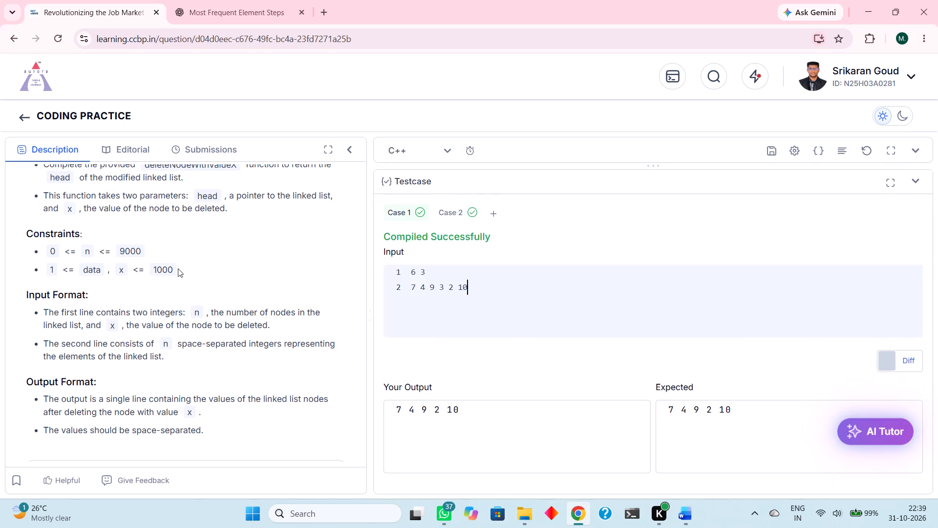
scroll(173, 270, up, 6)
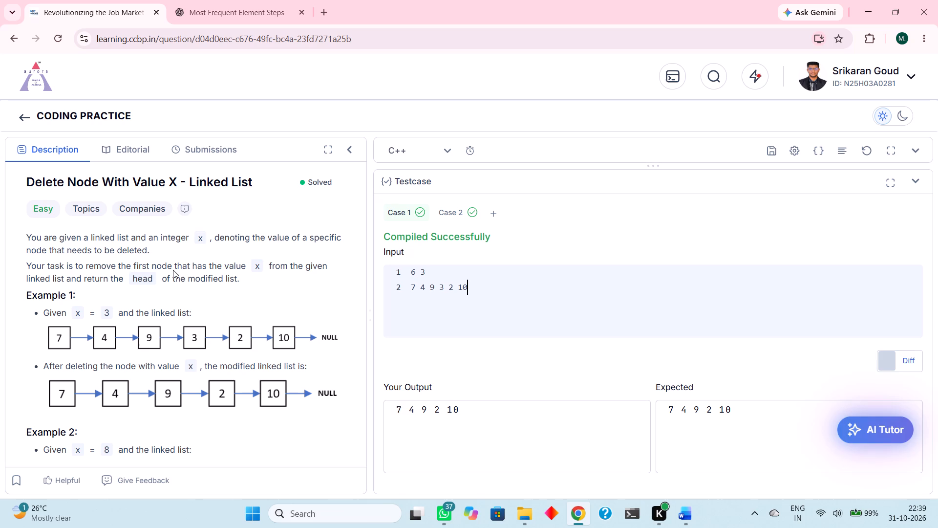
key(Print)
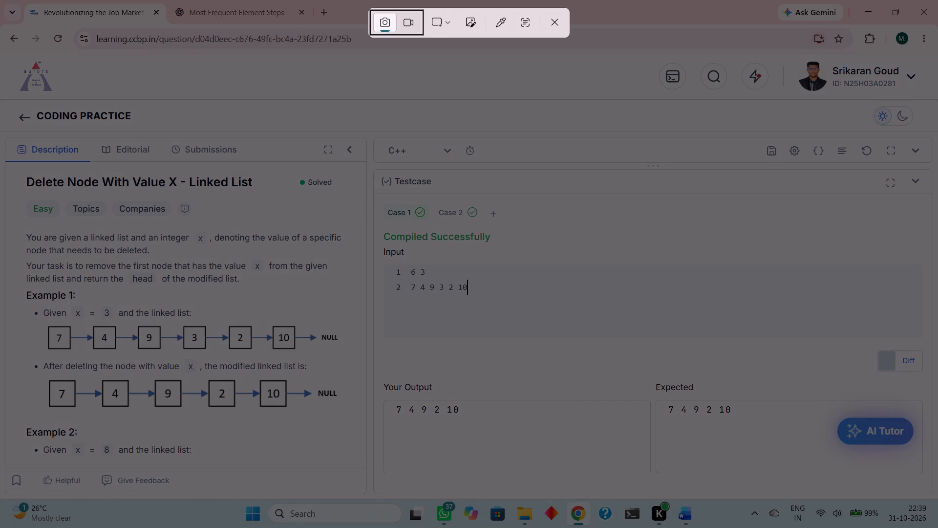
drag(0, 50, 583, 401)
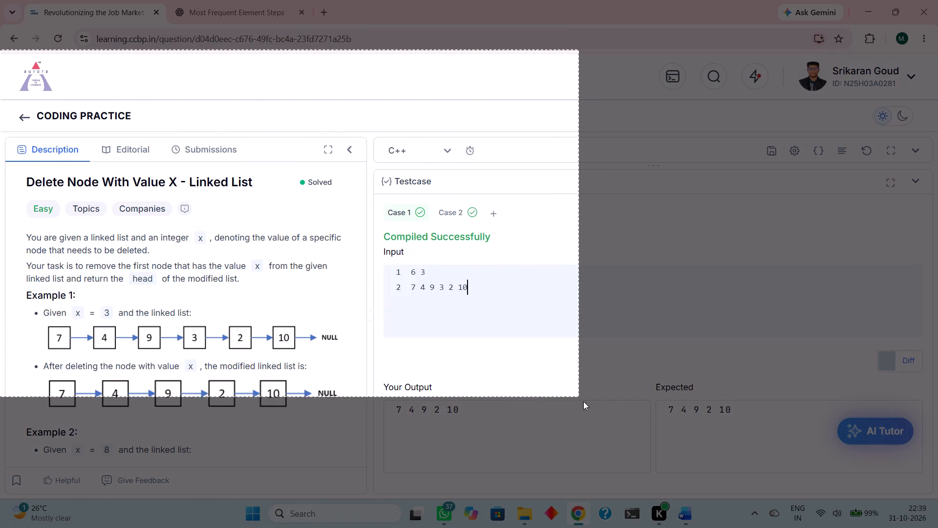
drag(583, 401, 752, 501)
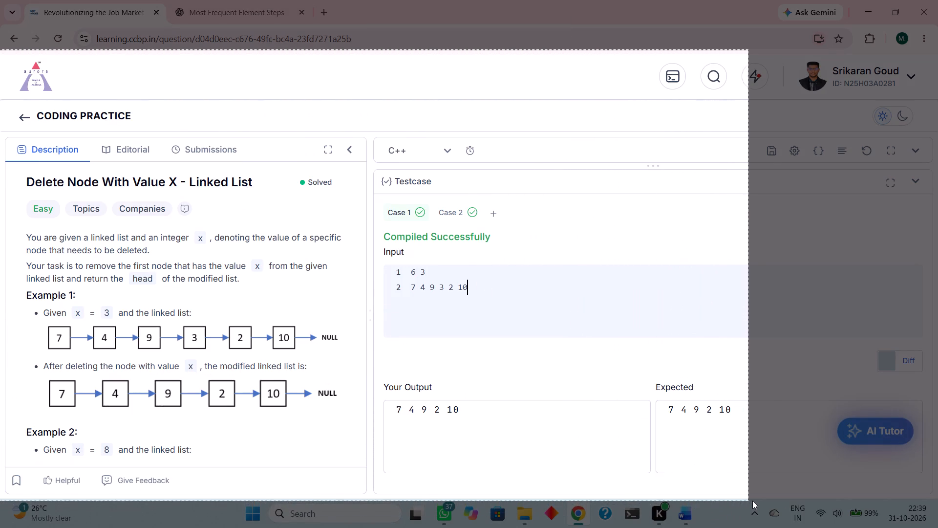
drag(752, 501, 915, 499)
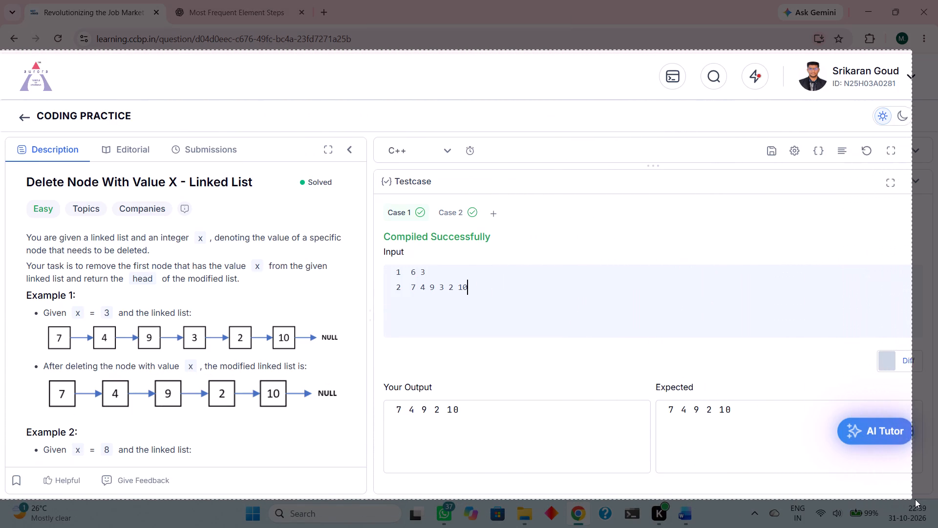
drag(915, 499, 937, 499)
Switch back to the Word report and paste the captured screenshot under the Execution Output / Screenshot Placement: heading.
key(alt+Tab)
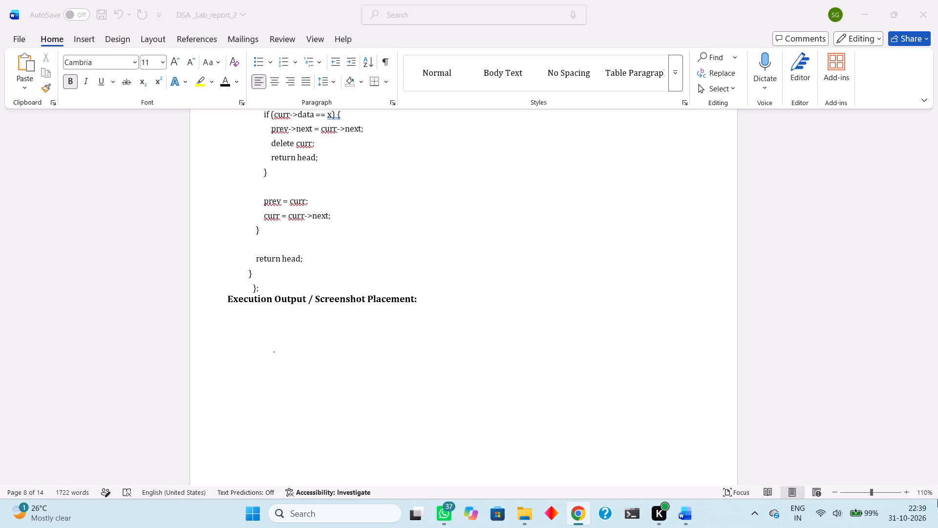
key(ctrl+v)
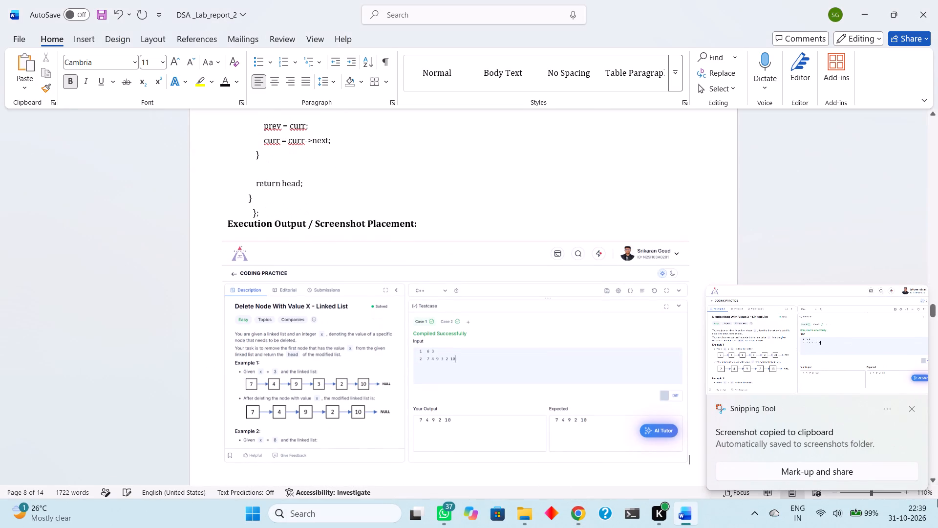
Cut the Conclusion (Analysis of Time and Space Complexity) heading from above the complexity table that precedes Problem Statement 4.
scroll(627, 352, down, 2)
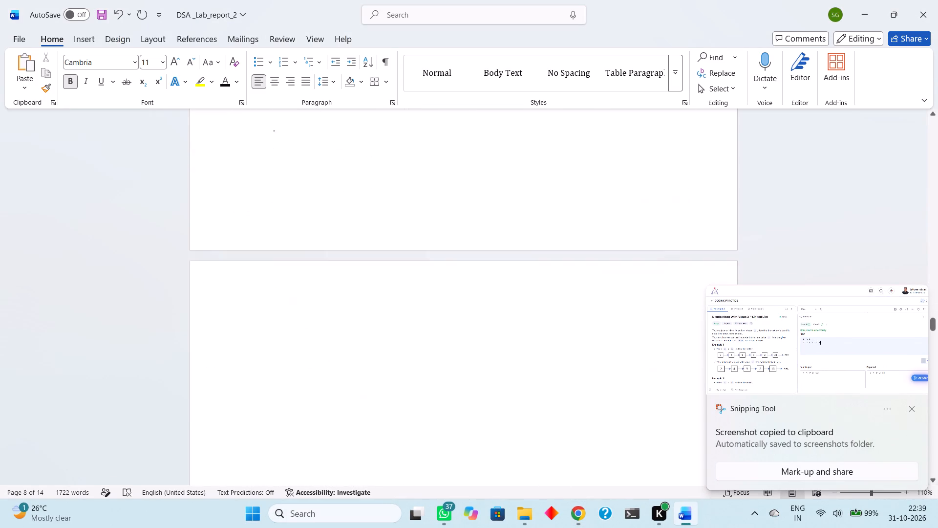
scroll(627, 352, down, 4)
scroll(627, 352, up, 1)
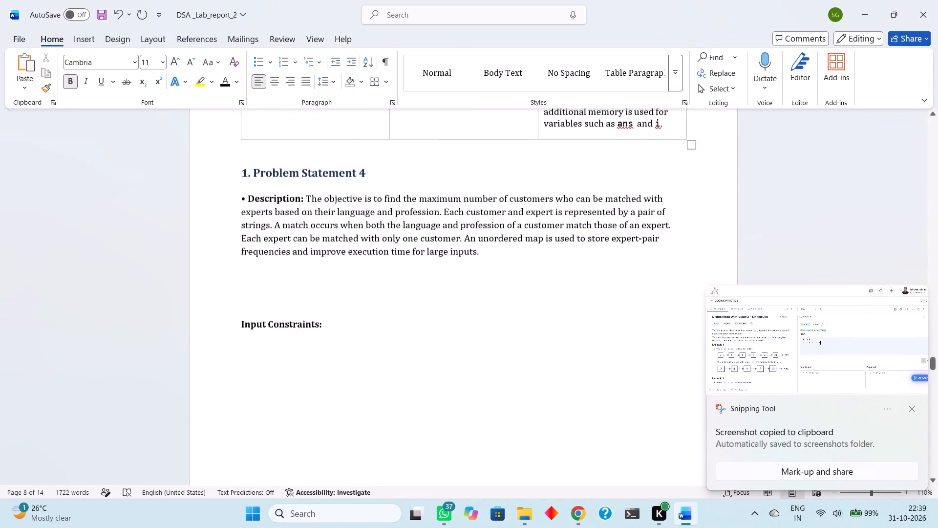
scroll(627, 352, up, 1)
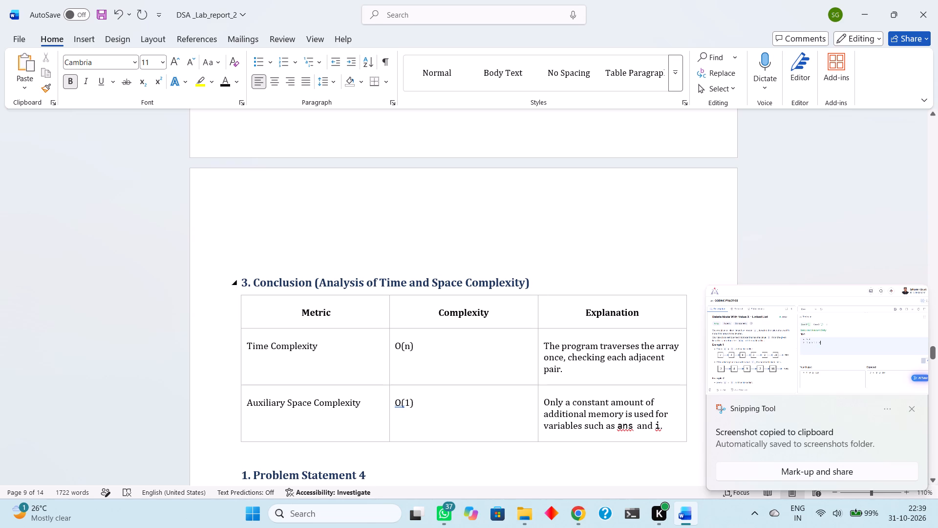
drag(532, 282, 245, 276)
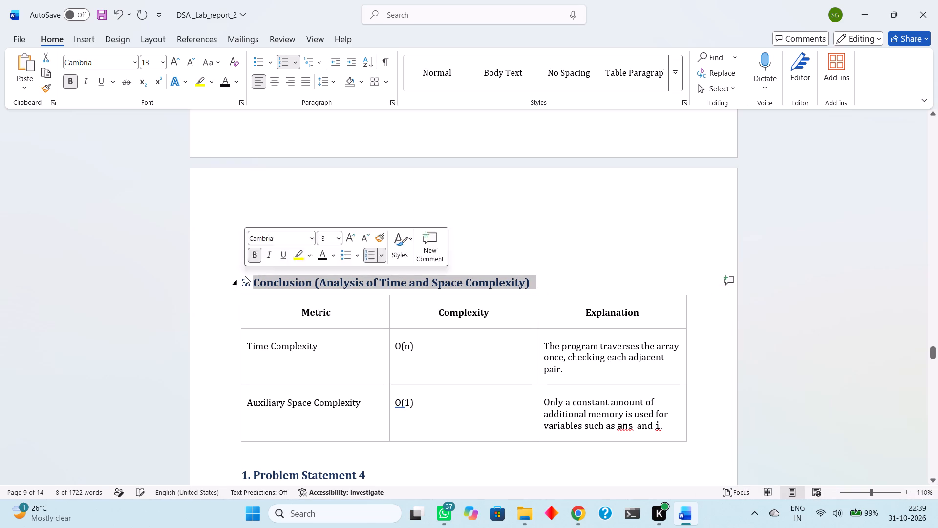
key(ctrl+x)
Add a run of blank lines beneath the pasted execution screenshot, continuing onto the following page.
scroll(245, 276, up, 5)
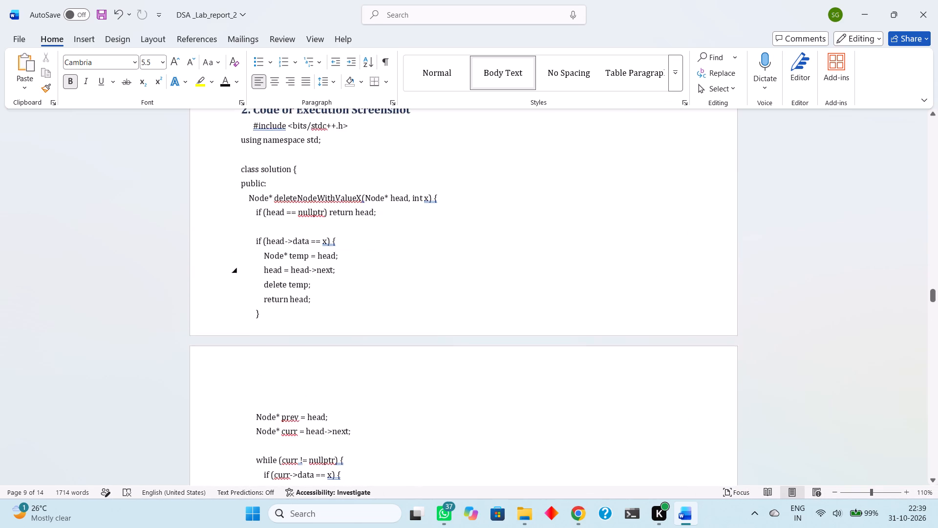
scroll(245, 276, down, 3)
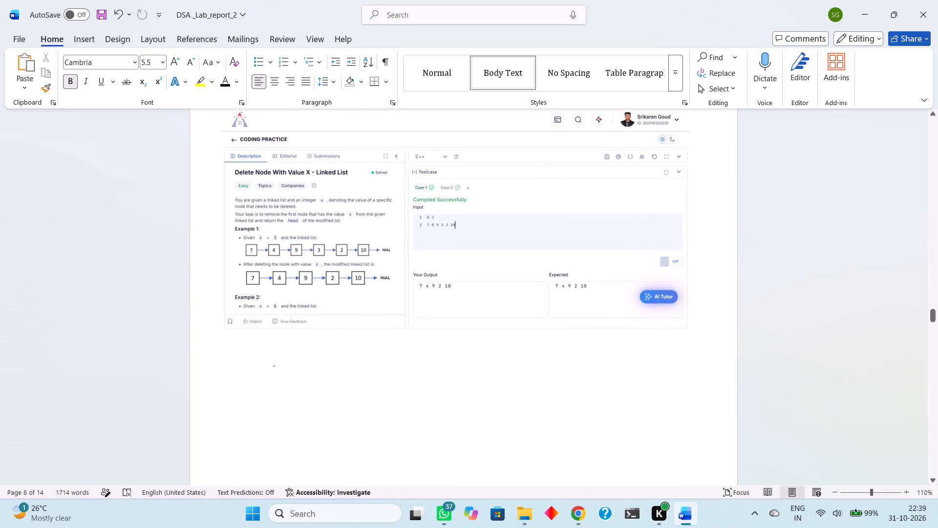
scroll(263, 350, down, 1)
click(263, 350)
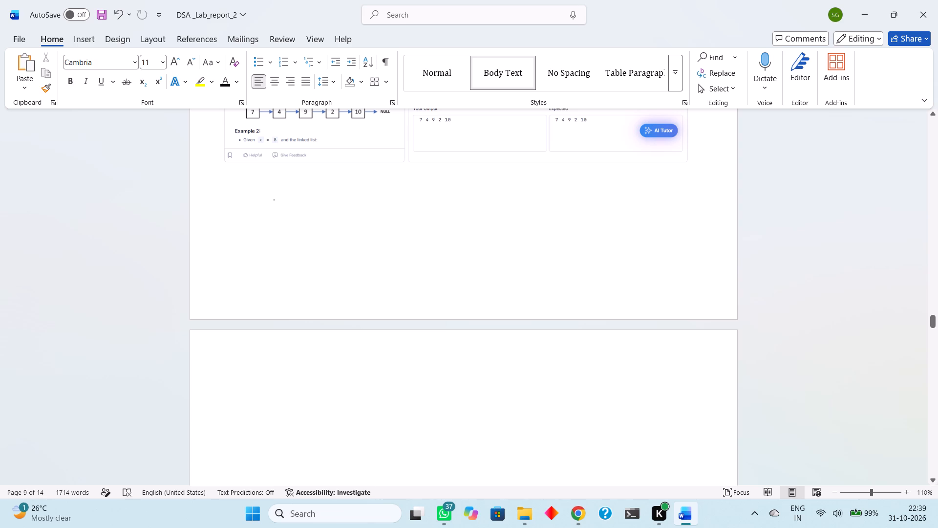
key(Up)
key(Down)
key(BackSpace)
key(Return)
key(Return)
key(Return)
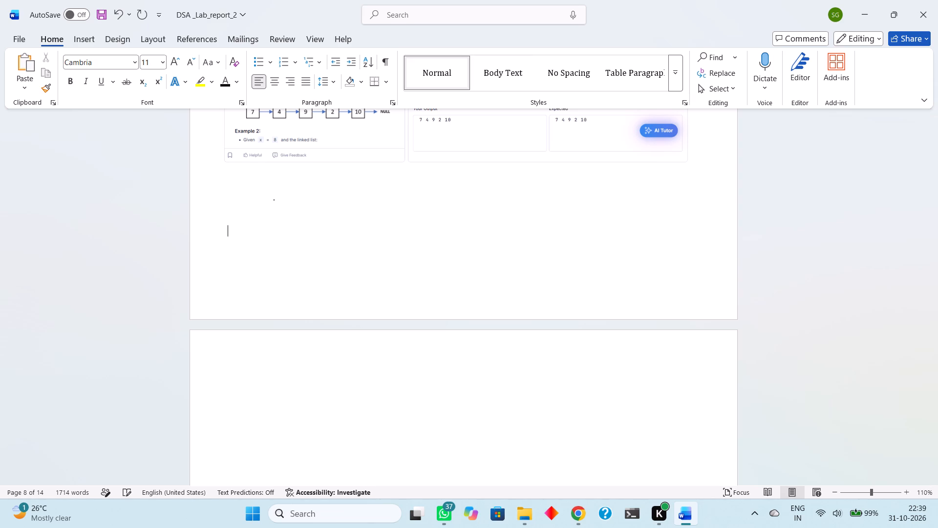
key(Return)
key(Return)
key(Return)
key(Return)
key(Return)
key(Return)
Delete the blank lines and the stray period below the pasted execution screenshot.
drag(260, 311, 250, 295)
drag(250, 295, 214, 181)
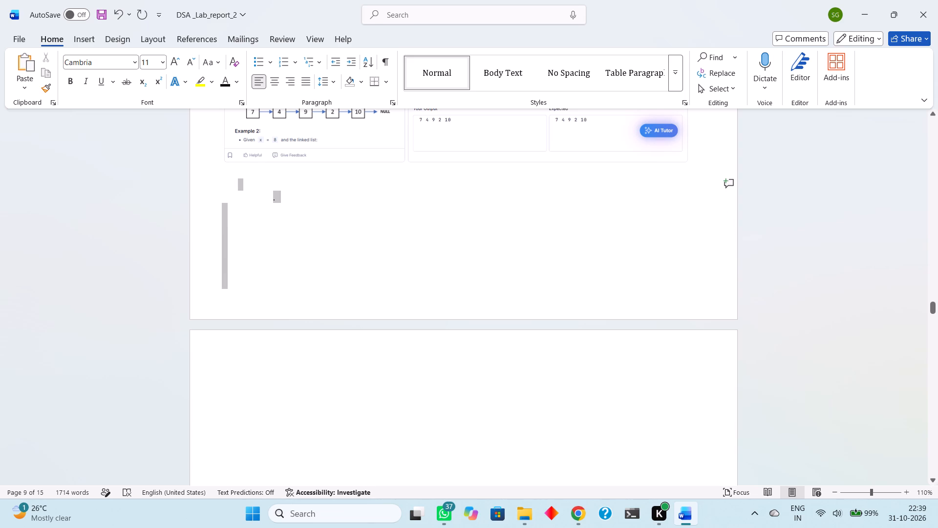
drag(214, 181, 213, 177)
key(BackSpace)
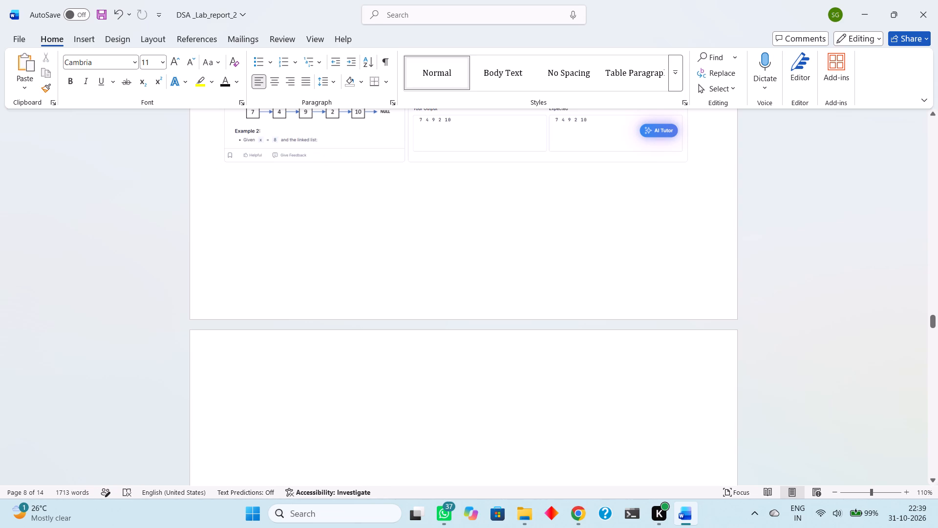
Paste the cut Conclusion heading at the top of the page following the execution screenshot.
click(235, 338)
key(ctrl+v)
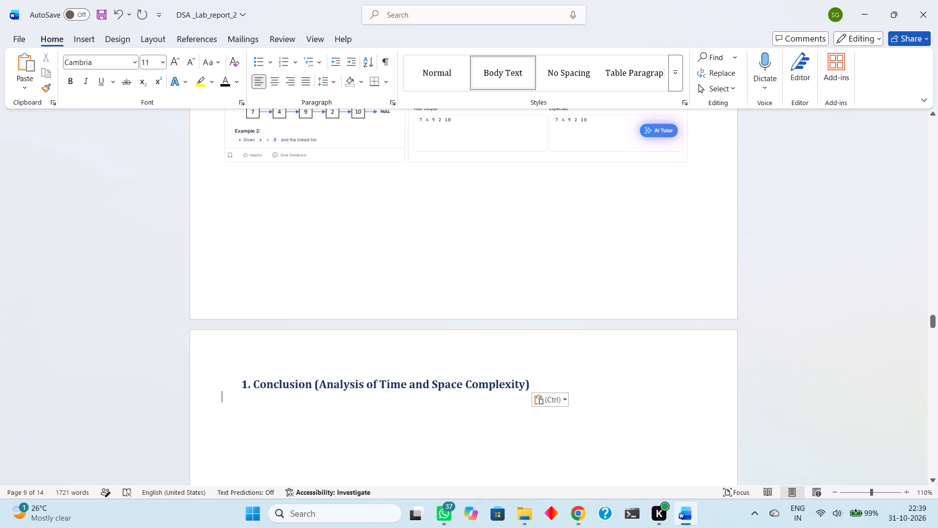
Replace the Conclusion heading's automatic number with a manual "4." and remove its indent so it starts at the margin.
click(250, 381)
key(BackSpace)
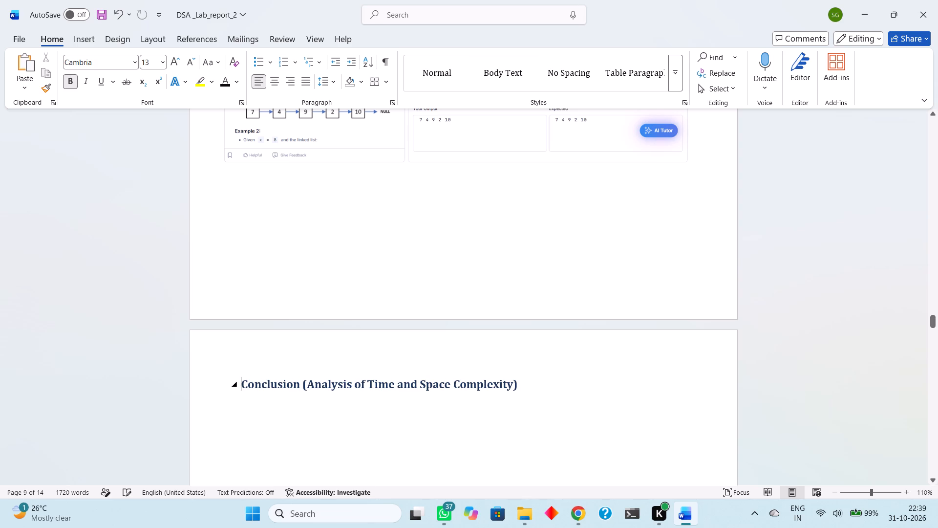
key(4)
key(period)
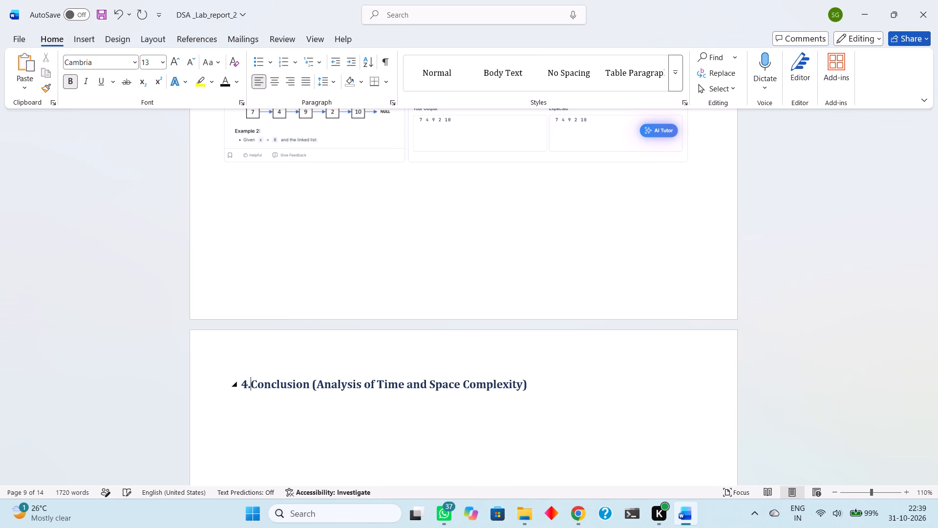
key(Left)
key(Left)
key(BackSpace)
key(BackSpace)
key(BackSpace)
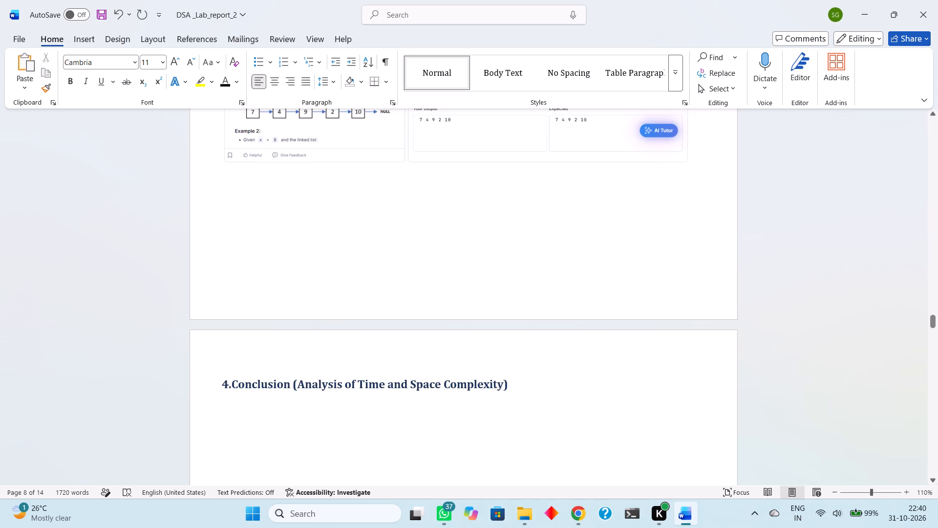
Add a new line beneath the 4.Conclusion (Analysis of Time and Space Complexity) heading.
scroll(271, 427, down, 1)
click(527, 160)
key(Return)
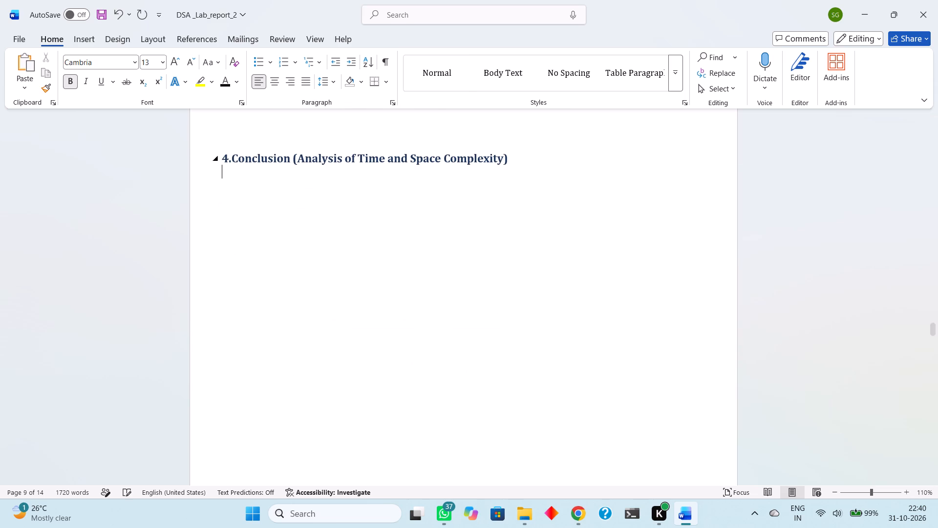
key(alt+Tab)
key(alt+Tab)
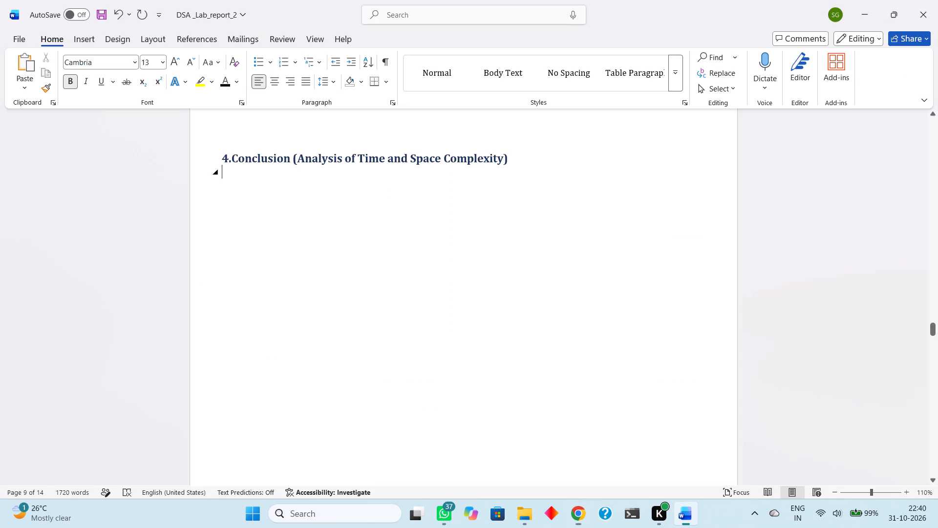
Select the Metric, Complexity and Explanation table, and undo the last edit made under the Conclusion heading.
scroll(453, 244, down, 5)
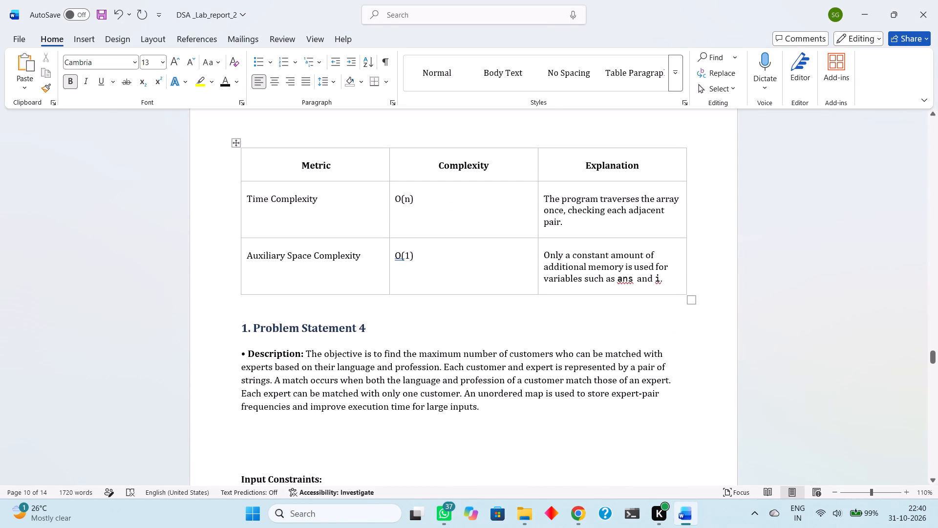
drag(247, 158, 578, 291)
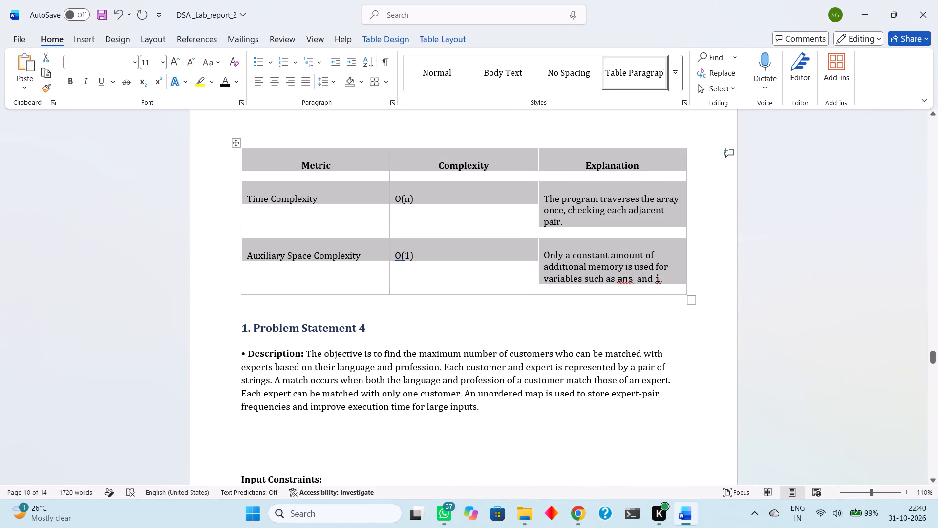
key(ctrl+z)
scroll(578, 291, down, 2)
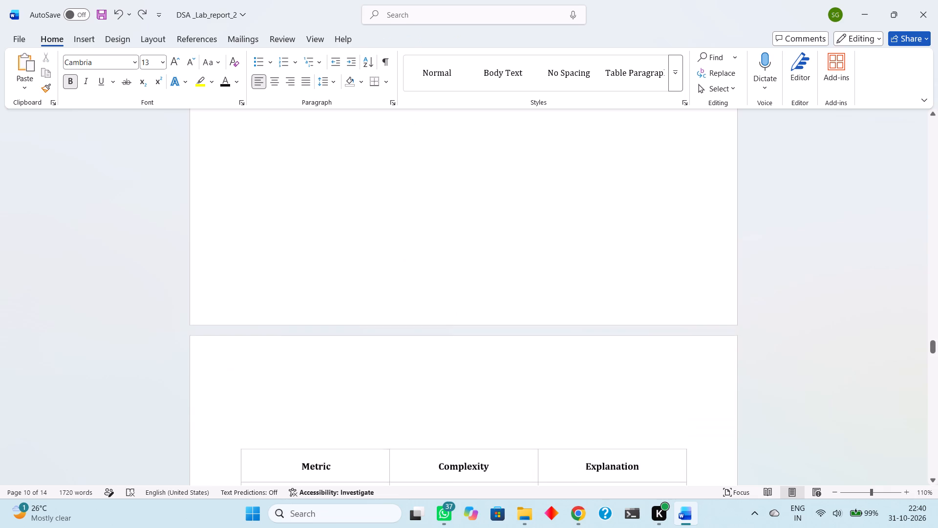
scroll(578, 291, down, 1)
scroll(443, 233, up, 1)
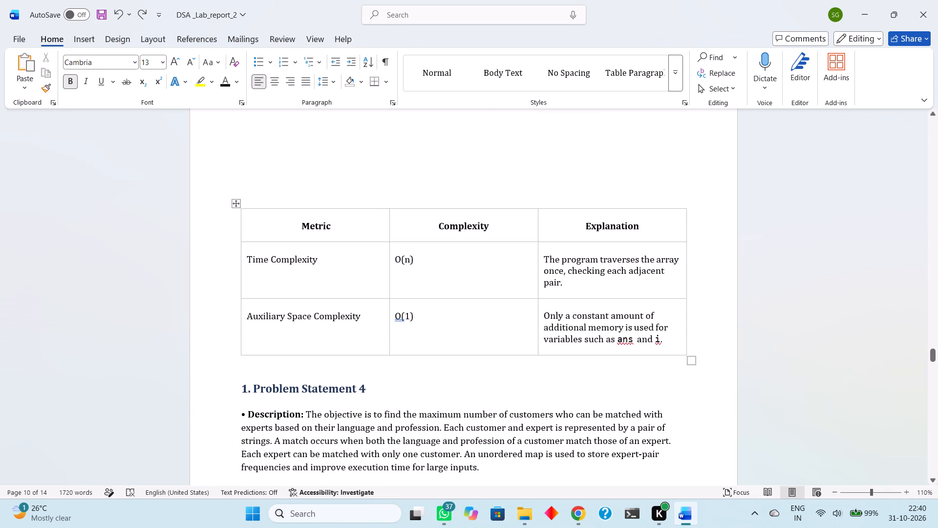
Move the Metric, Complexity and Explanation table from above Problem Statement 4 to directly beneath the 4.Conclusion heading.
drag(251, 218, 574, 348)
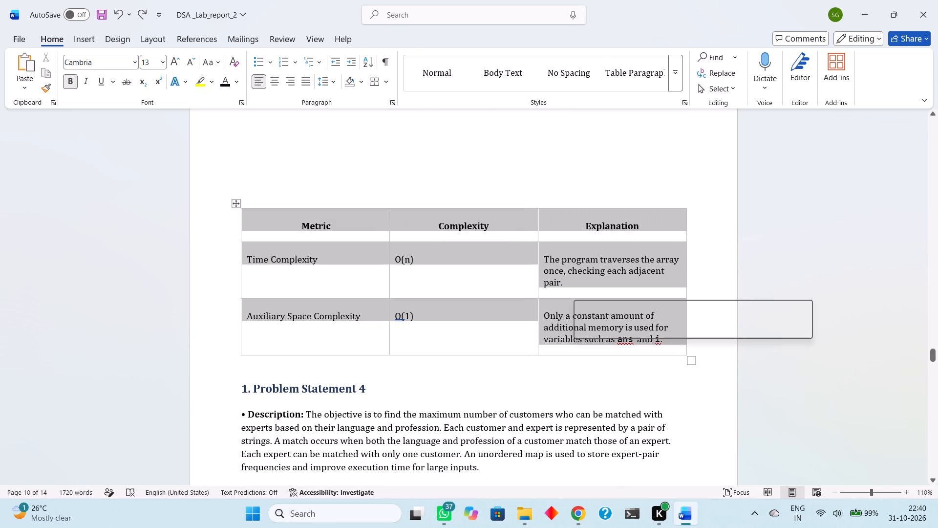
key(ctrl+x)
scroll(574, 348, up, 5)
click(533, 300)
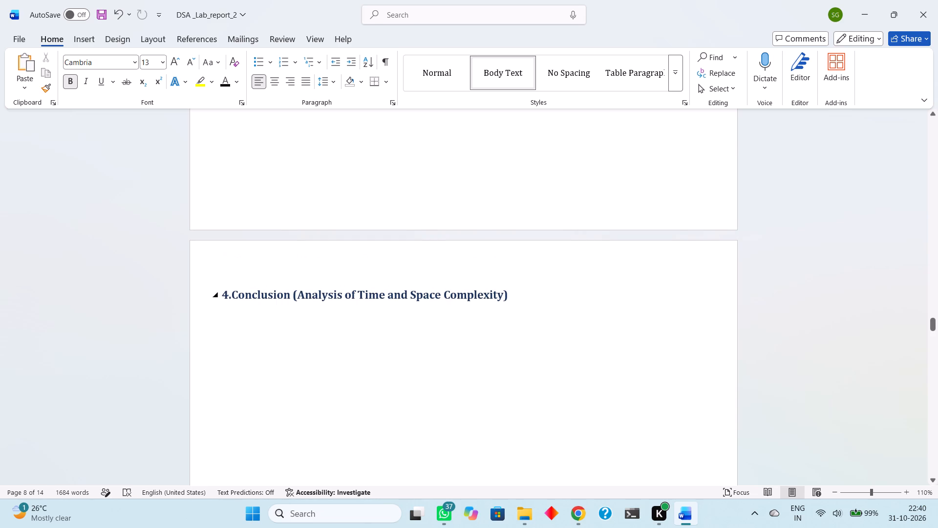
key(Return)
key(ctrl+v)
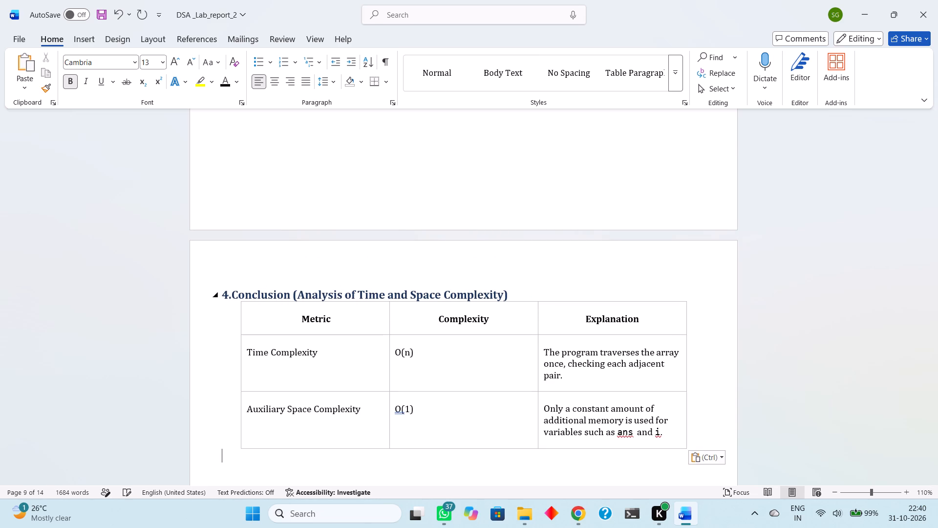
drag(489, 350, 489, 369)
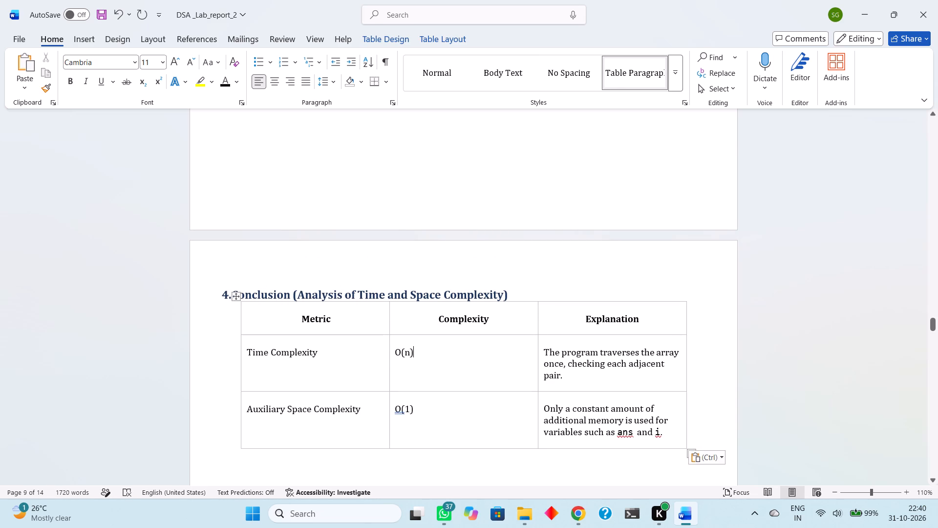
drag(345, 319, 351, 342)
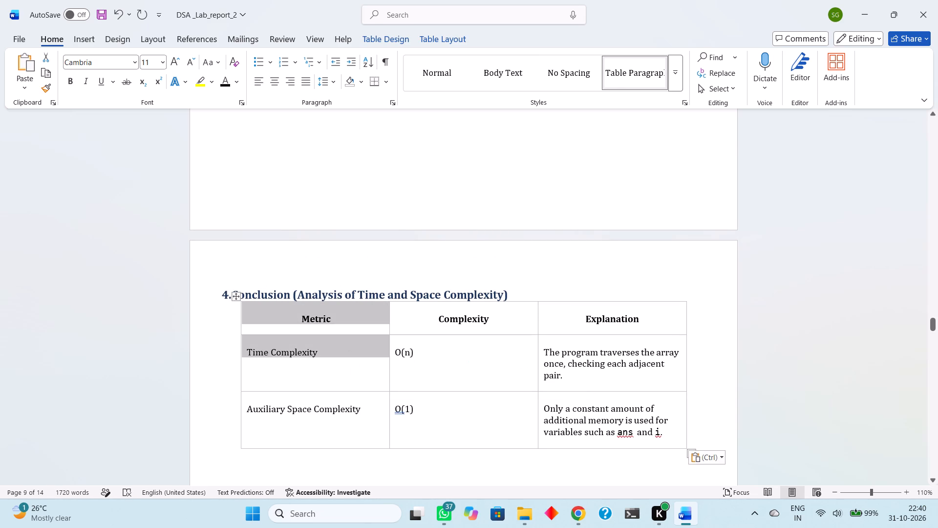
click(536, 271)
Review the Conclusion headings and complexity tables of the earlier problem statements, back to Convert Array To Linked List.
scroll(536, 271, up, 3)
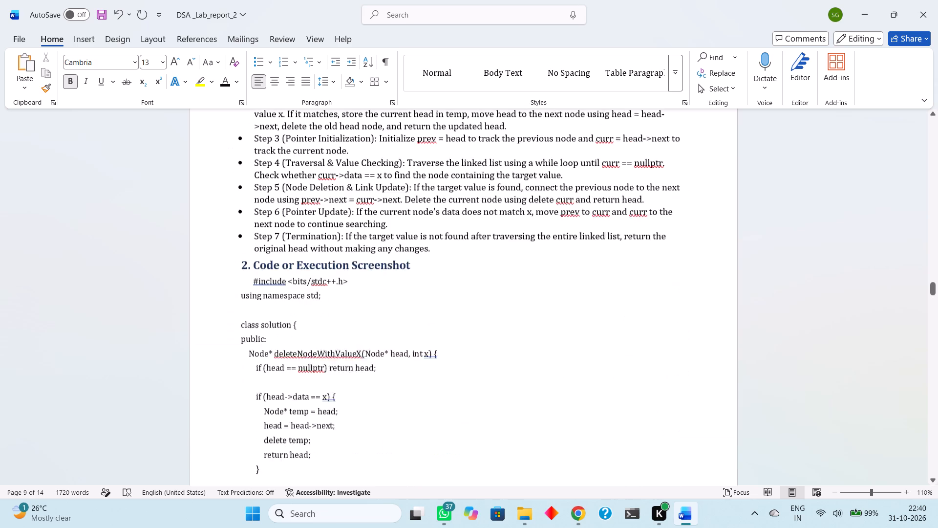
scroll(536, 271, up, 5)
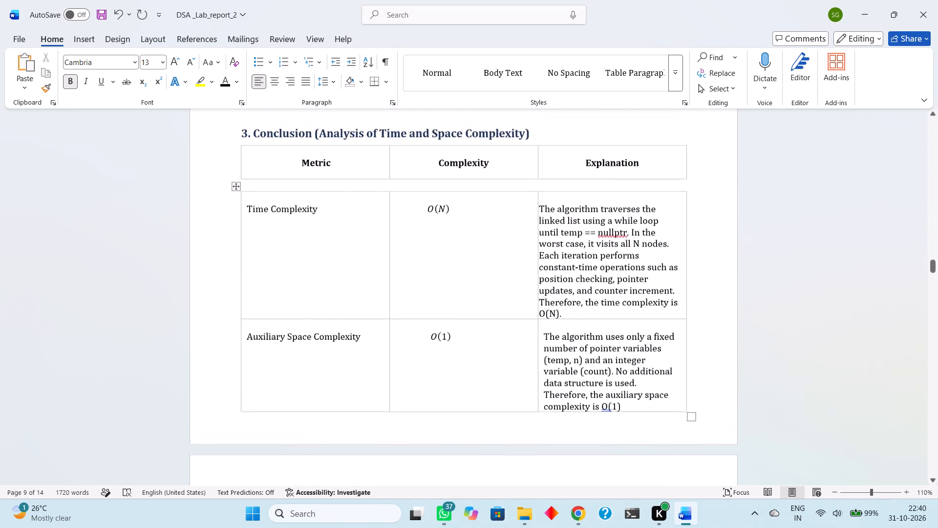
scroll(536, 271, up, 3)
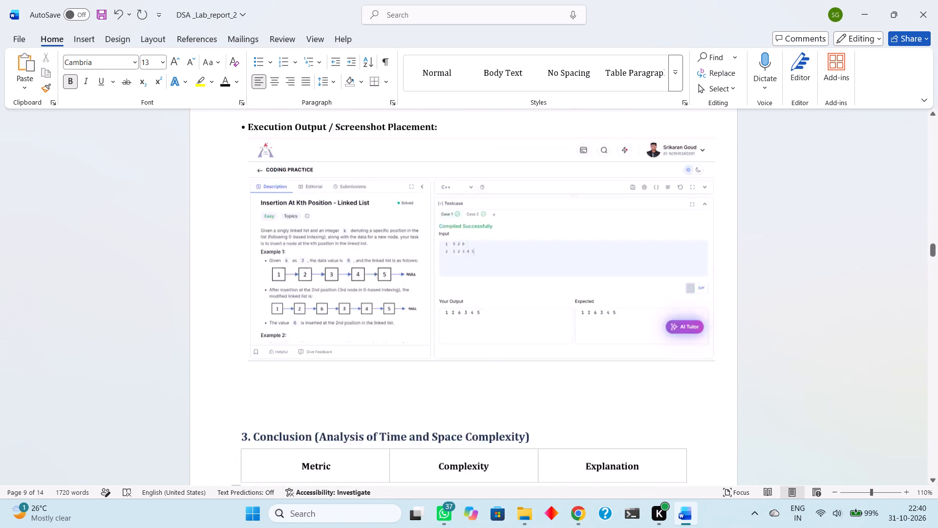
scroll(536, 271, up, 5)
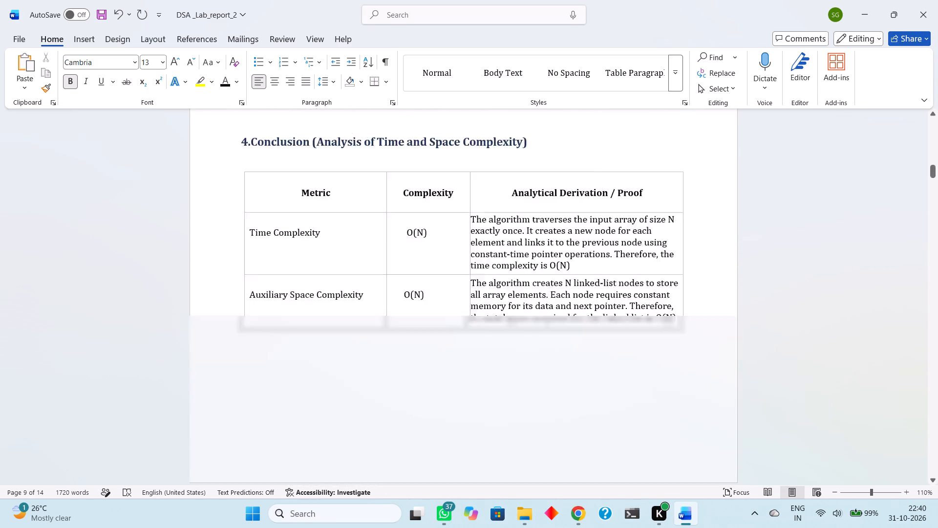
scroll(536, 271, up, 1)
scroll(536, 271, down, 3)
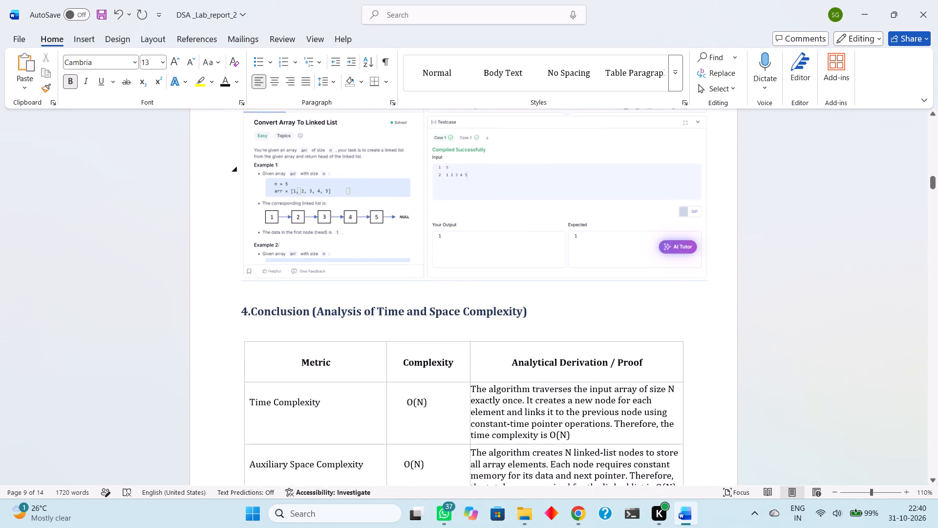
Replace the Explanation header in the 3. Conclusion table before Problem Statement 3 with Analytical Derivation / Proof, copied from the Convert Array To Linked List table.
scroll(536, 271, down, 1)
drag(651, 218, 566, 226)
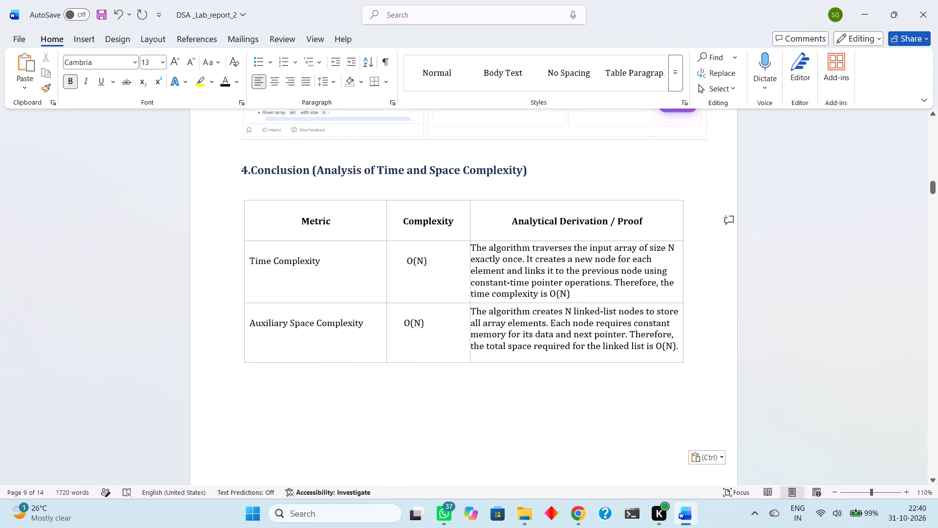
drag(566, 226, 522, 228)
key(ctrl+c)
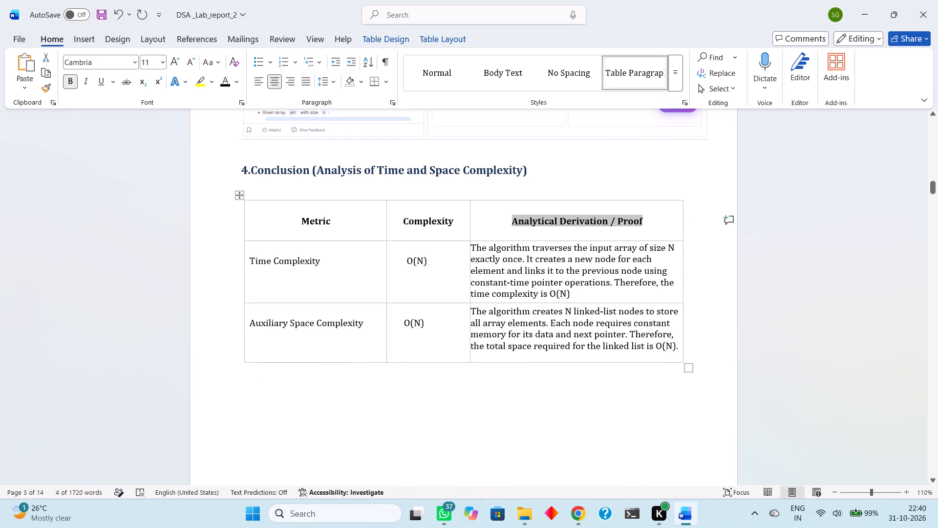
scroll(522, 228, down, 6)
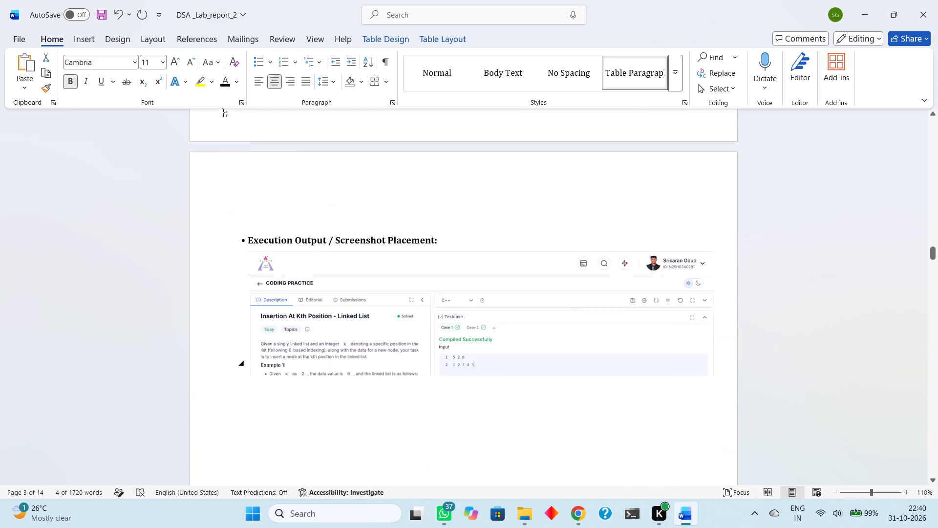
scroll(522, 228, down, 3)
scroll(522, 228, up, 2)
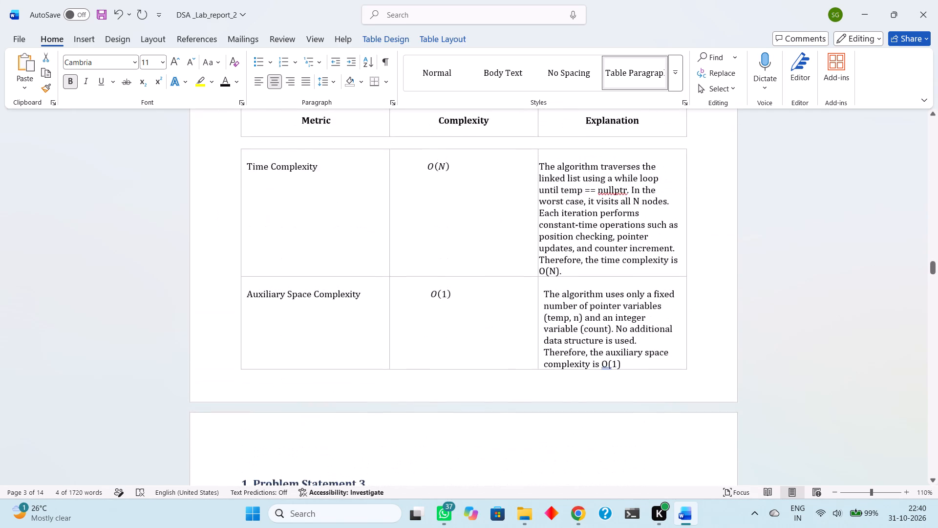
scroll(522, 228, up, 2)
click(645, 206)
key(BackSpace)
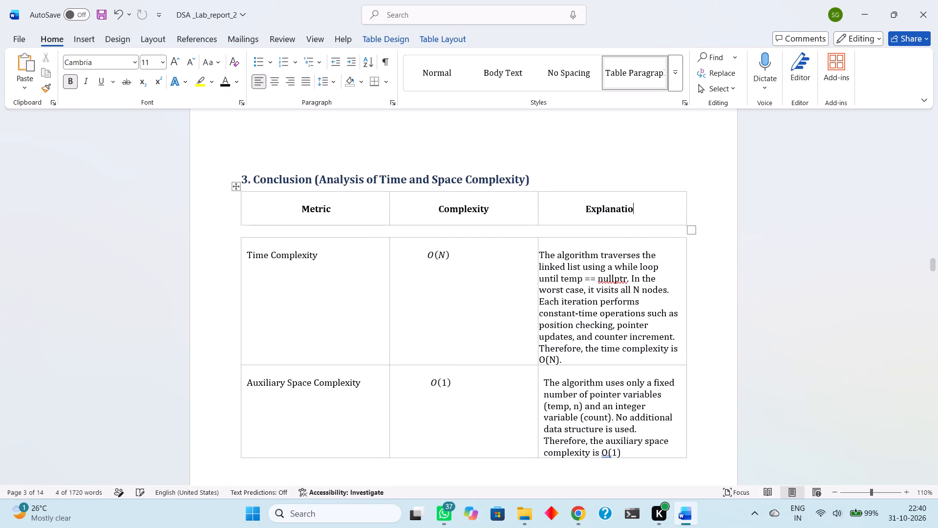
key(BackSpace)
key(BackSpace)
key(BackSpace)
key(BackSpace)
key(BackSpace)
key(BackSpace)
key(BackSpace)
key(BackSpace)
key(BackSpace)
key(BackSpace)
key(BackSpace)
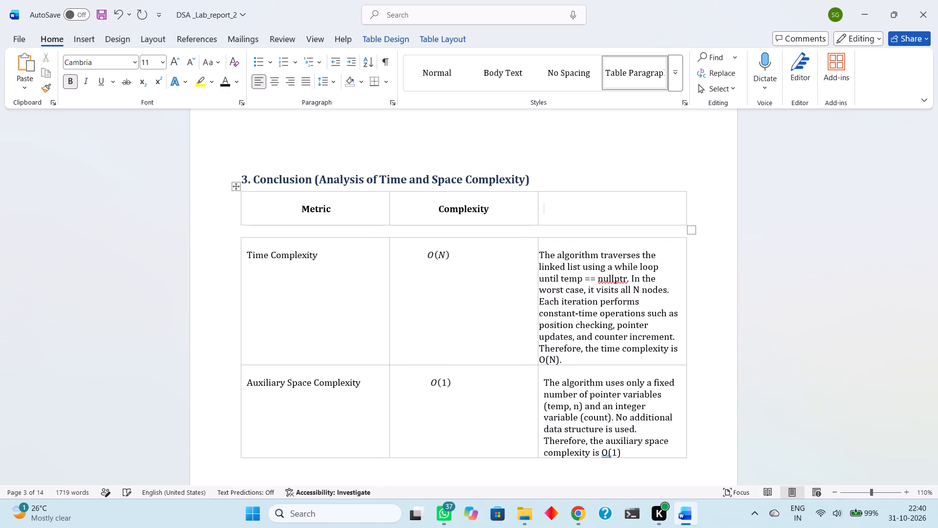
key(ctrl+v)
Replace the Explanation header in Problem Statement 3's 4.Conclusion table with the copied Analytical Derivation / Proof header.
scroll(645, 206, down, 3)
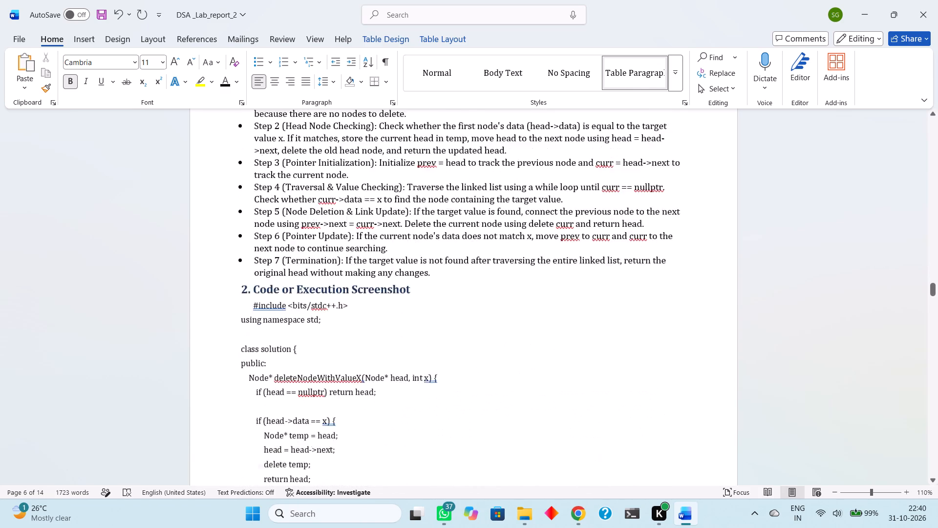
scroll(645, 206, down, 5)
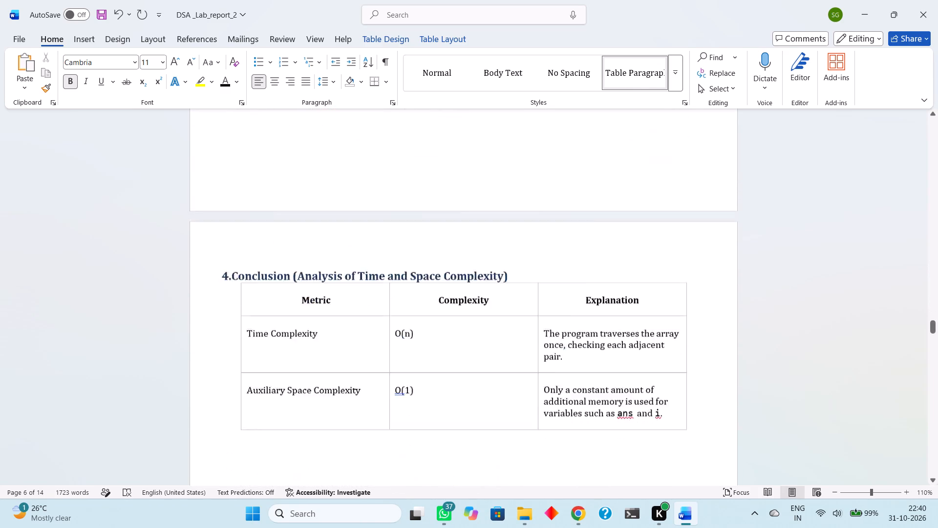
scroll(640, 174, up, 1)
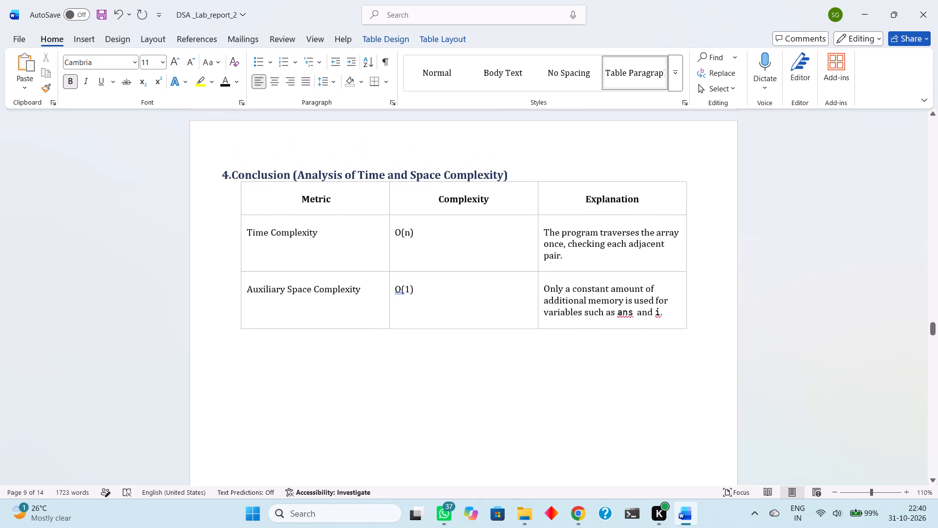
drag(641, 202, 590, 200)
key(BackSpace)
key(BackSpace)
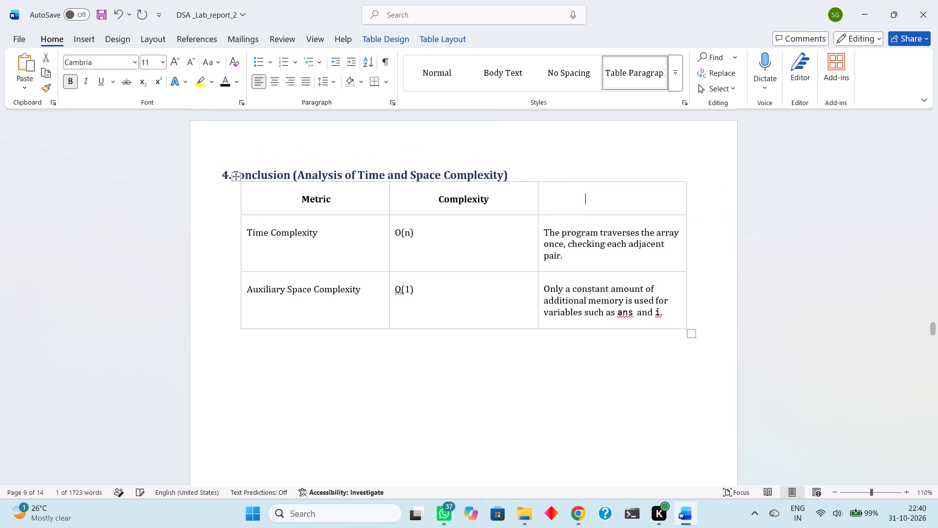
key(BackSpace)
key(ctrl+v)
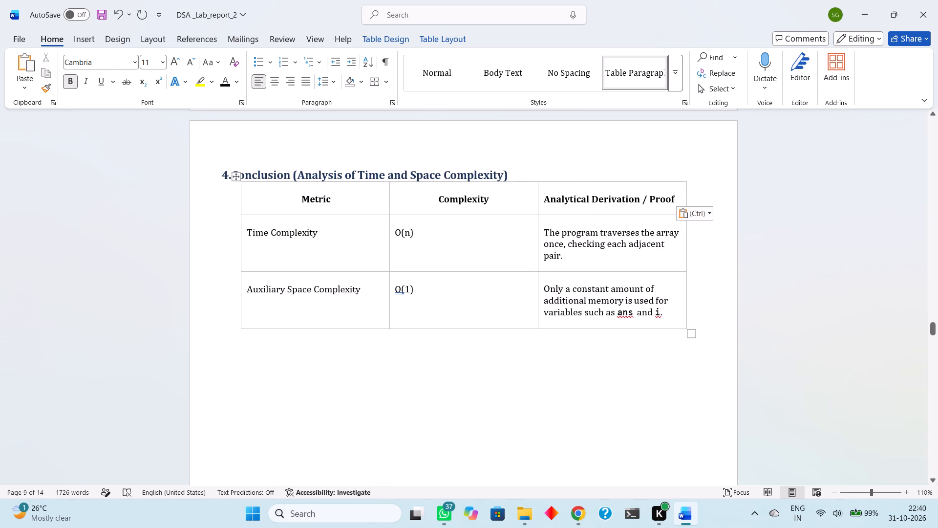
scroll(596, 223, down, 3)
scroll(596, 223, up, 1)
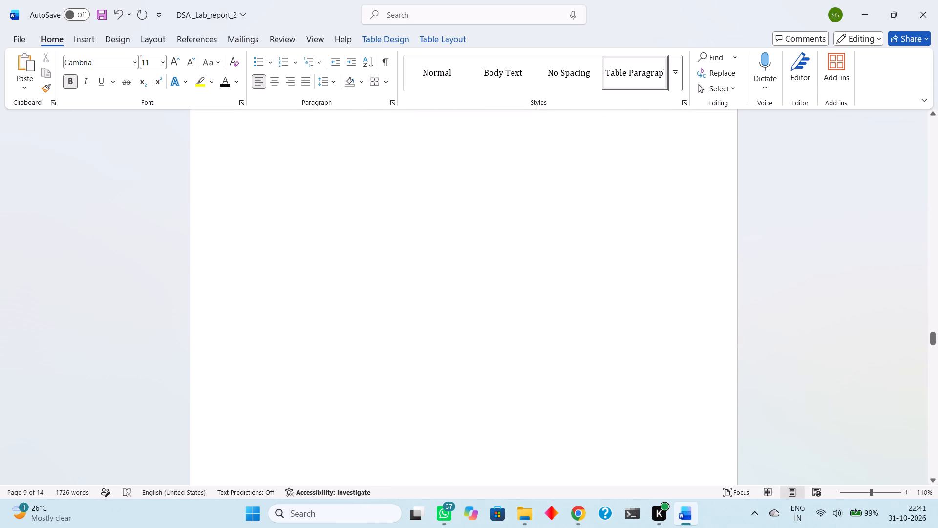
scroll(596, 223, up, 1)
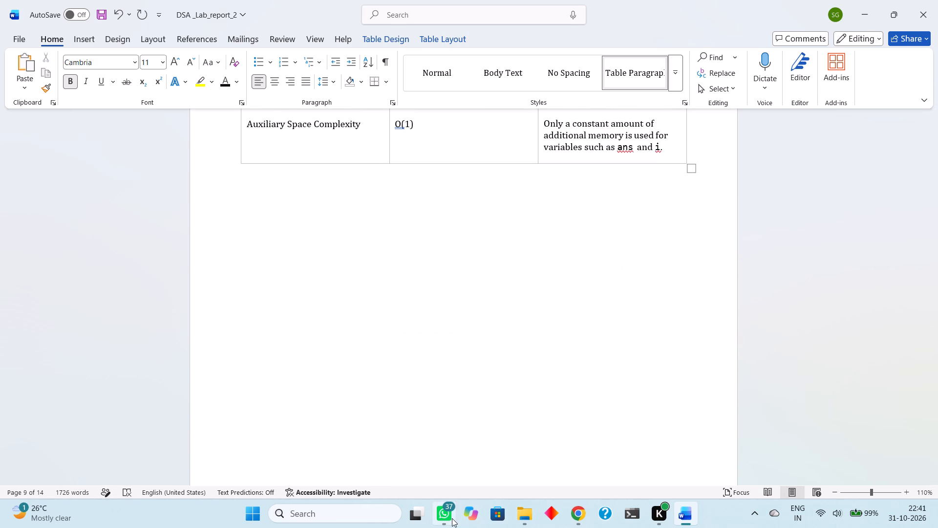
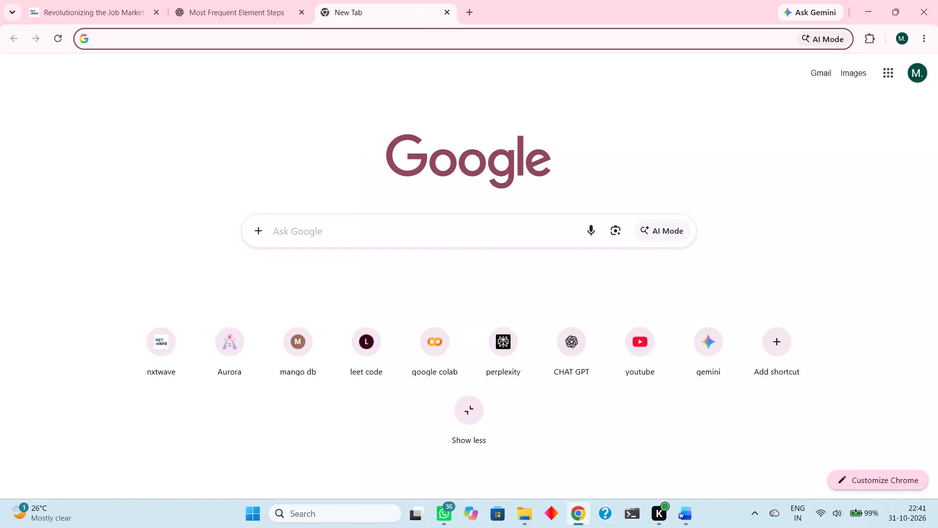
Search Google for "syko" in the new browser tab and look over the results.
click(367, 240)
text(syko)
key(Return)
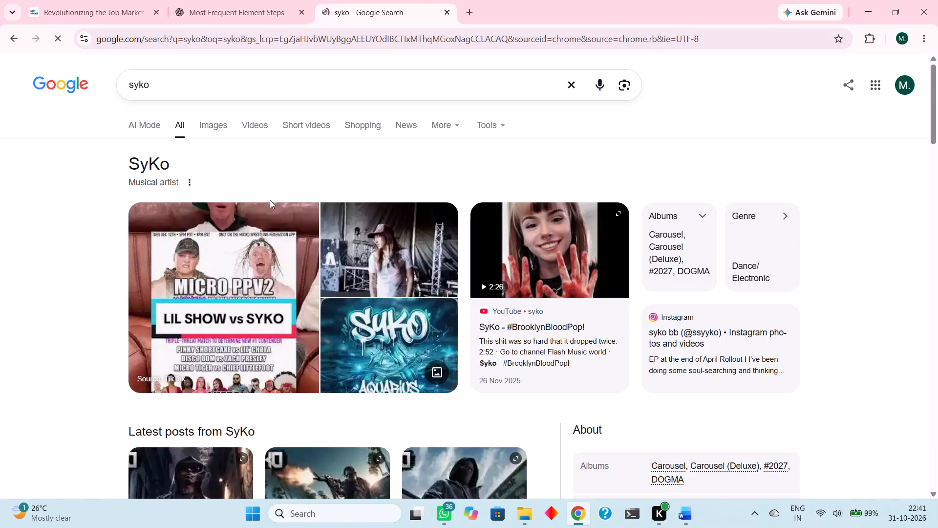
scroll(246, 163, down, 1)
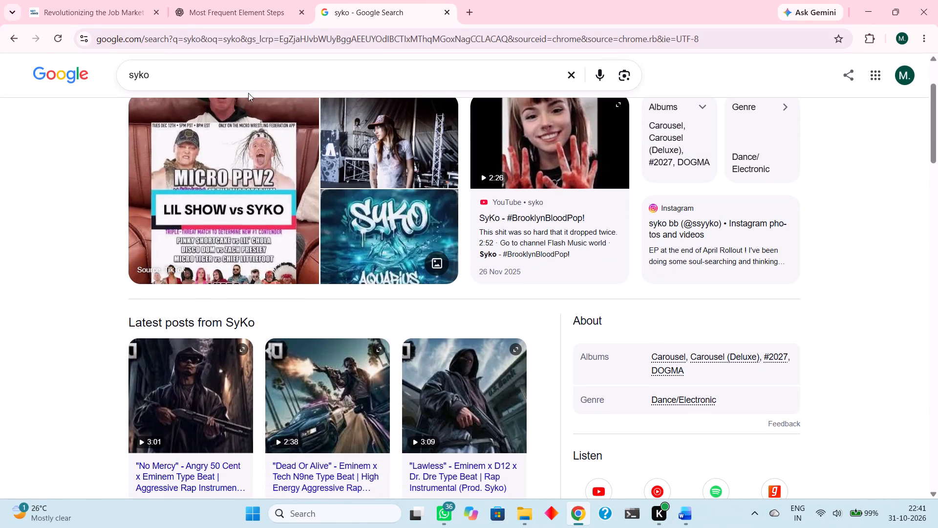
Extend the "syko" search query to look up the word's spelling.
click(242, 82)
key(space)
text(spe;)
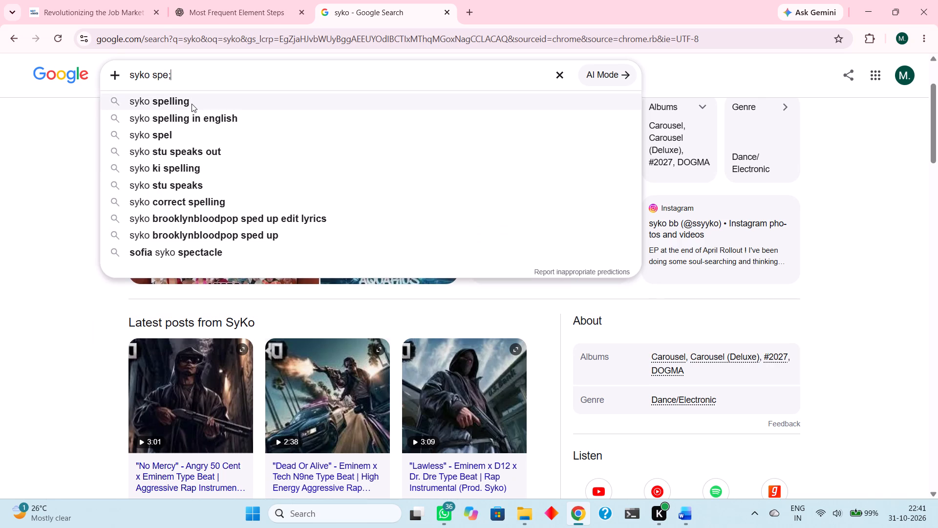
Search Google for the suggested query "syko spel".
click(183, 131)
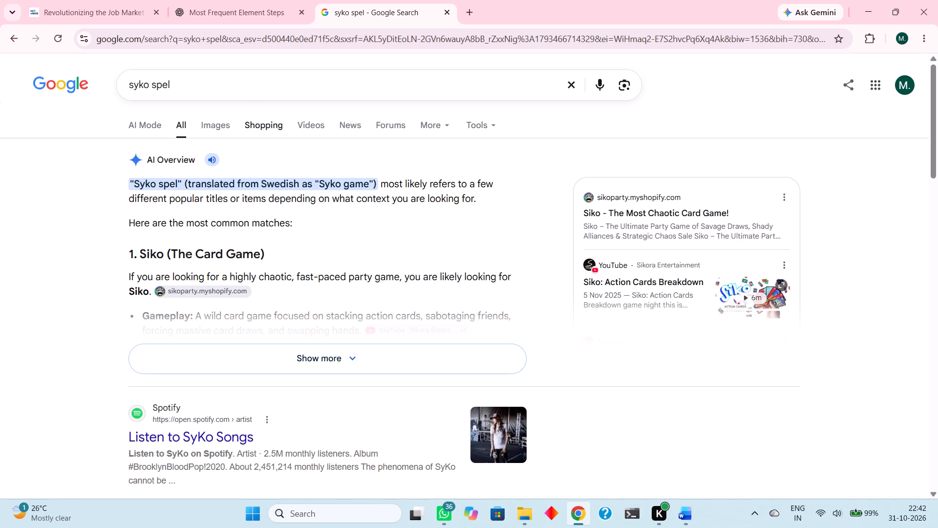
Change the Google search to "siko spelling in english" and read through the AI Overview for the correct spelling.
drag(147, 85, 131, 84)
key(BackSpace)
text(siko)
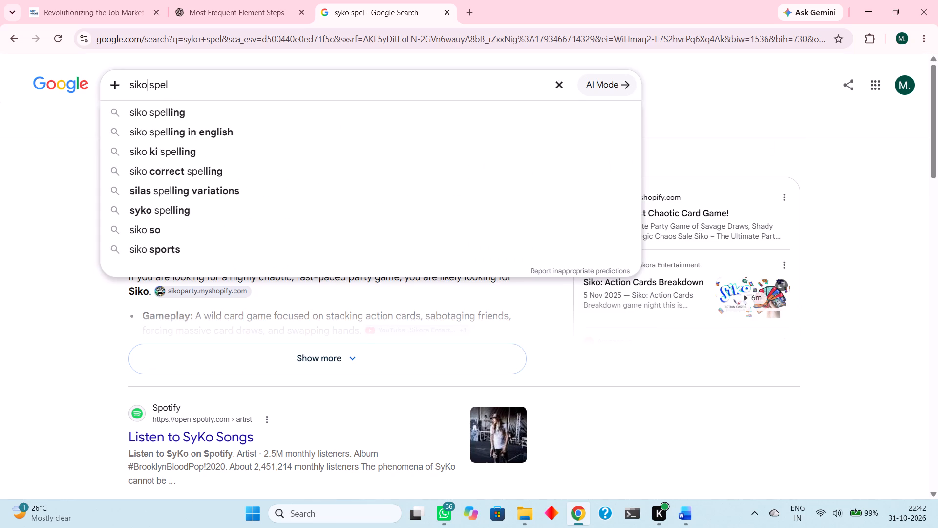
click(154, 132)
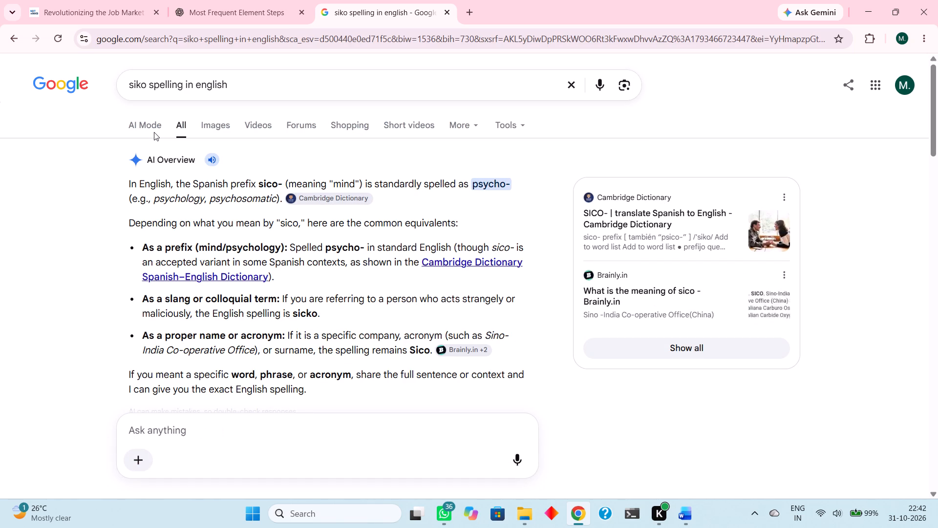
scroll(493, 195, down, 2)
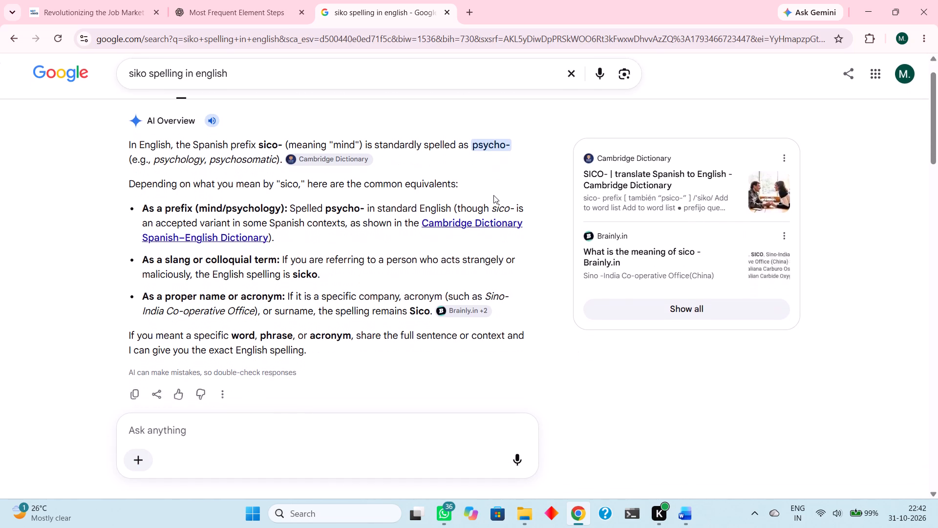
scroll(493, 195, down, 3)
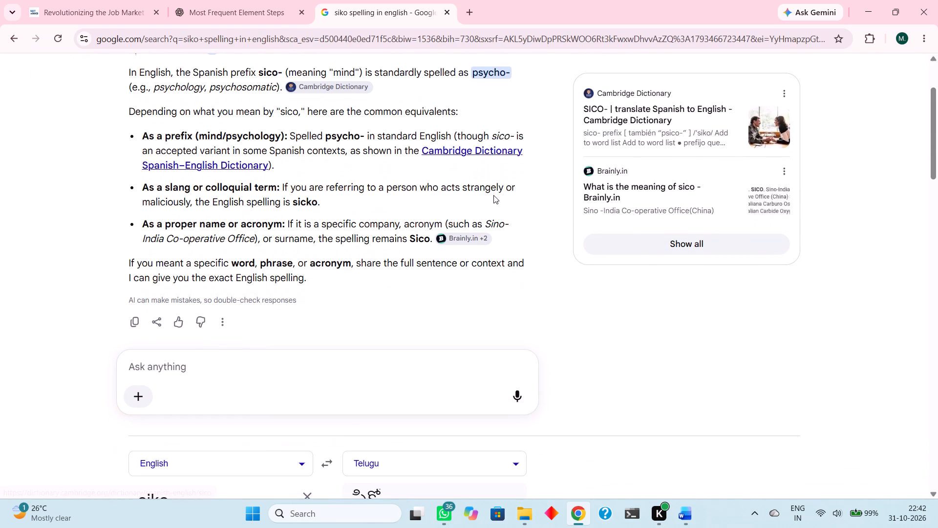
scroll(493, 195, up, 2)
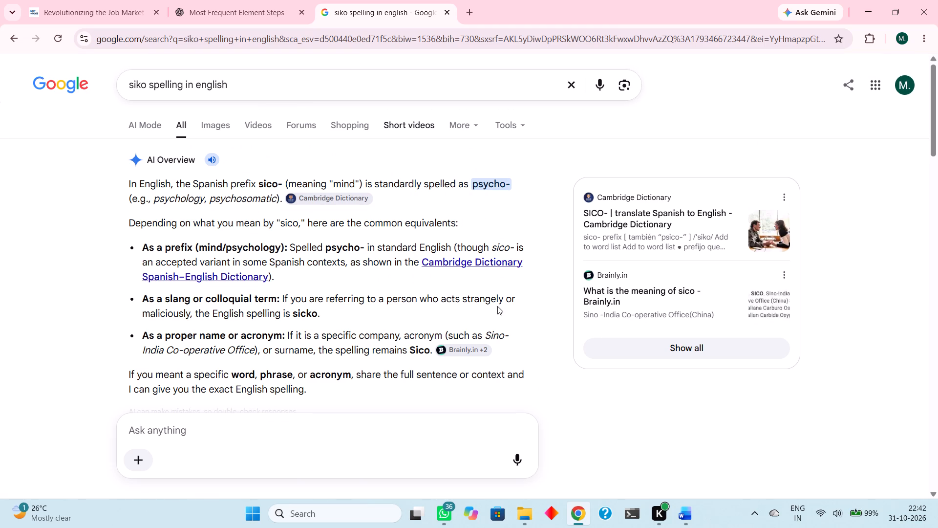
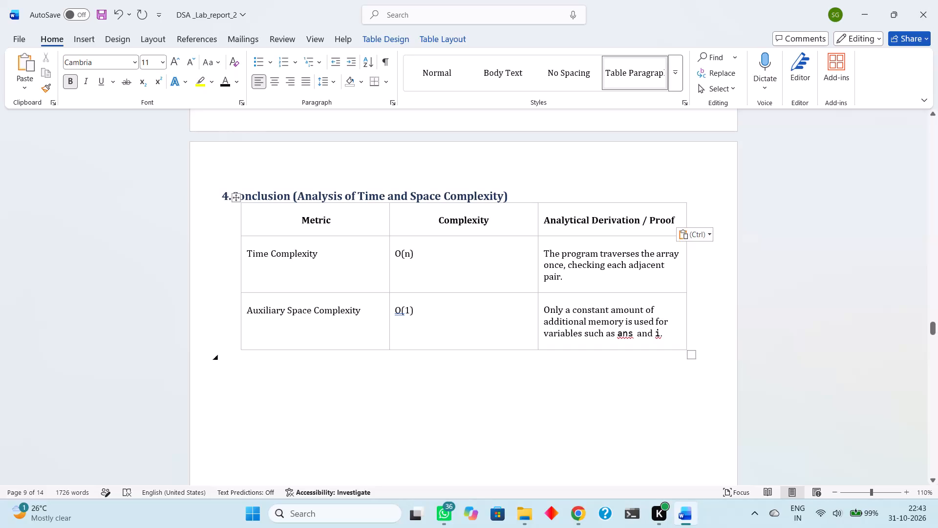
click(571, 516)
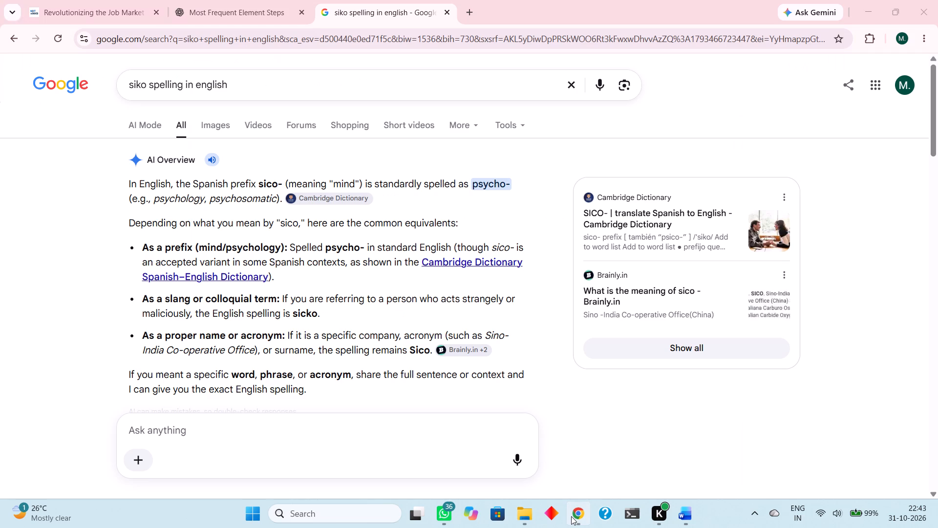
click(159, 16)
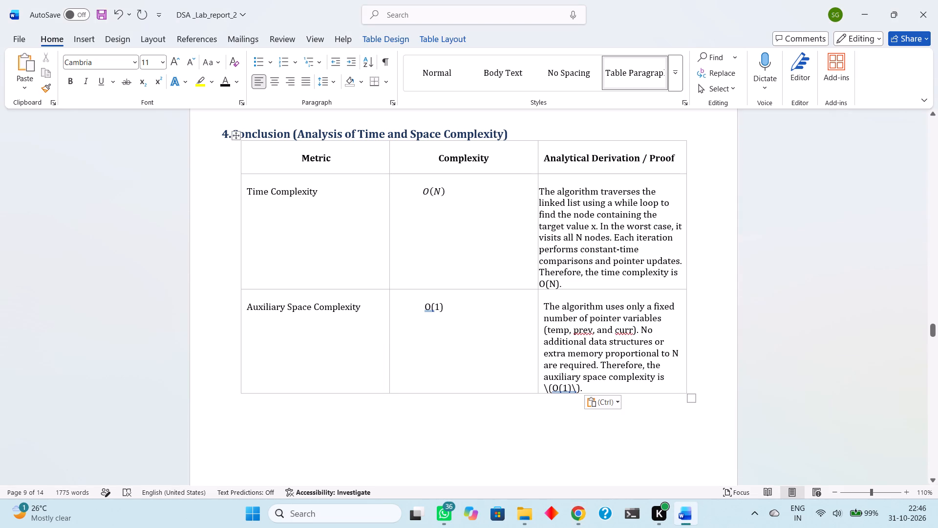
Remove the stray backslash-and-parenthesis delimiters around O(1) at the end of the Auxiliary Space Complexity derivation.
click(585, 386)
key(Left)
key(BackSpace)
key(BackSpace)
key(Left)
key(Left)
key(Left)
key(Left)
key(BackSpace)
key(BackSpace)
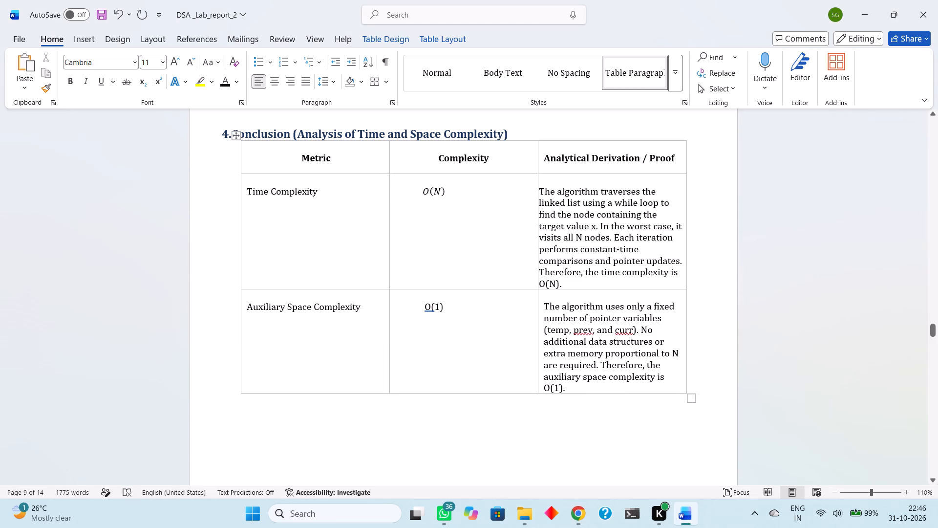
click(667, 333)
scroll(667, 333, up, 1)
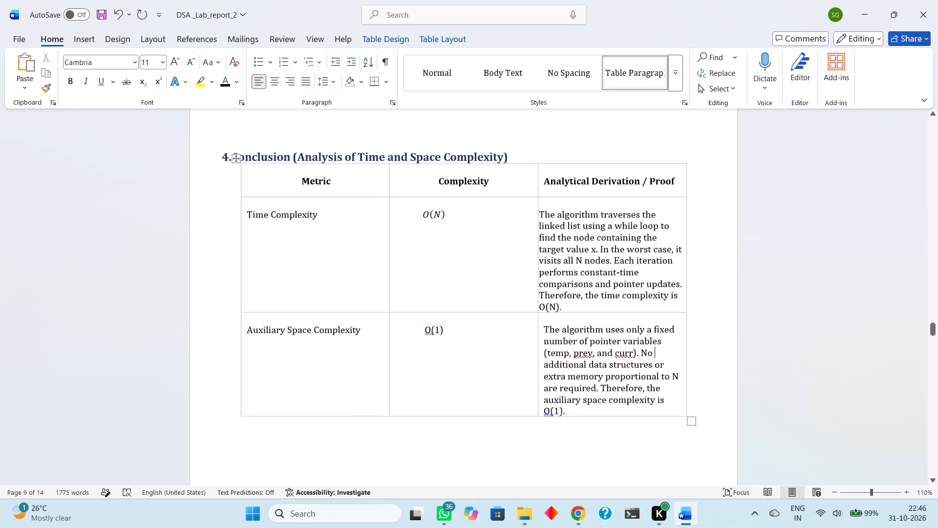
Delete the leftover Problem Statement 4 section and everything after it, through the end of the document.
scroll(667, 333, up, 4)
scroll(667, 333, down, 5)
scroll(667, 333, up, 2)
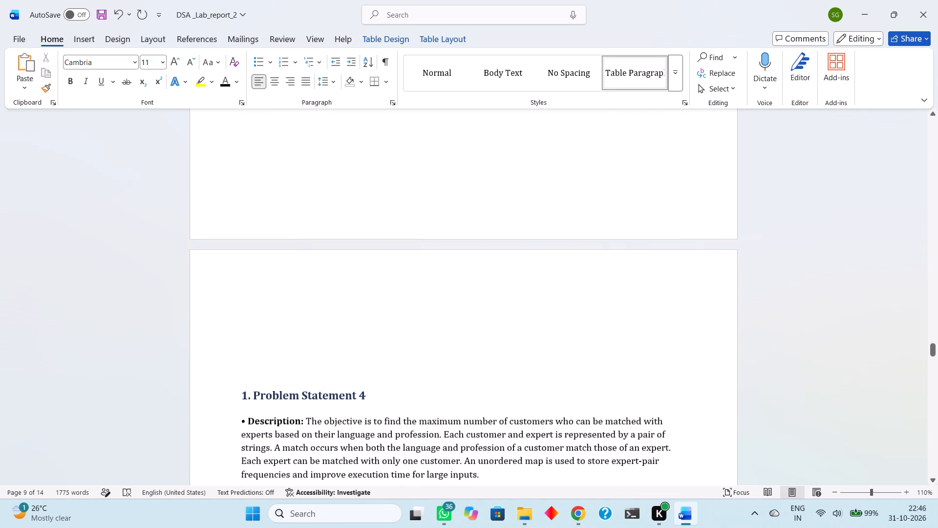
scroll(667, 333, up, 3)
scroll(667, 333, down, 1)
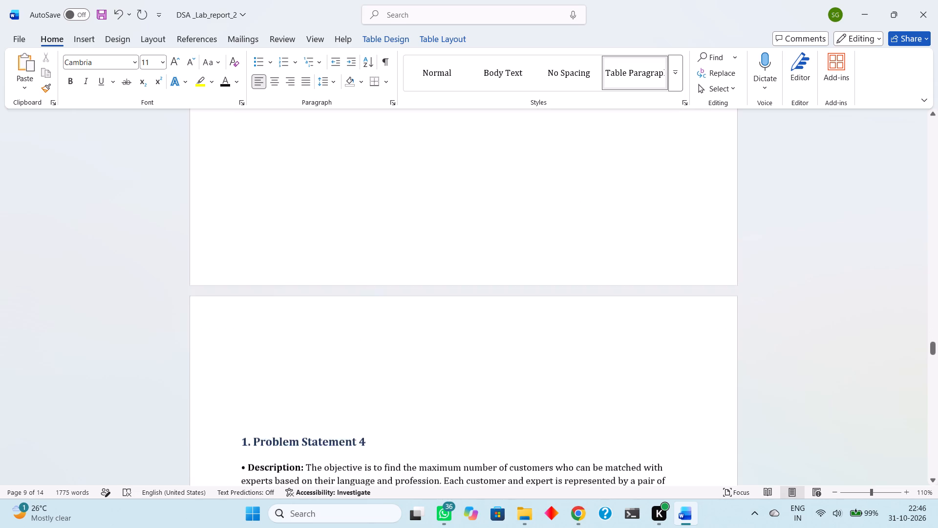
scroll(667, 333, down, 1)
drag(241, 325, 342, 527)
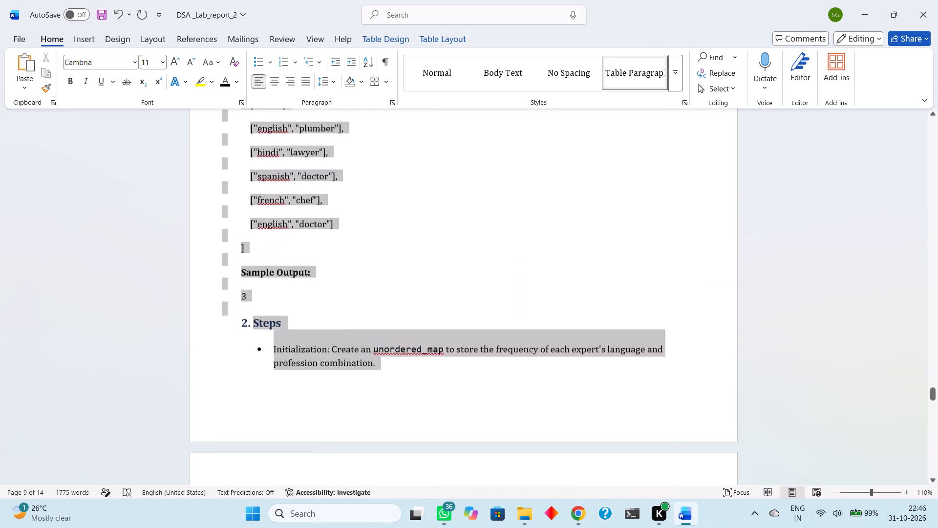
drag(342, 527, 344, 527)
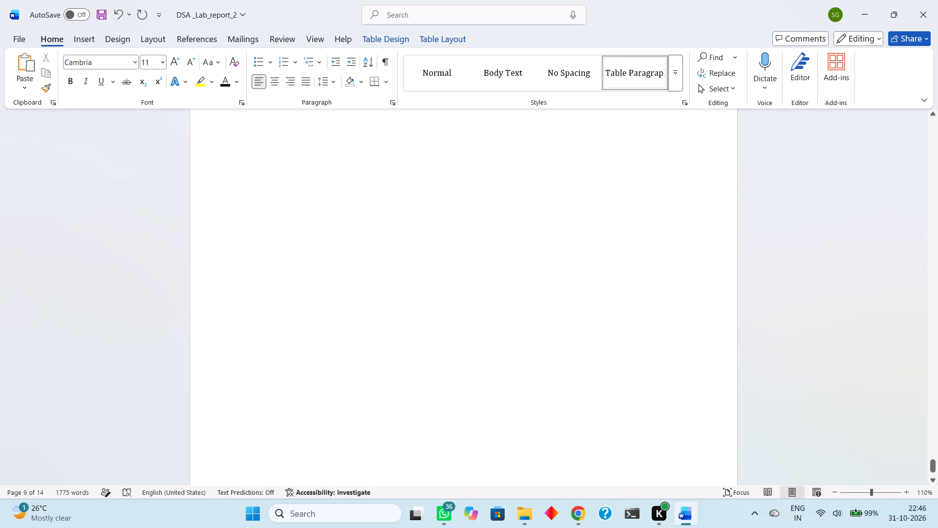
drag(344, 527, 343, 527)
key(BackSpace)
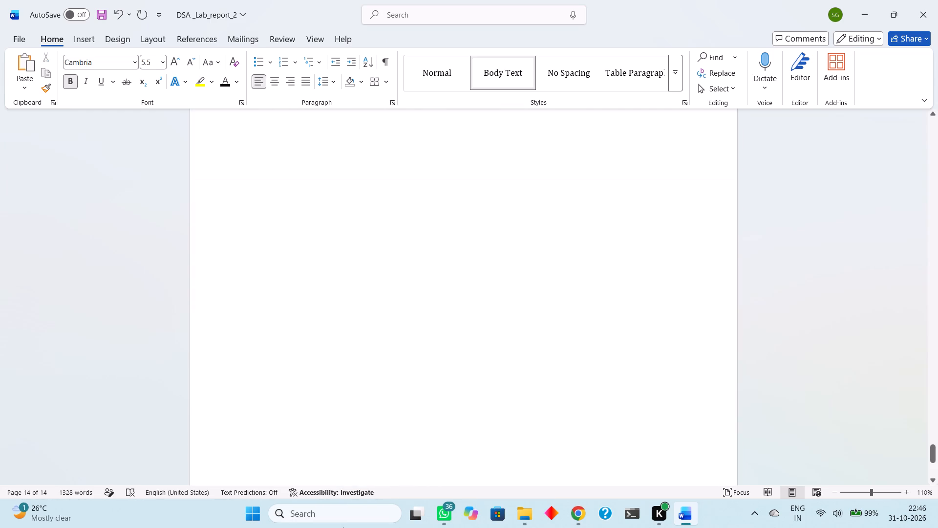
Check the end of the report and the Problem Statement 3 section, including its steps, code, screenshot and conclusion table.
scroll(343, 527, down, 10)
scroll(352, 474, down, 6)
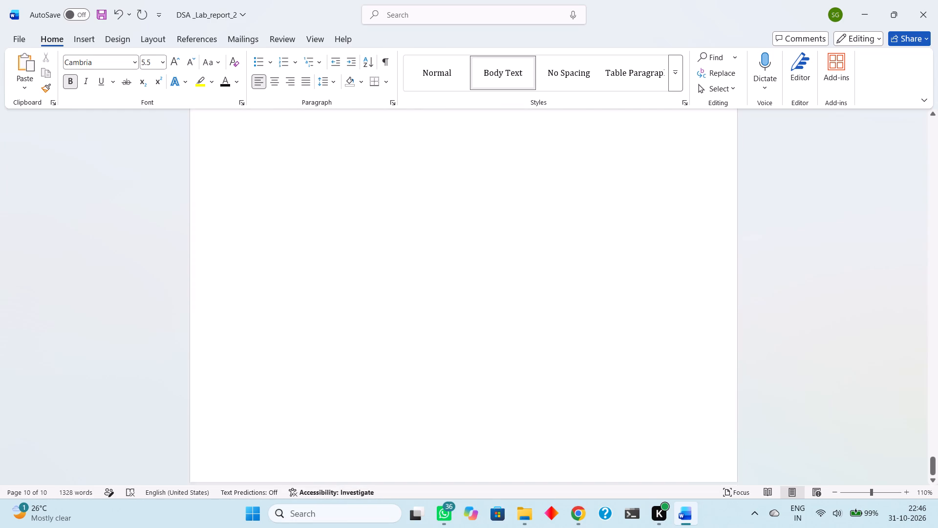
scroll(352, 474, down, 10)
scroll(352, 474, up, 10)
scroll(352, 474, down, 3)
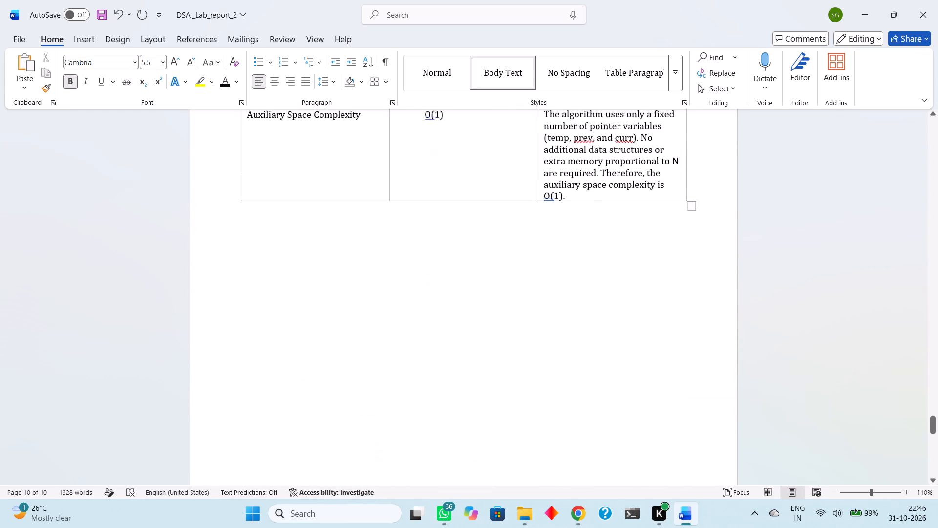
scroll(352, 474, up, 2)
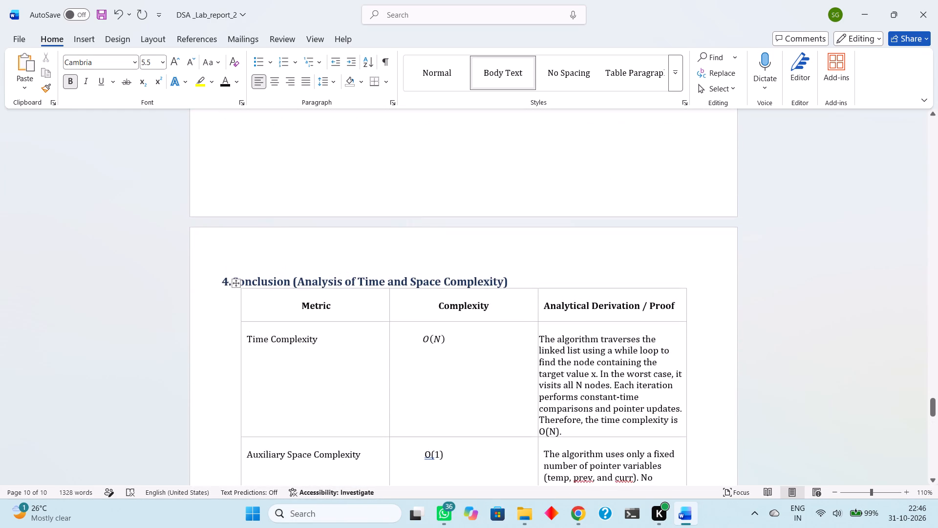
scroll(362, 399, up, 1)
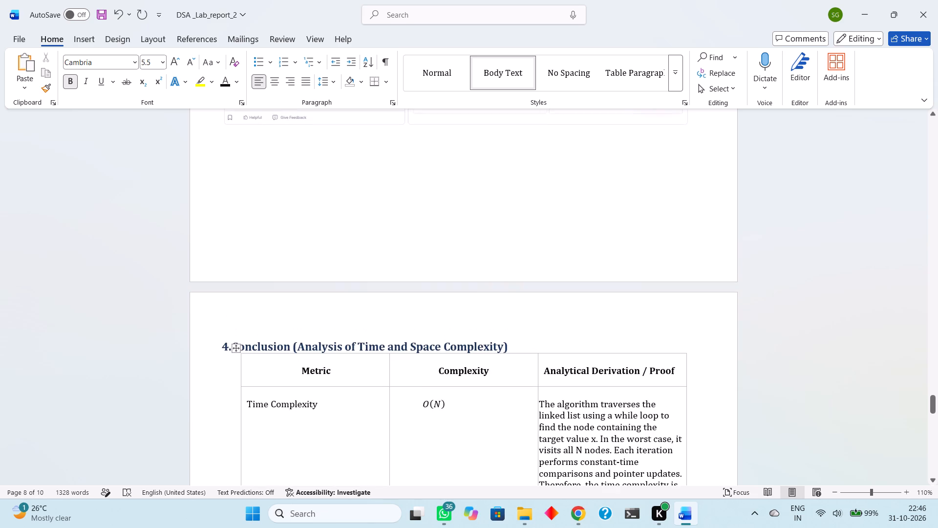
click(500, 331)
scroll(500, 331, down, 1)
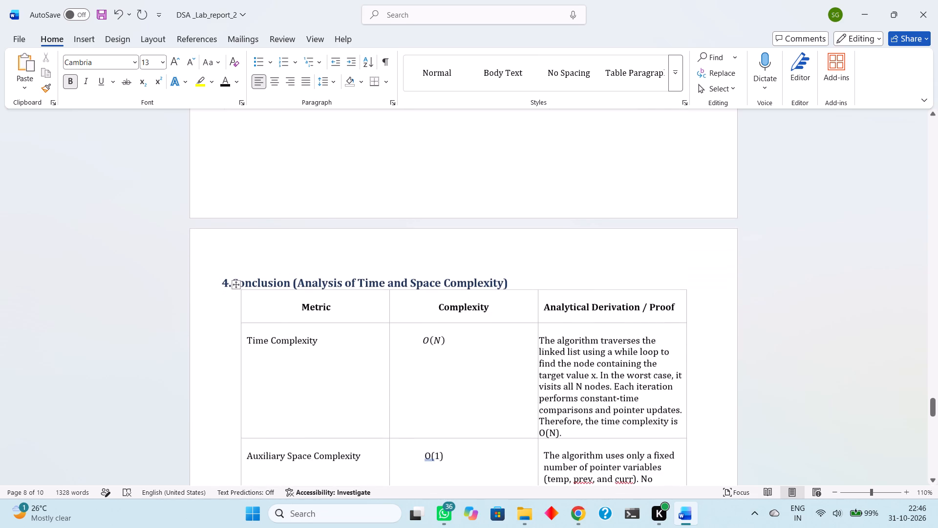
scroll(500, 331, up, 2)
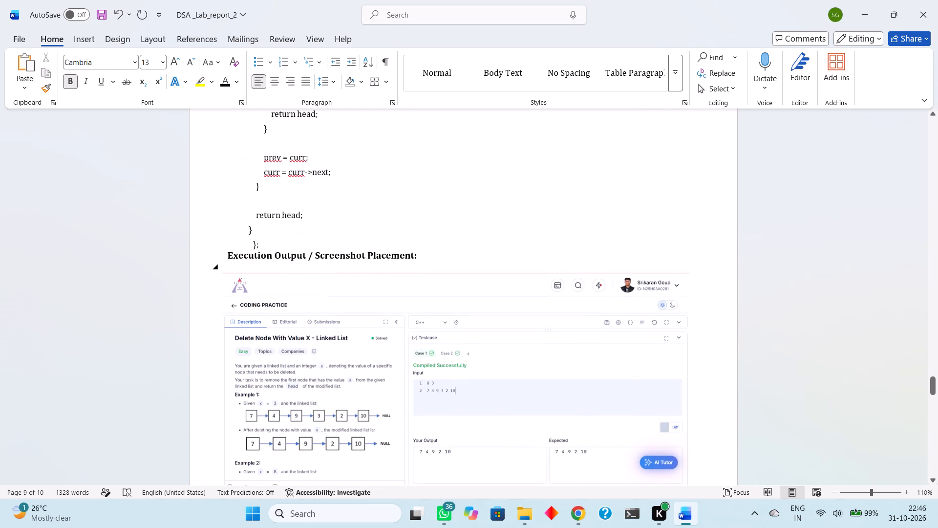
scroll(500, 331, up, 2)
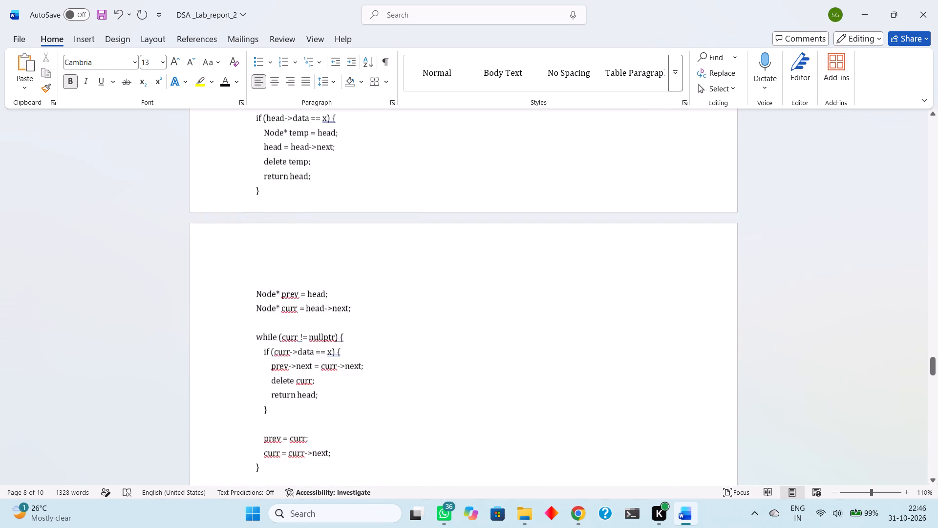
scroll(500, 331, up, 1)
scroll(500, 331, down, 1)
scroll(500, 331, up, 1)
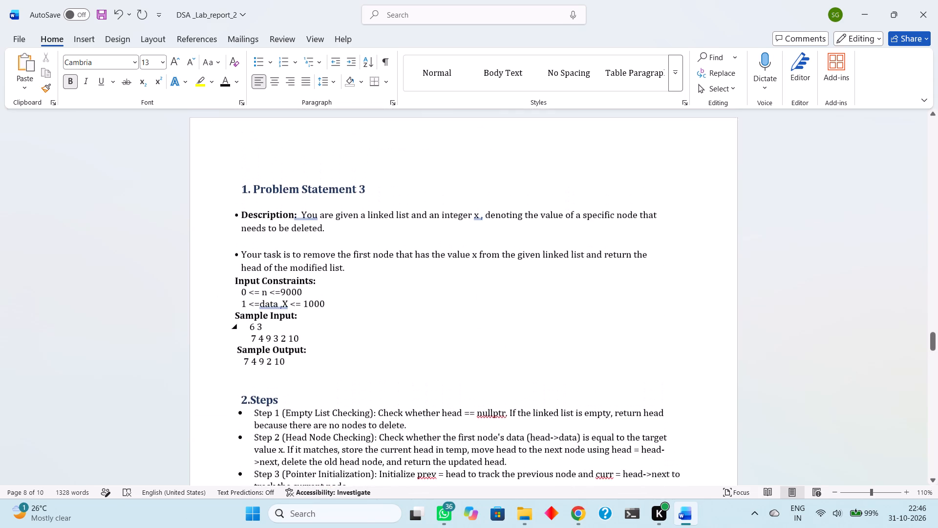
scroll(500, 331, up, 1)
scroll(500, 331, down, 3)
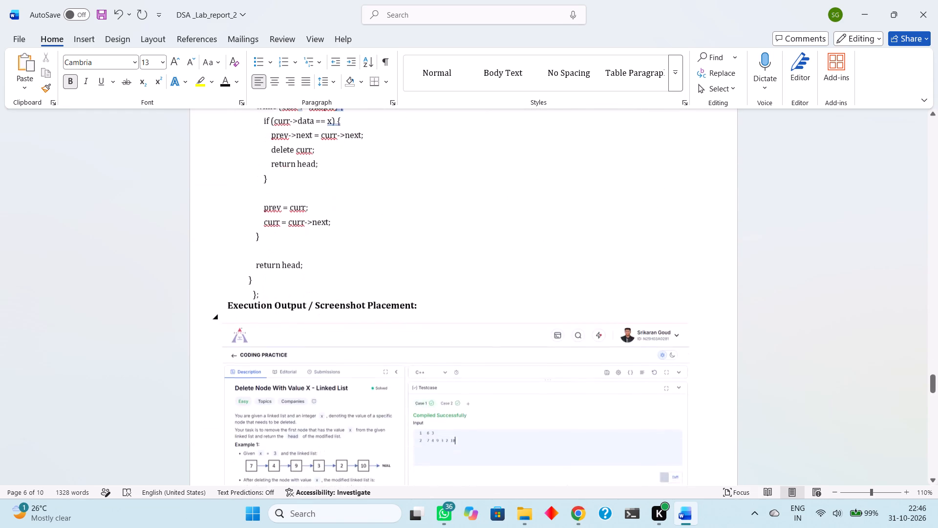
scroll(500, 331, down, 1)
scroll(500, 331, up, 2)
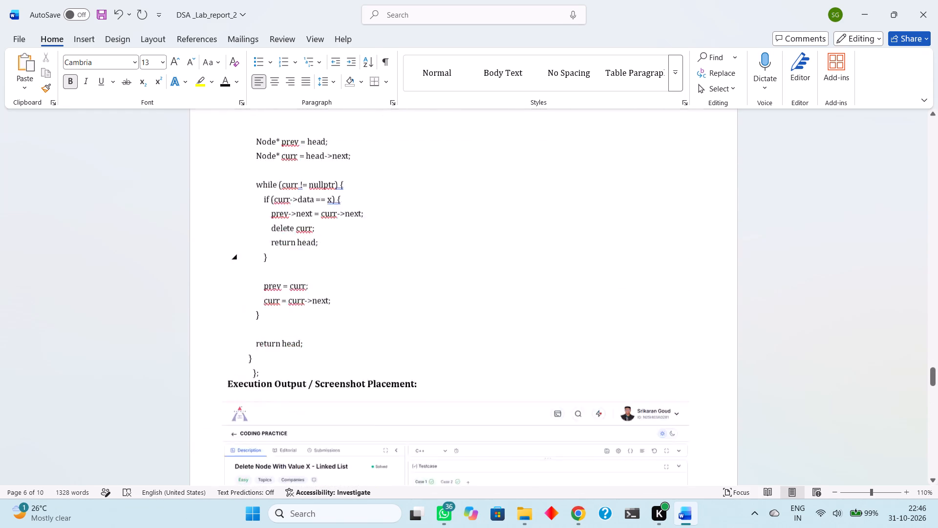
Review the whole report from the title page through each problem's statement, steps, code, execution screenshot and conclusion table.
scroll(500, 331, up, 2)
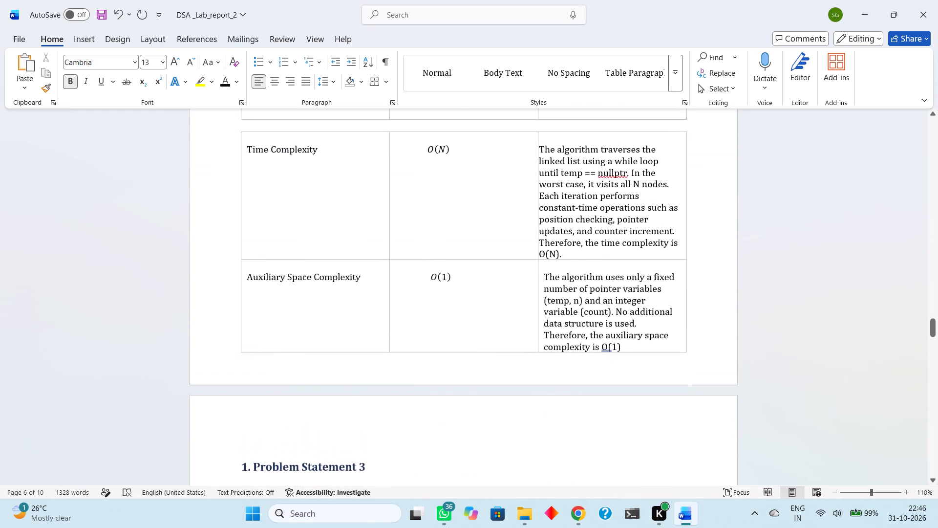
scroll(500, 331, up, 3)
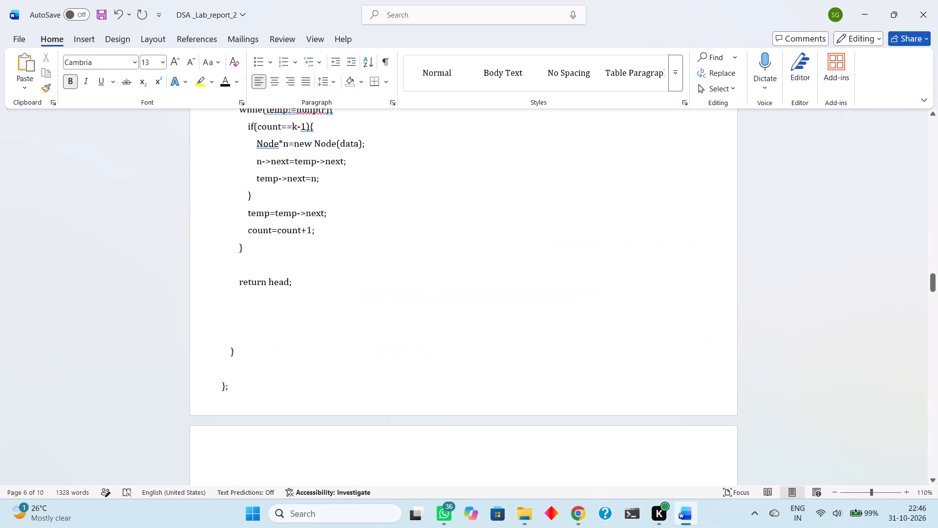
scroll(500, 331, up, 3)
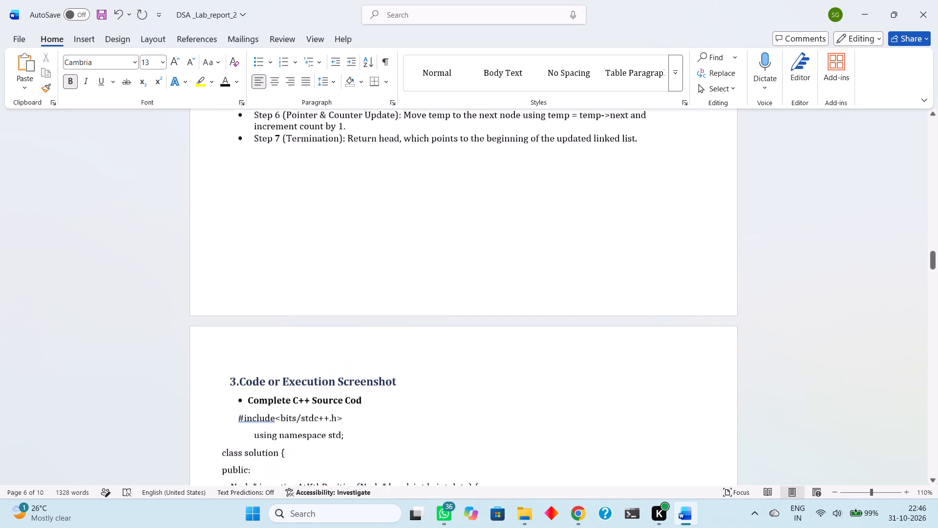
scroll(500, 331, up, 3)
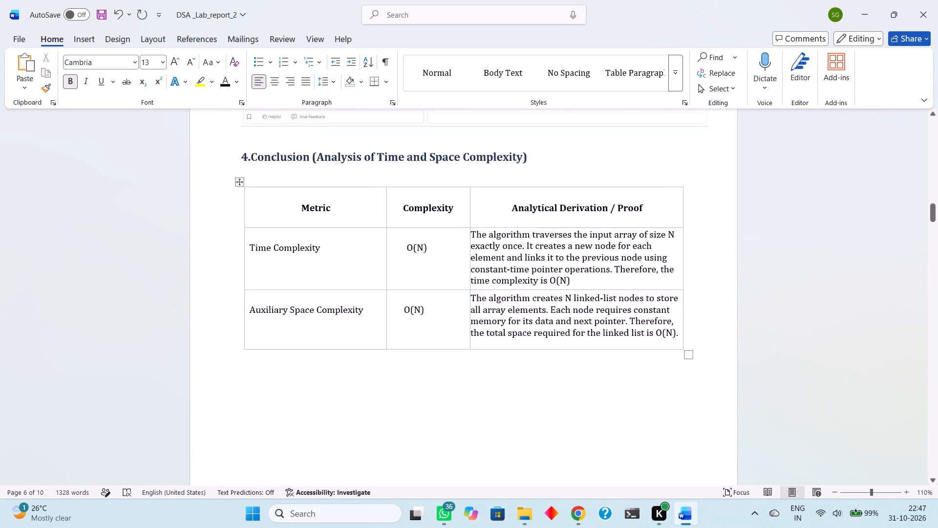
scroll(500, 331, up, 2)
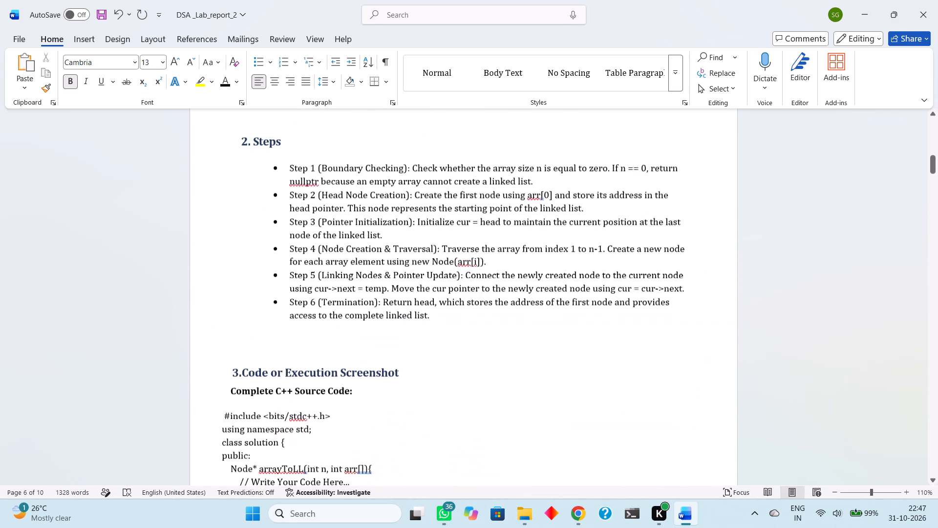
scroll(500, 331, up, 2)
scroll(500, 331, down, 1)
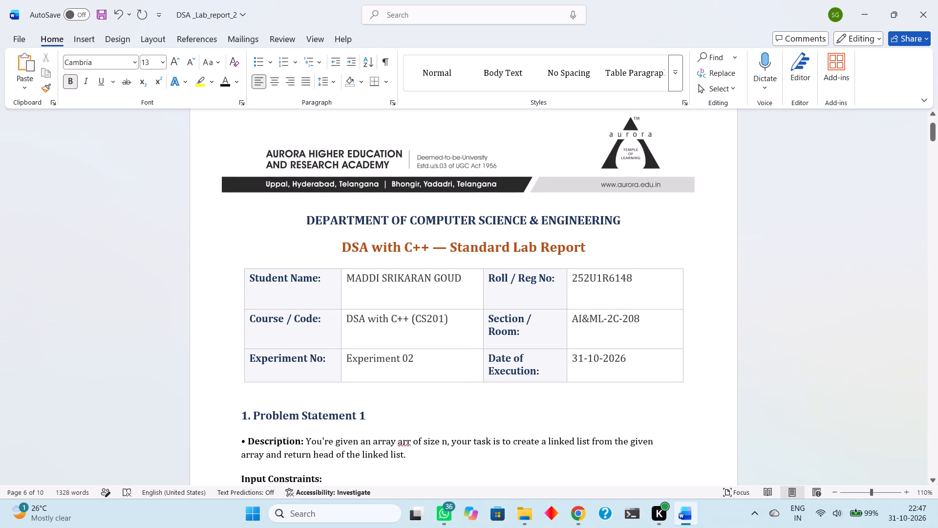
scroll(605, 339, down, 1)
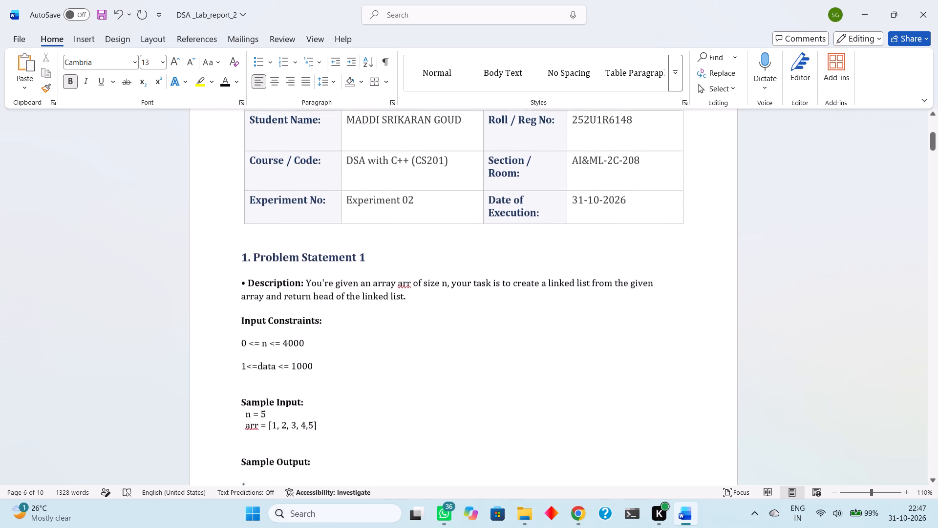
scroll(605, 339, down, 3)
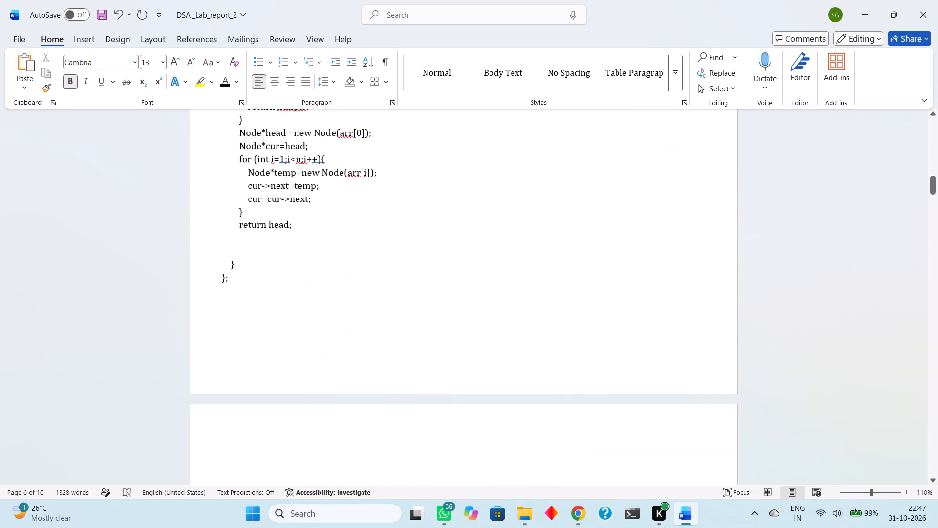
scroll(605, 339, down, 3)
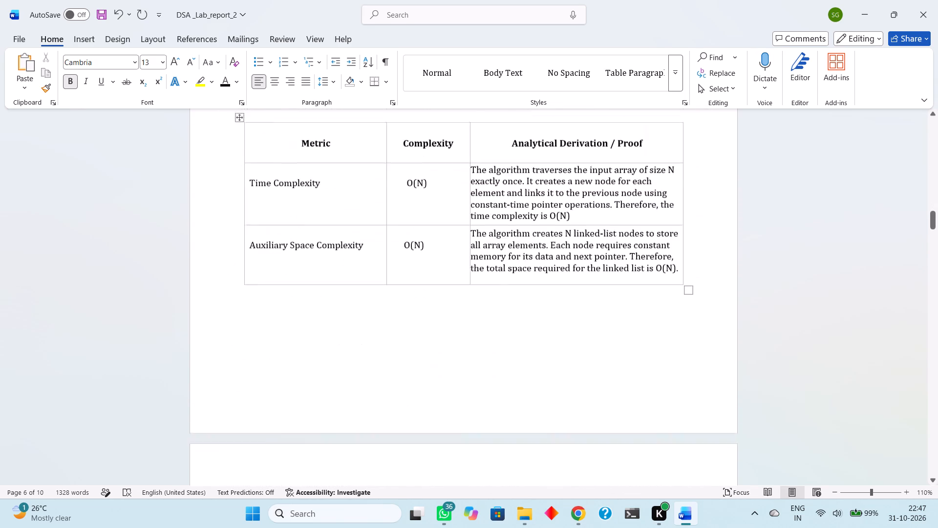
scroll(605, 339, down, 5)
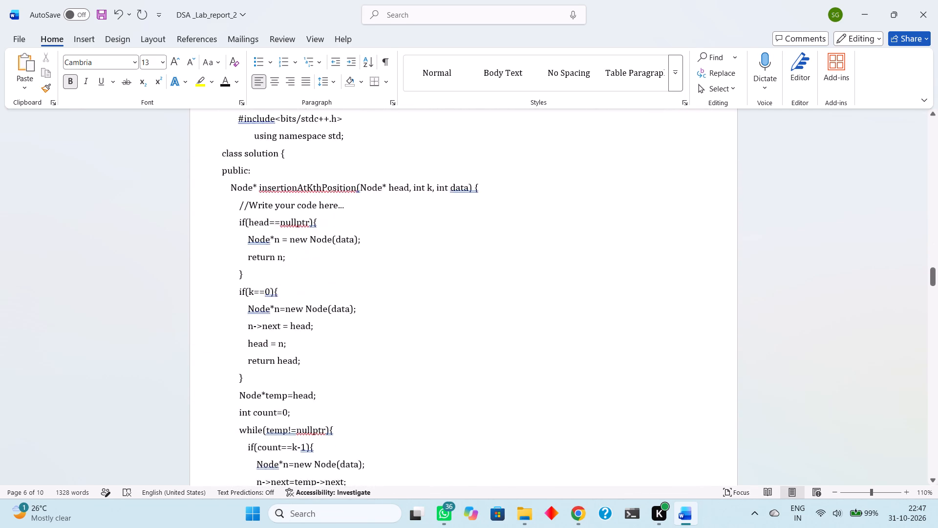
scroll(605, 339, down, 5)
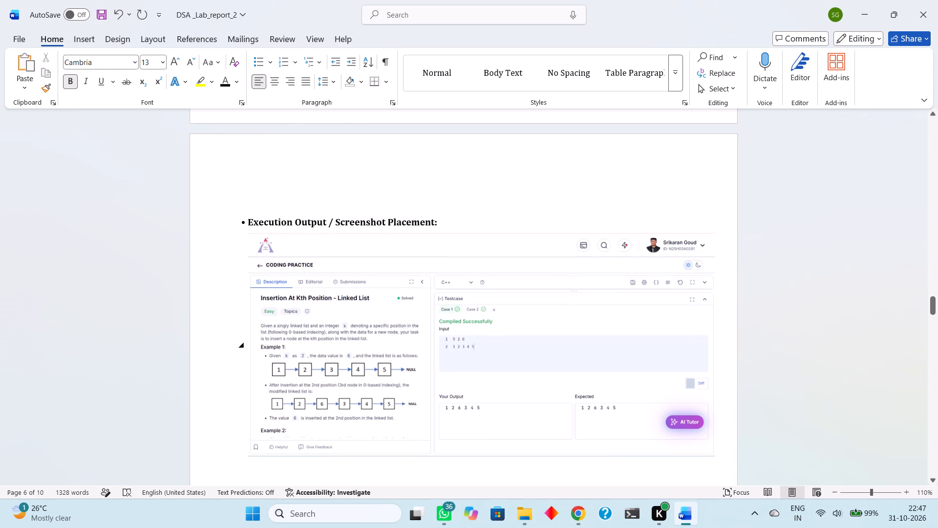
scroll(605, 339, down, 4)
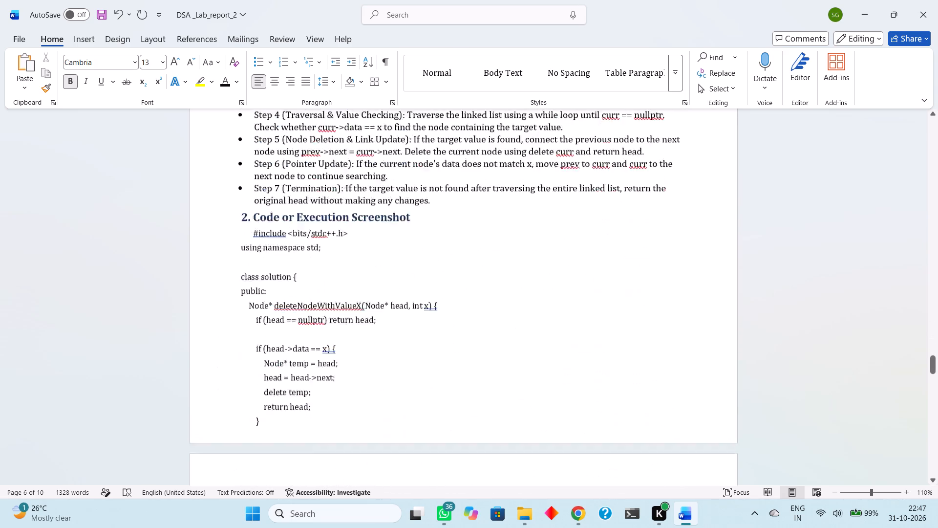
scroll(605, 339, down, 2)
scroll(605, 339, up, 4)
scroll(605, 339, down, 2)
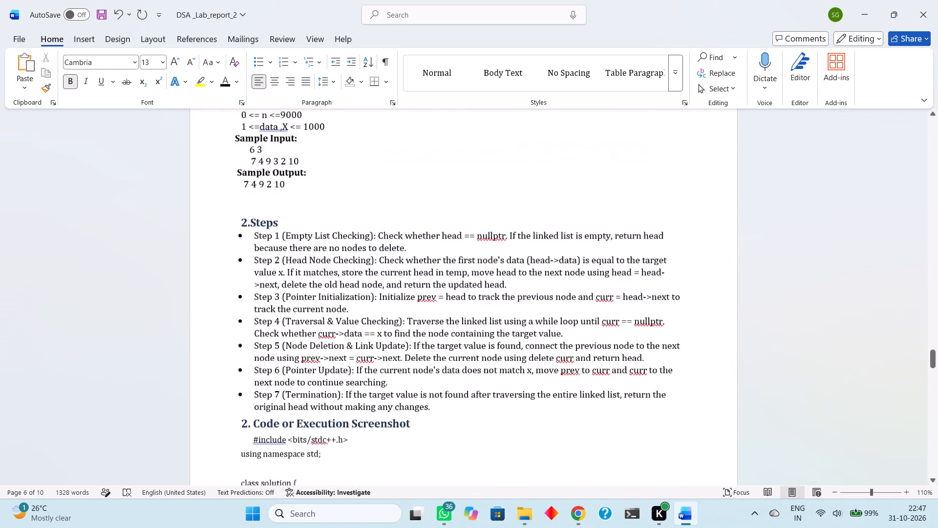
scroll(605, 339, down, 5)
scroll(605, 339, up, 6)
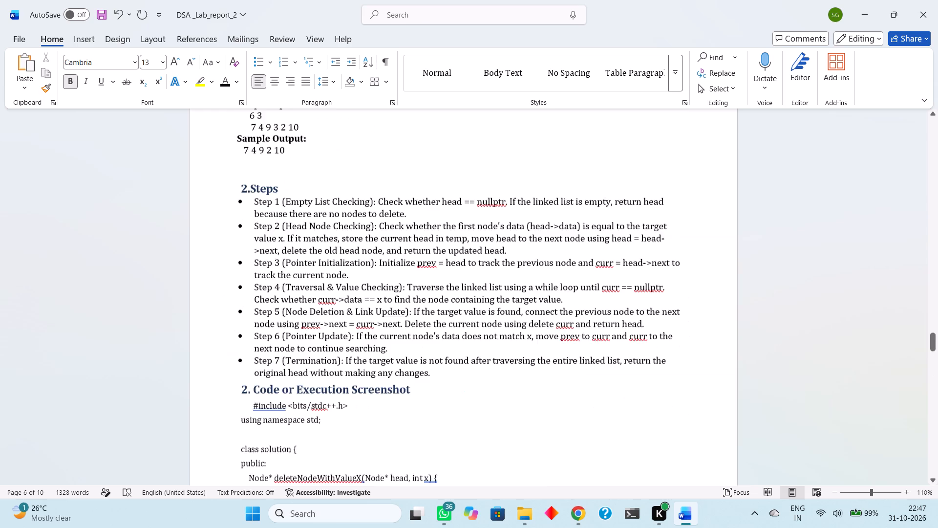
scroll(605, 339, up, 10)
scroll(605, 339, down, 3)
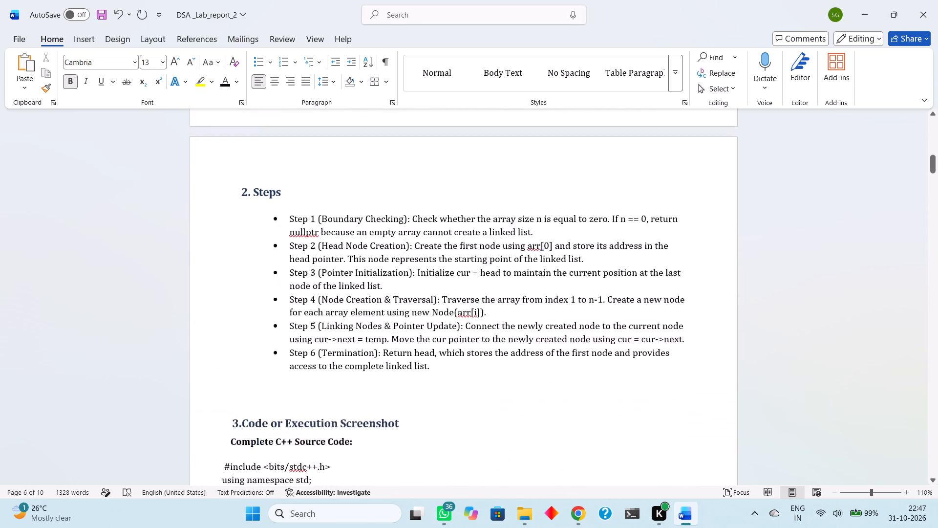
scroll(605, 339, down, 5)
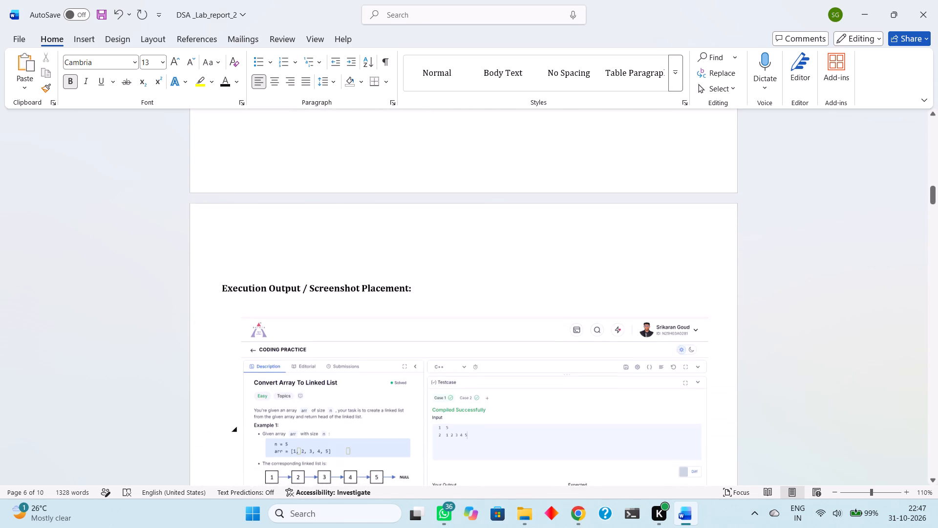
scroll(605, 339, down, 2)
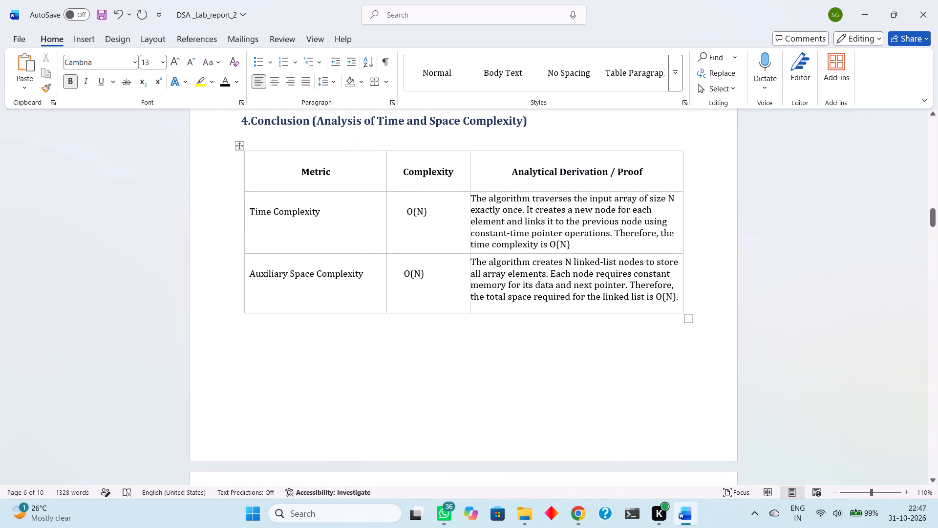
Save the lab report document.
key(ctrl+s)
Save a PDF copy of the report as DSA _Lab_report_2 in the 2ND YEAR TERM2 folder on drive D.
click(22, 43)
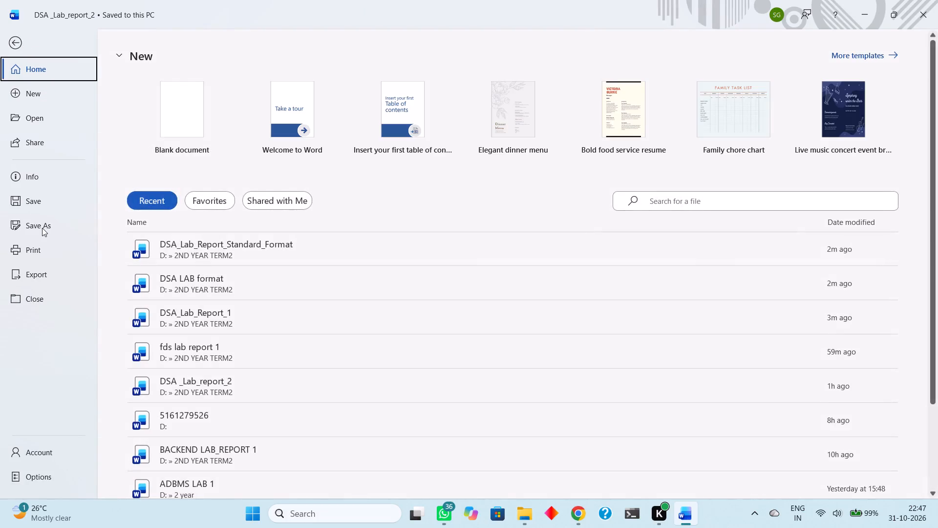
click(42, 228)
double_click(156, 230)
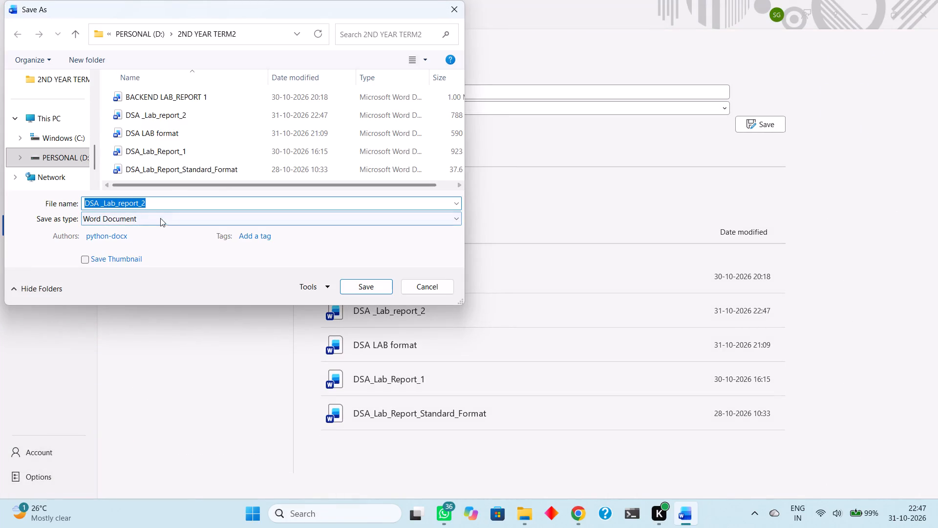
click(160, 219)
click(102, 292)
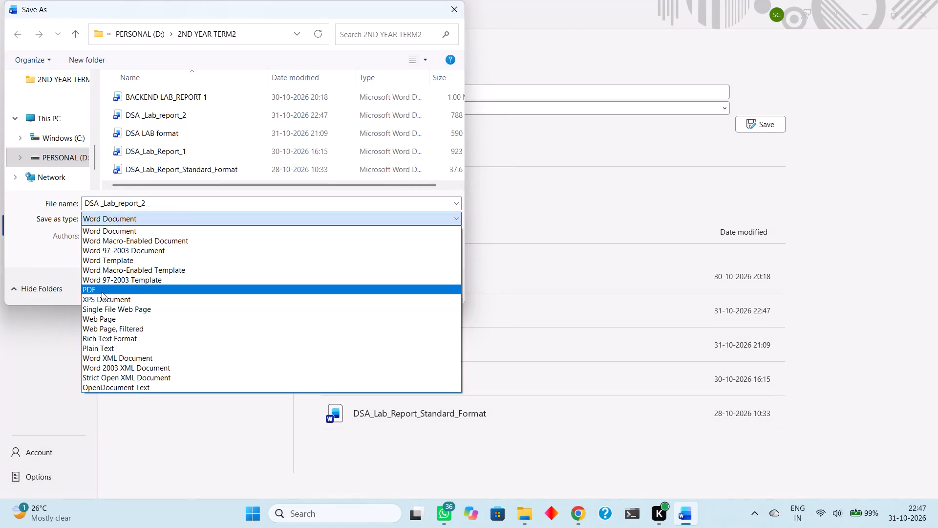
click(378, 316)
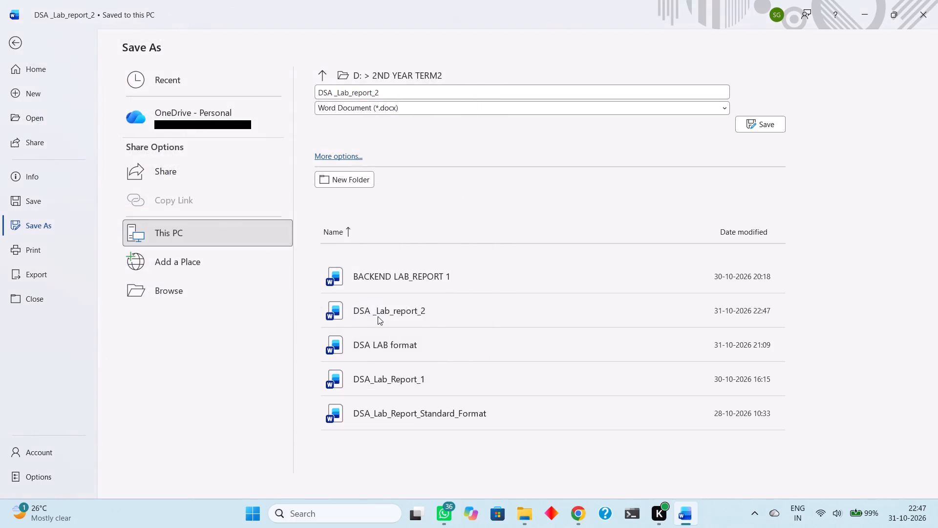
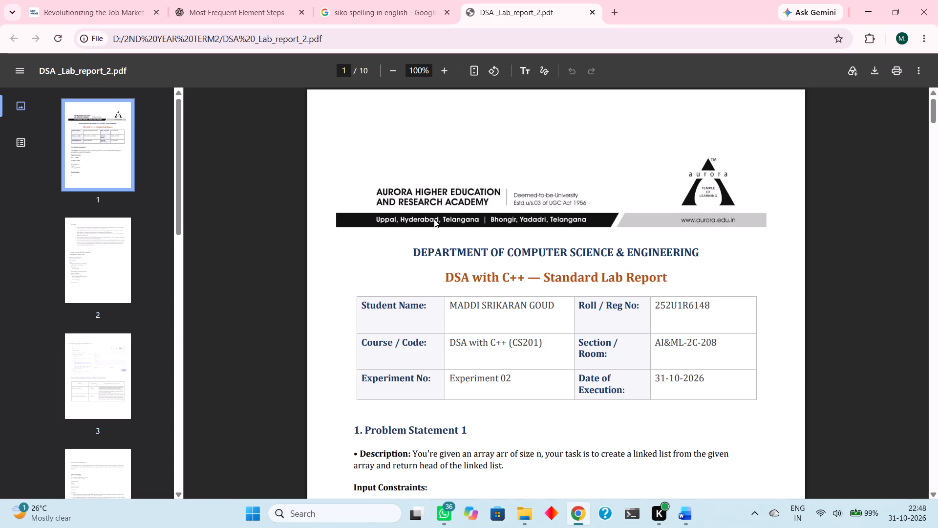
Review the saved report PDF through its last page and back to the title page.
scroll(434, 219, down, 3)
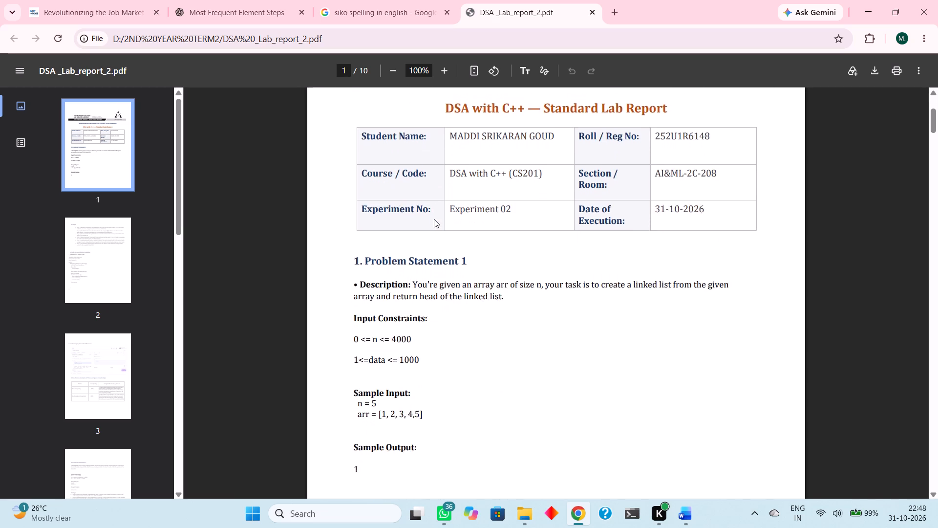
scroll(434, 219, down, 17)
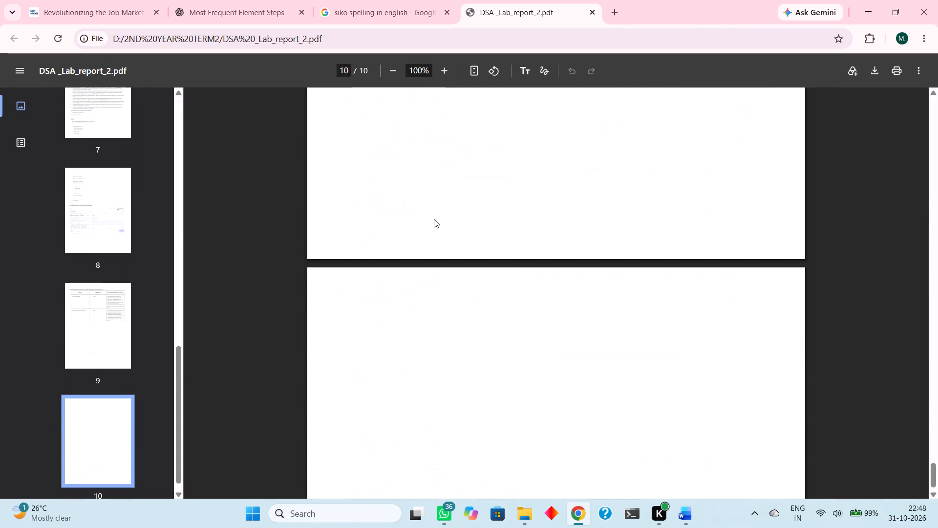
scroll(434, 219, down, 3)
scroll(434, 219, up, 8)
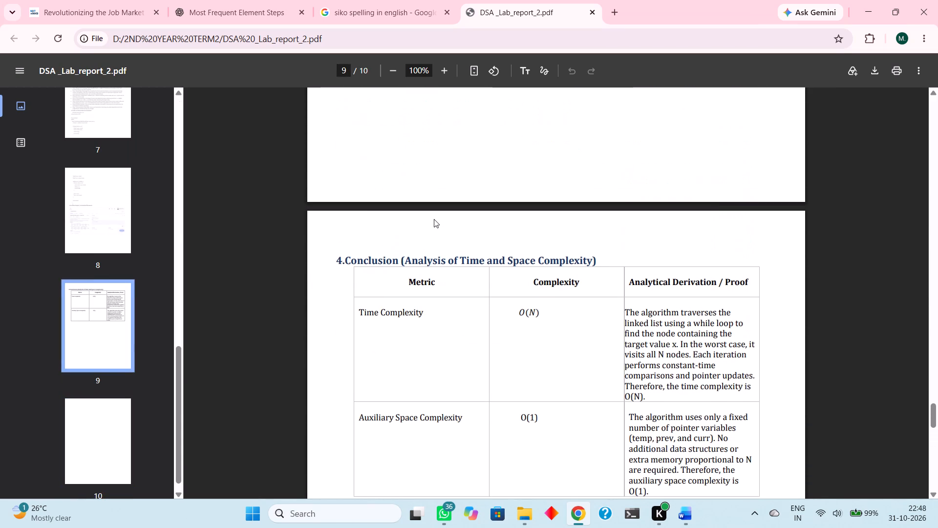
scroll(434, 219, up, 2)
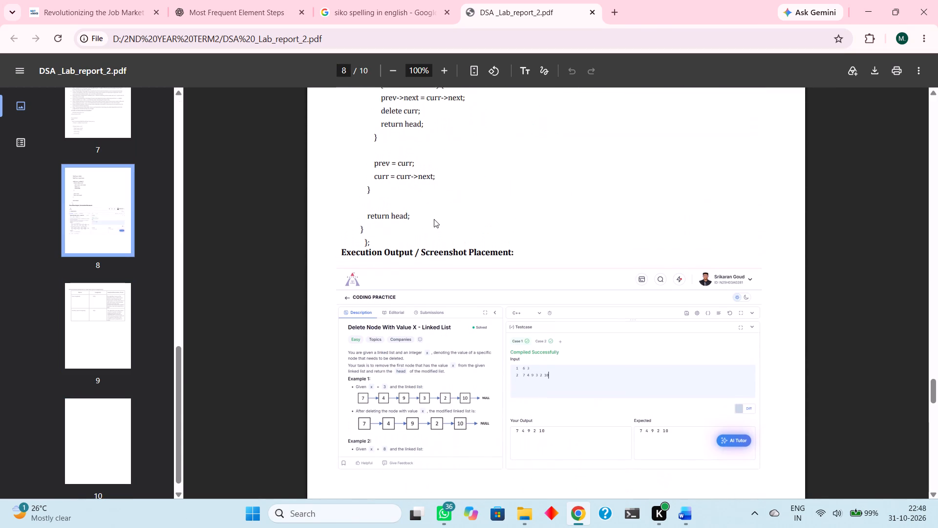
scroll(434, 219, up, 4)
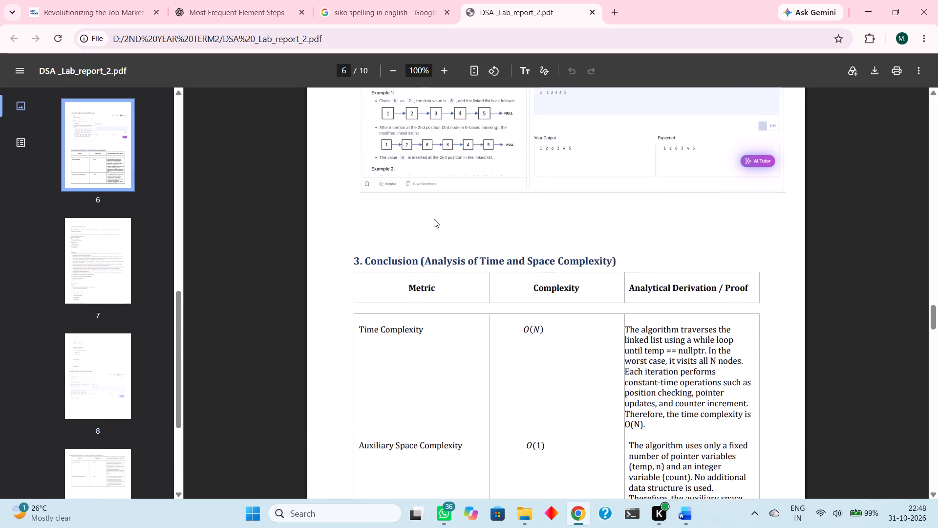
scroll(434, 219, up, 2)
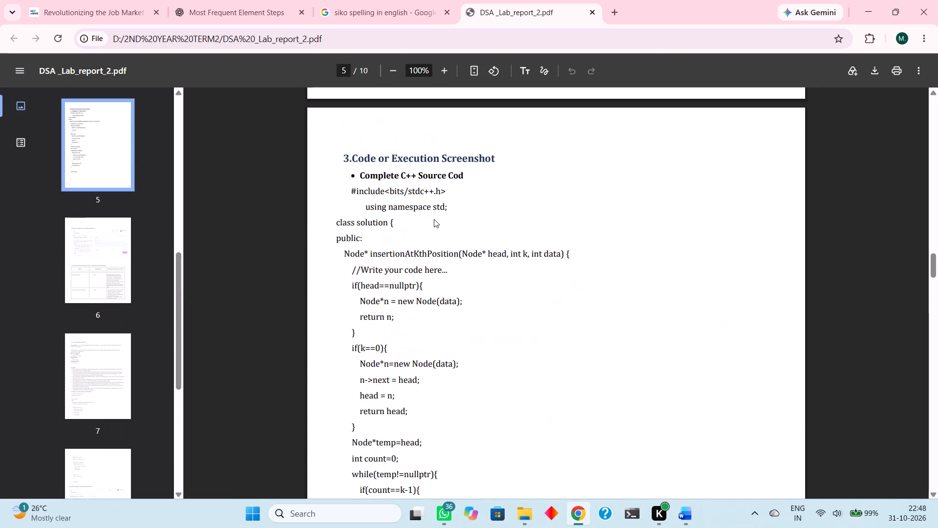
scroll(434, 219, up, 4)
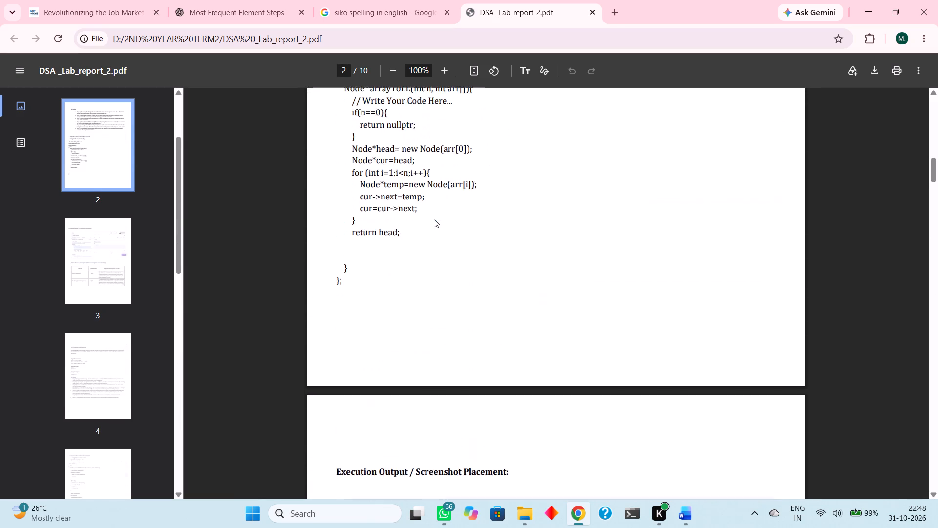
scroll(434, 219, up, 3)
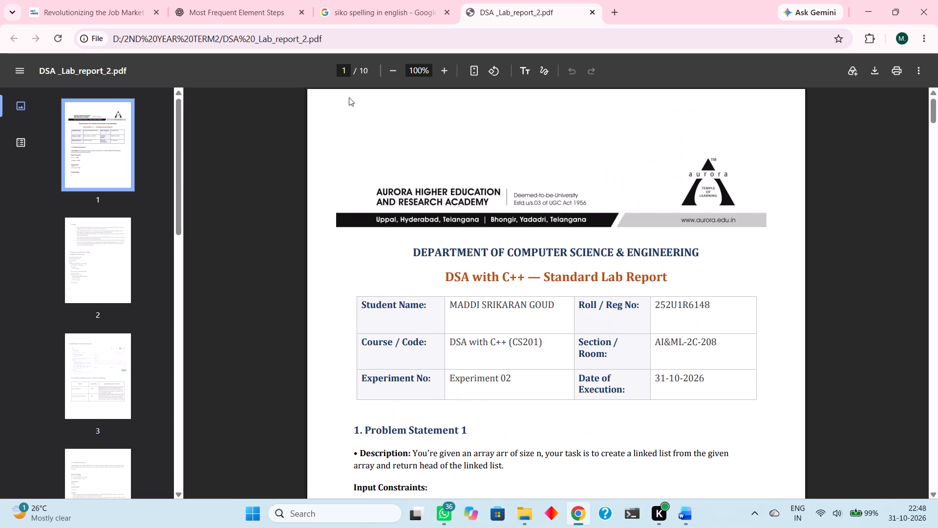
Open a new browser tab and close the report PDF, spelling search and Most Frequent Element Steps tabs.
click(614, 16)
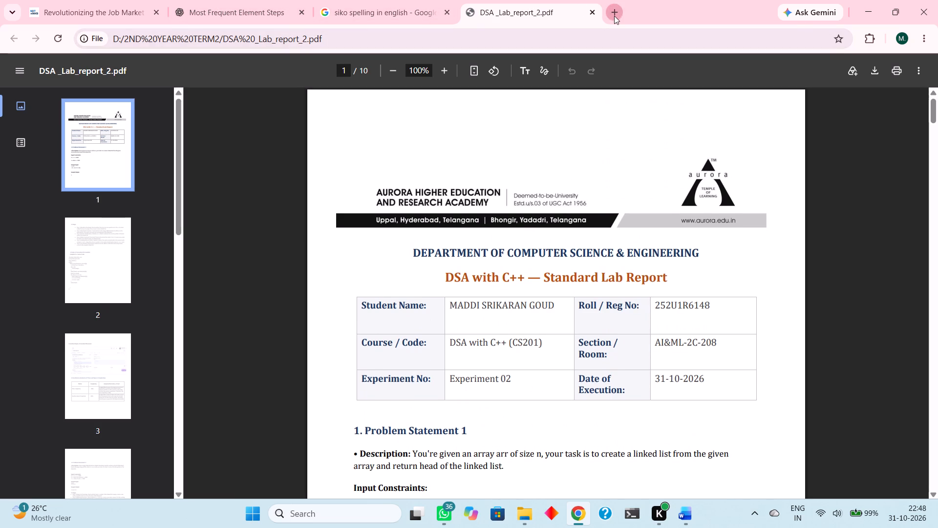
click(519, 520)
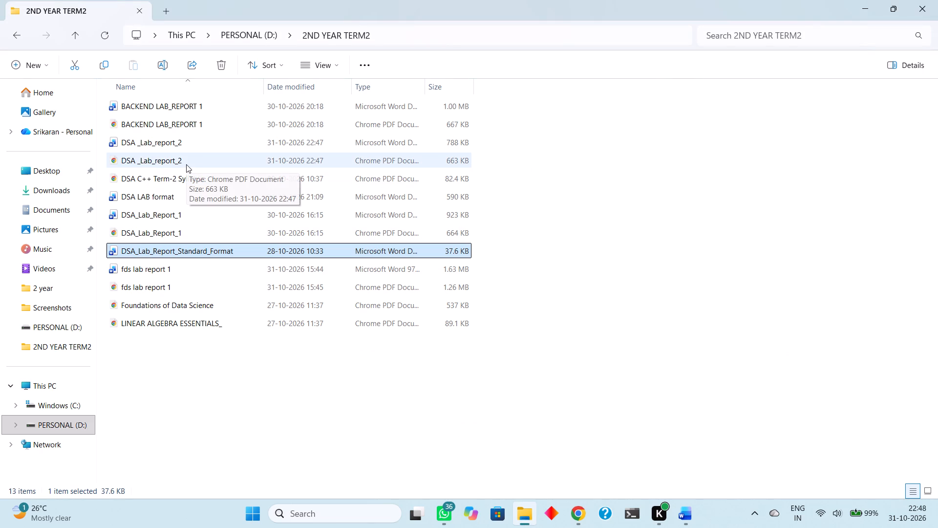
click(575, 510)
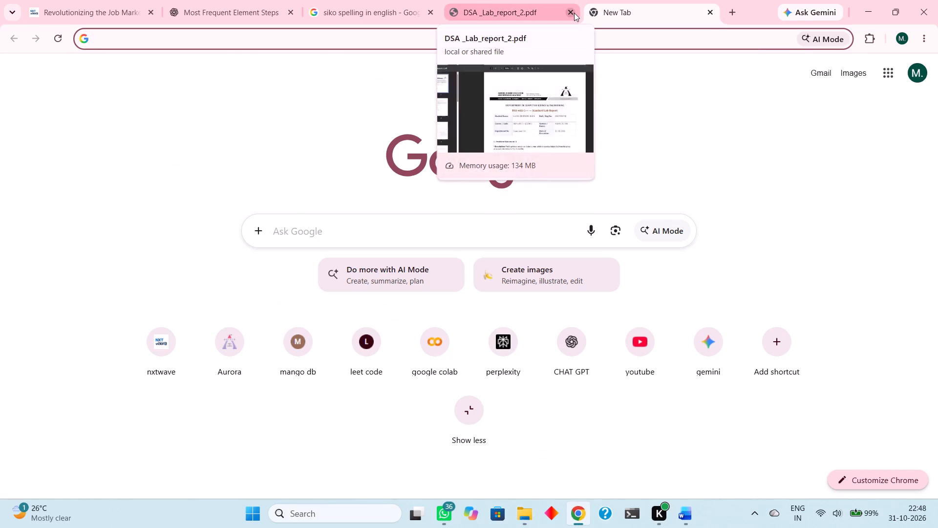
click(574, 13)
click(428, 14)
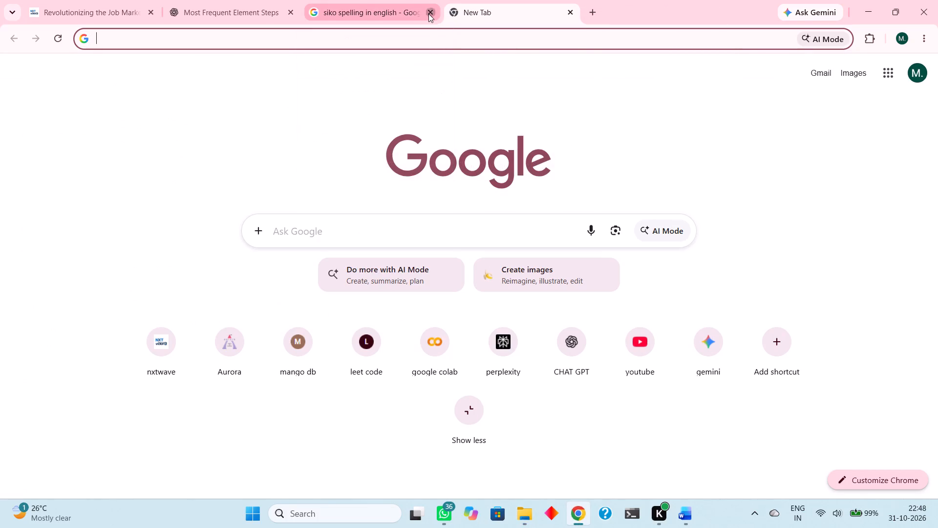
click(292, 11)
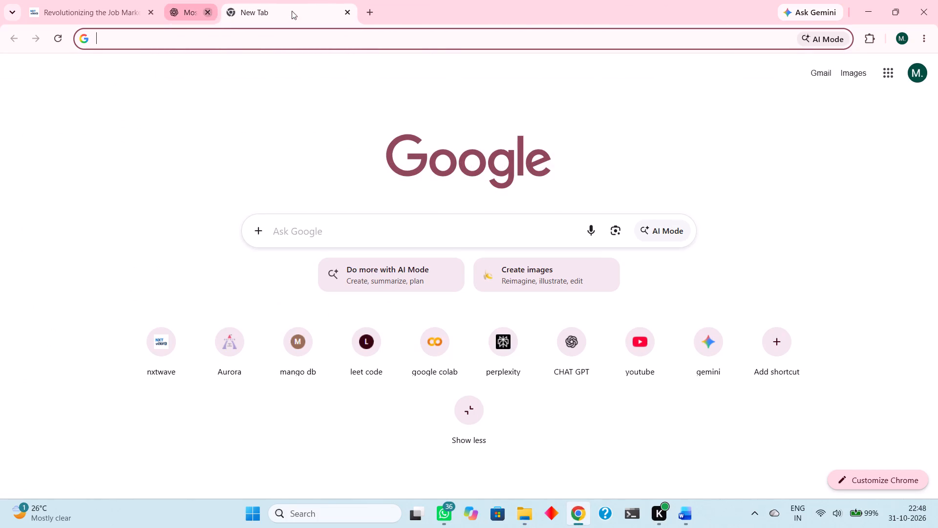
Go to the Aurora University portal's assessments and open the Advanced Data Structures (CS209) course list.
double_click(241, 385)
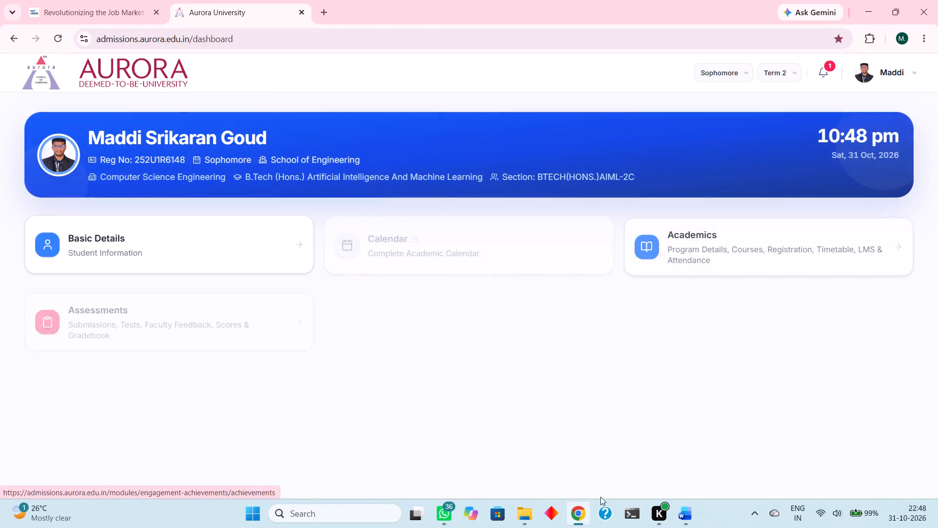
click(255, 317)
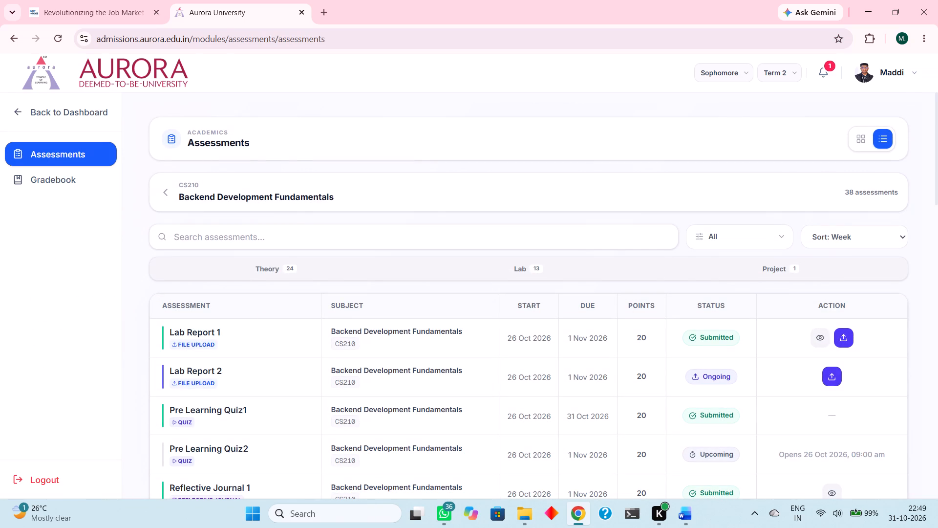
click(168, 191)
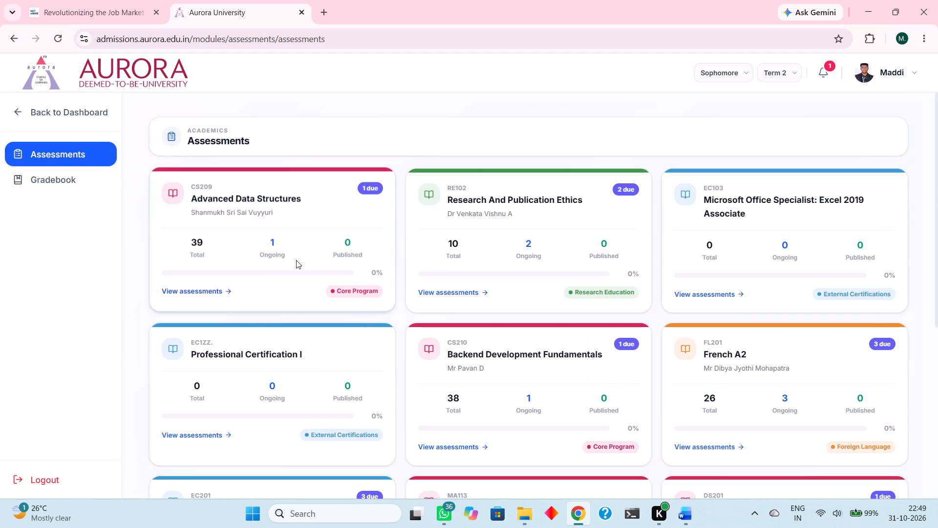
click(296, 260)
Submit the DSA _Lab_report_2 PDF from the 2ND YEAR TERM2 folder for the Lab Report 2 assessment.
scroll(404, 338, down, 1)
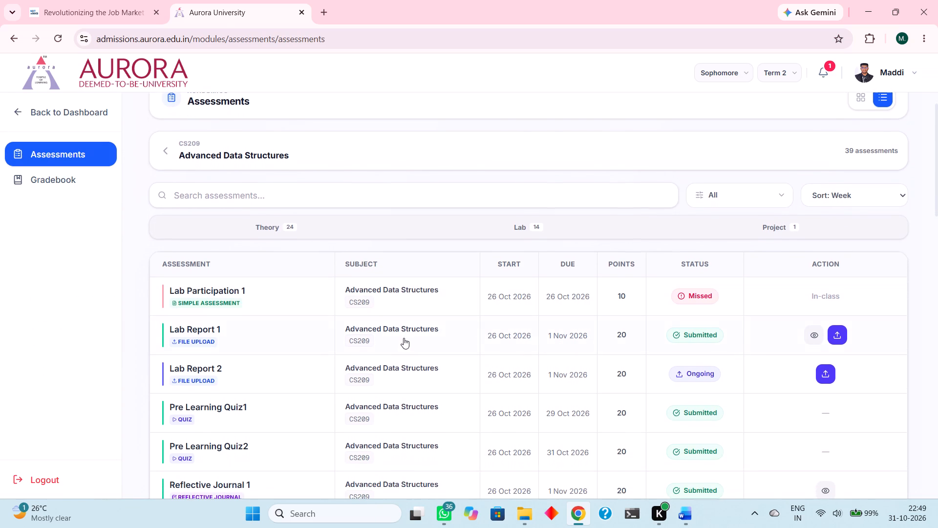
click(836, 370)
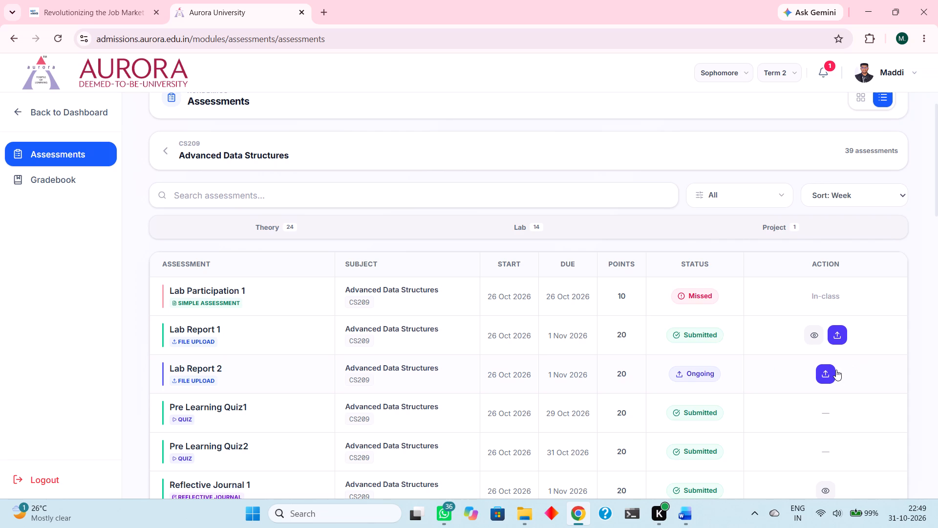
click(826, 370)
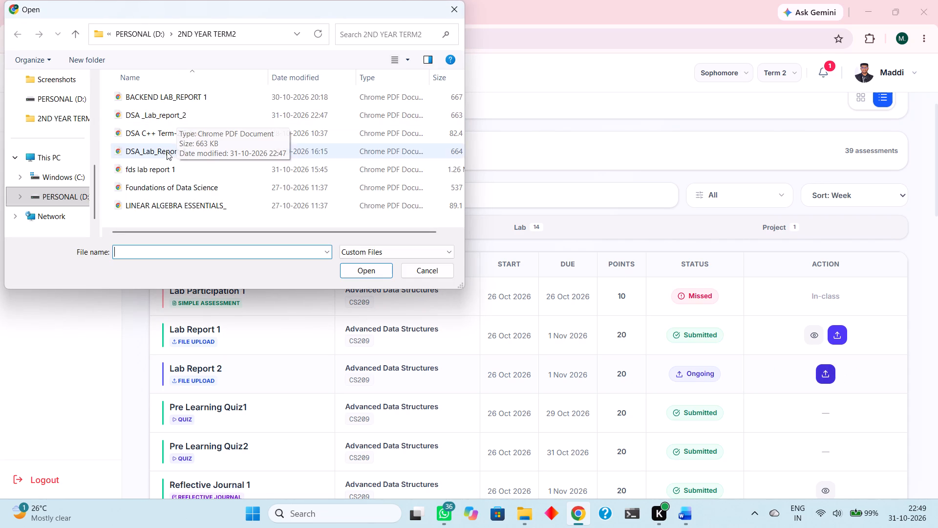
double_click(177, 119)
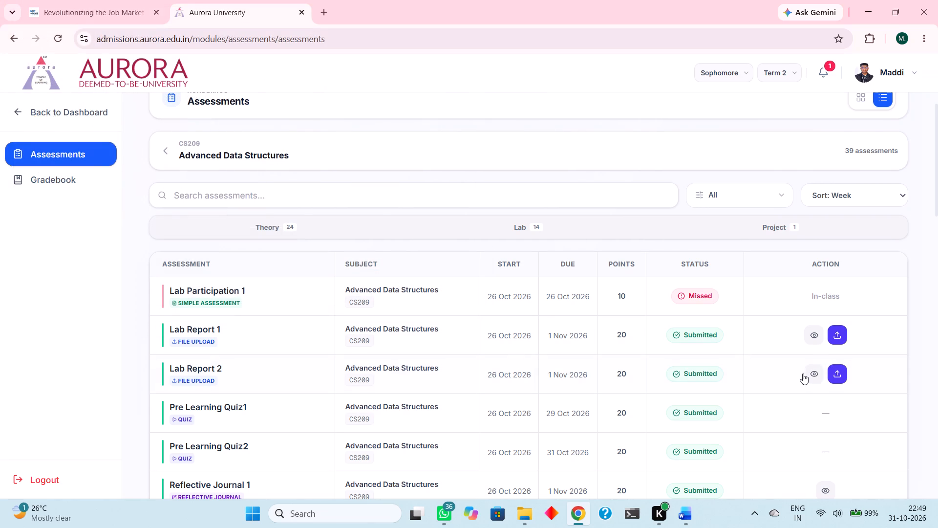
View the submitted Lab Report 2 file and check all its pages, from the title page through the Problem Statement 3 conclusion.
click(810, 374)
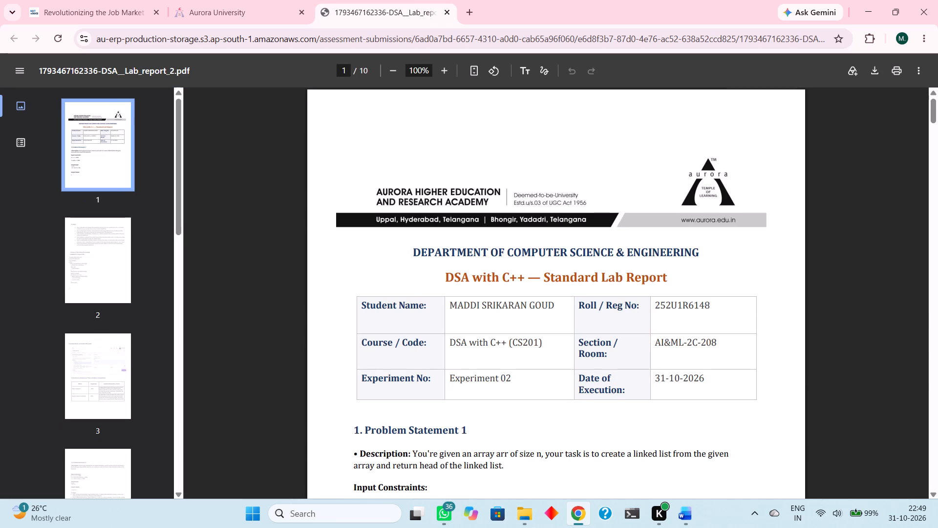
scroll(654, 284, down, 1)
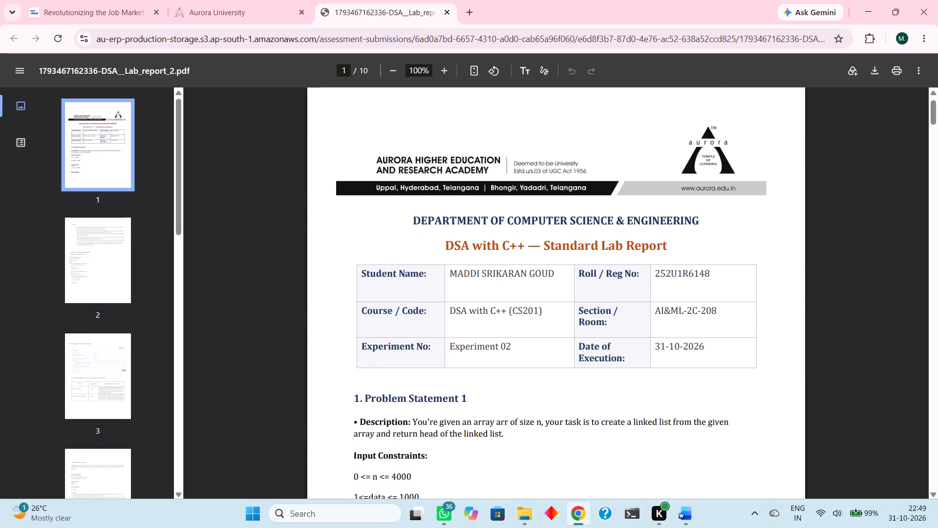
scroll(654, 284, down, 1)
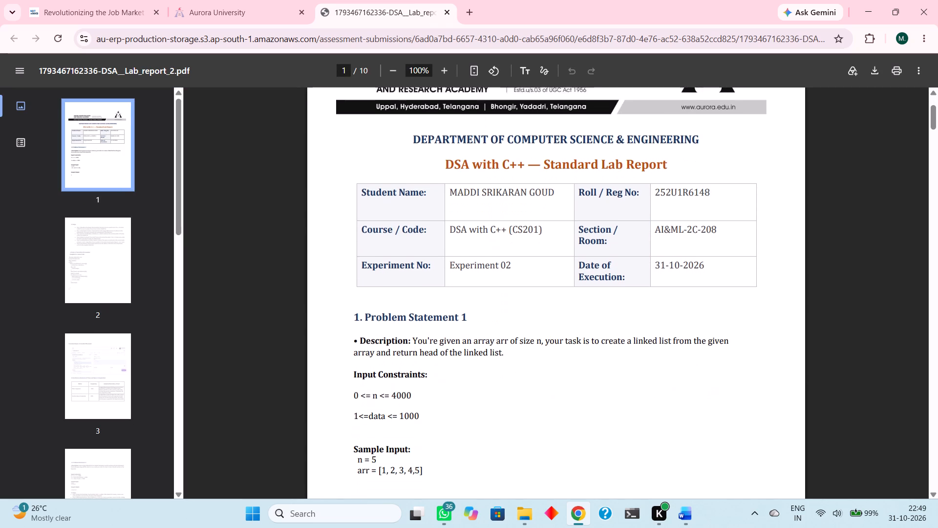
scroll(654, 284, down, 2)
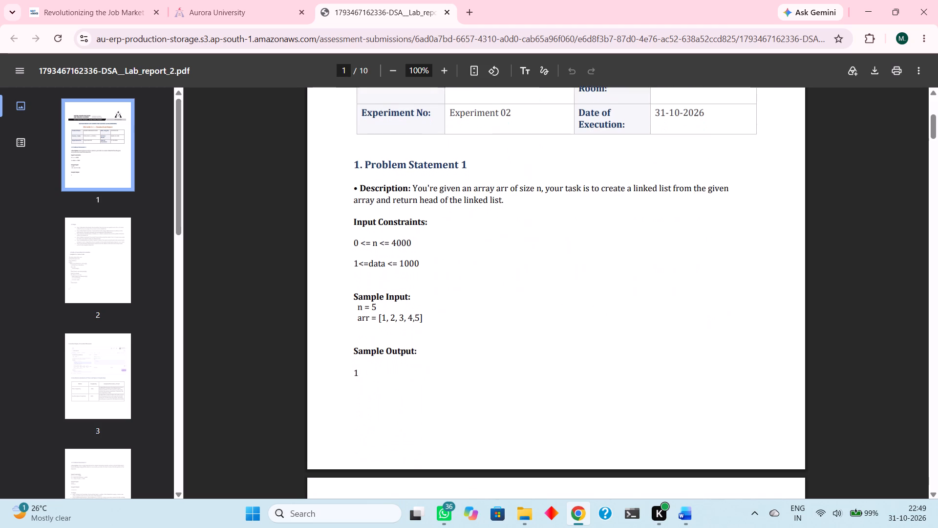
scroll(654, 284, down, 4)
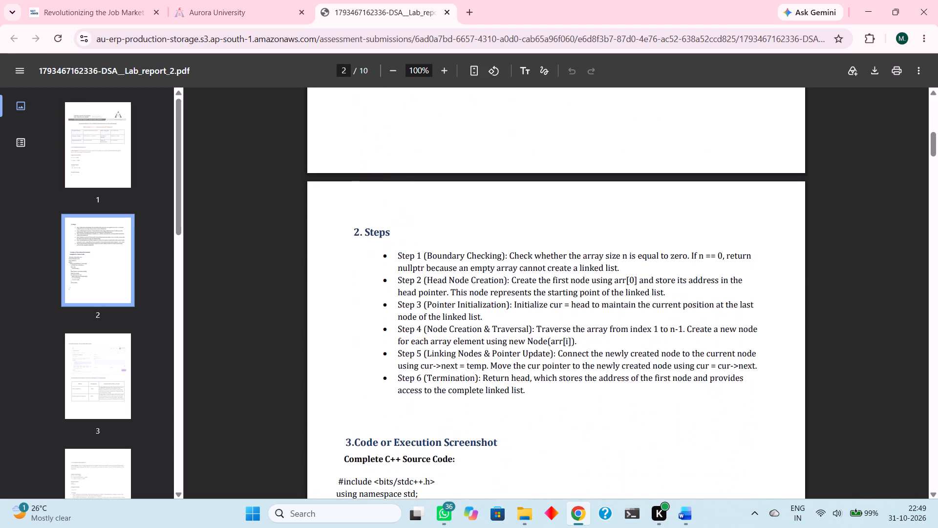
scroll(654, 284, down, 4)
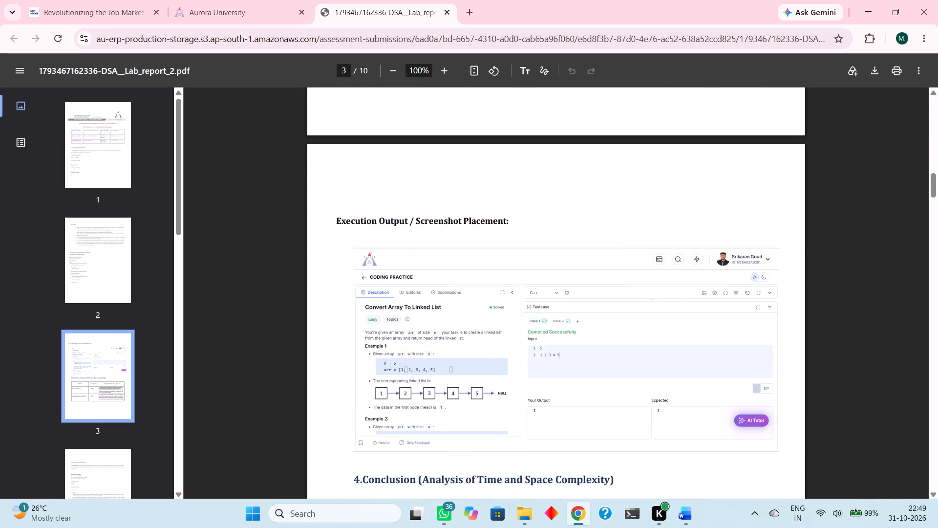
scroll(654, 284, down, 3)
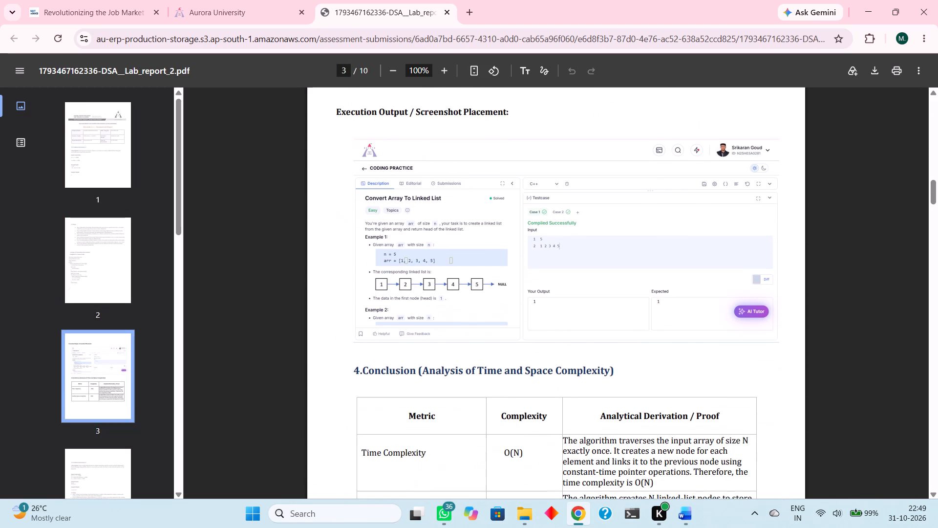
scroll(654, 284, down, 3)
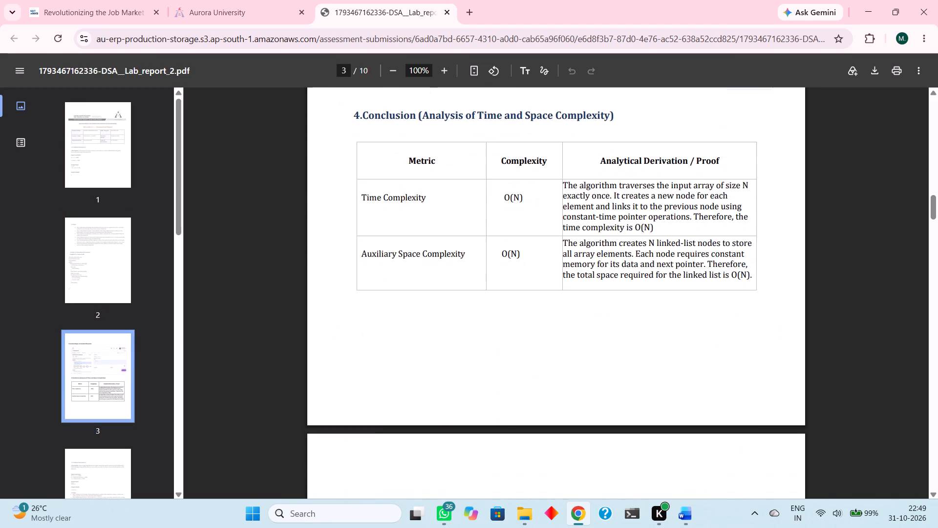
scroll(654, 284, down, 5)
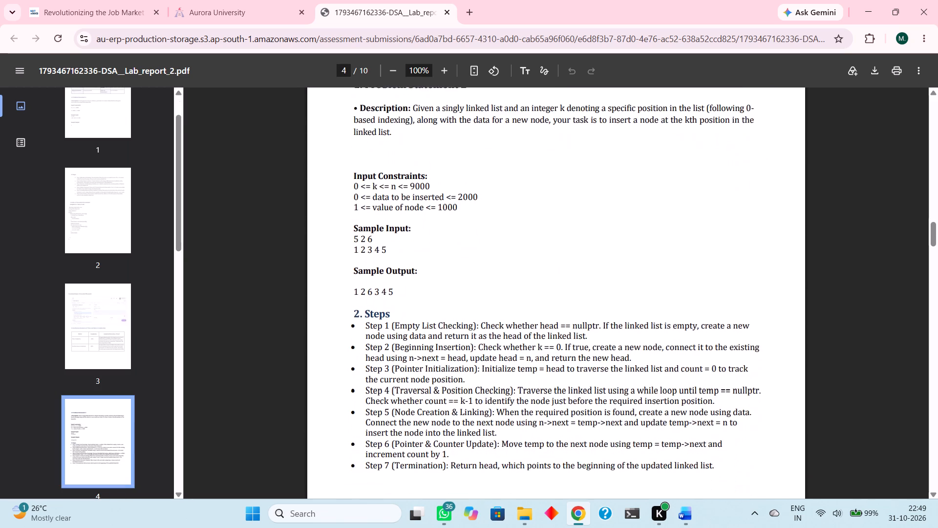
scroll(654, 284, down, 5)
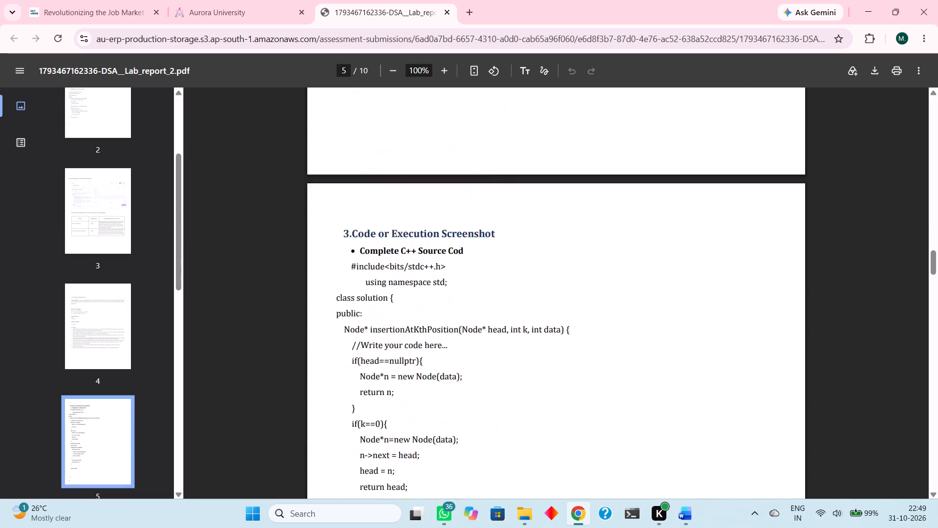
scroll(654, 284, down, 4)
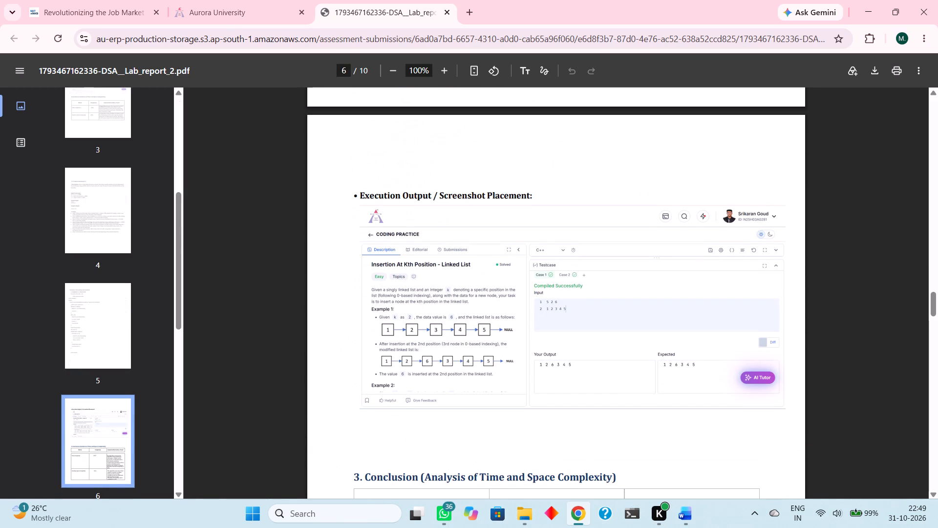
scroll(654, 284, down, 3)
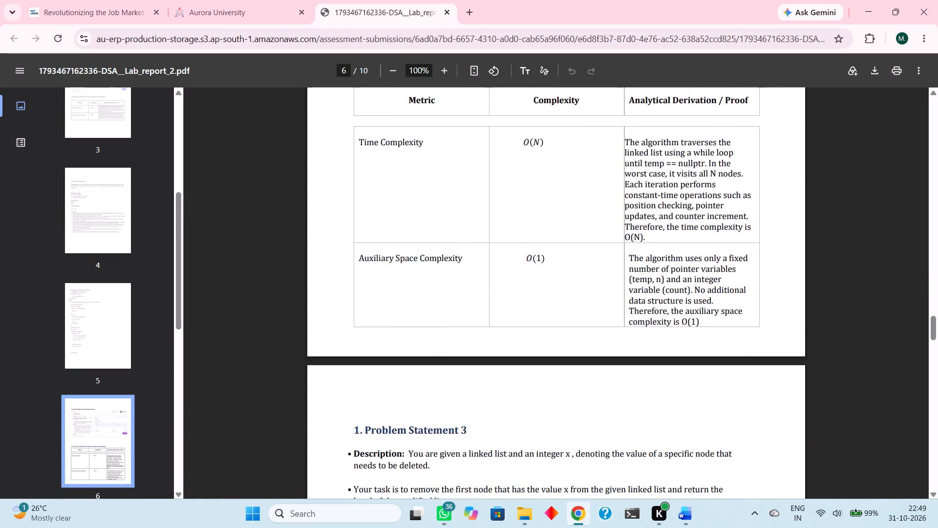
scroll(654, 284, down, 5)
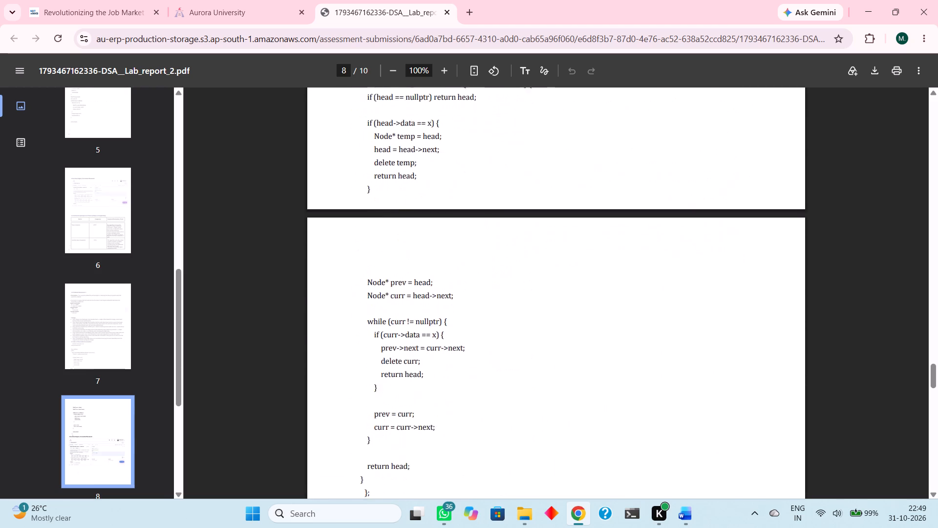
scroll(654, 284, down, 3)
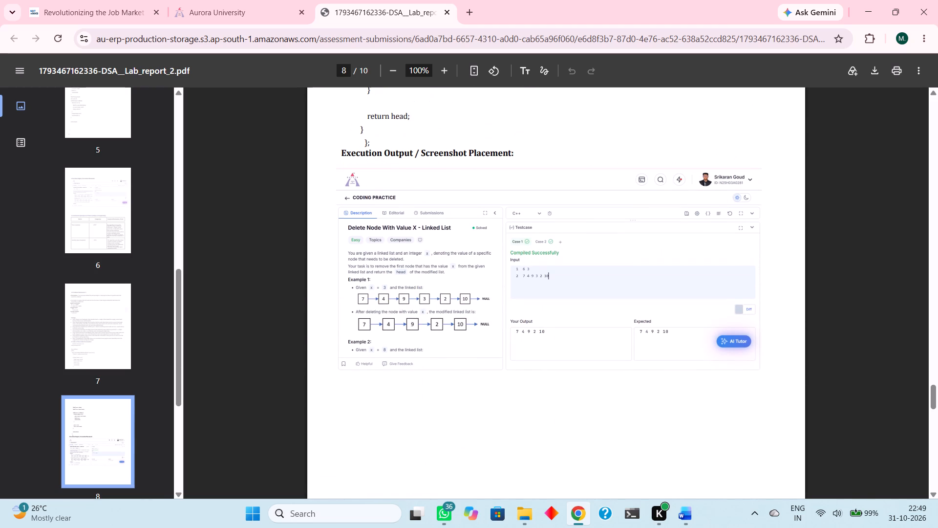
scroll(654, 284, down, 5)
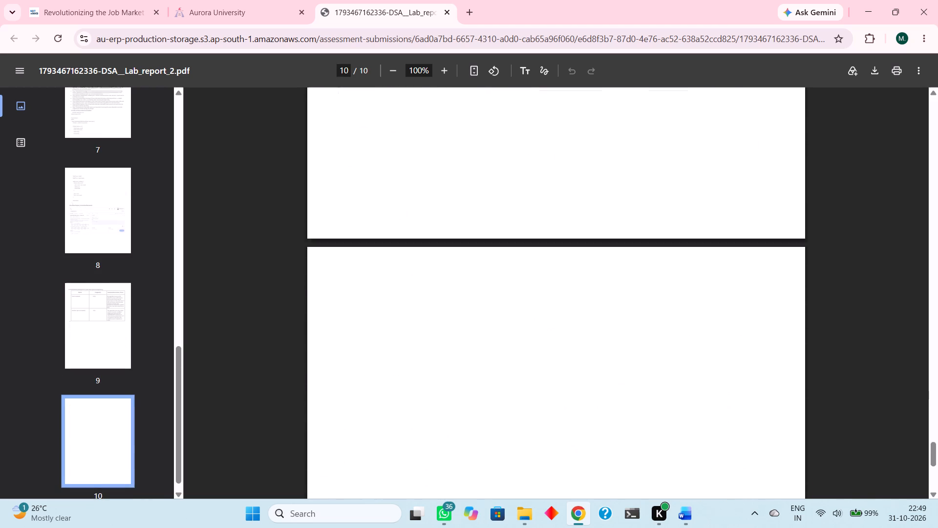
scroll(654, 284, down, 5)
scroll(654, 284, up, 9)
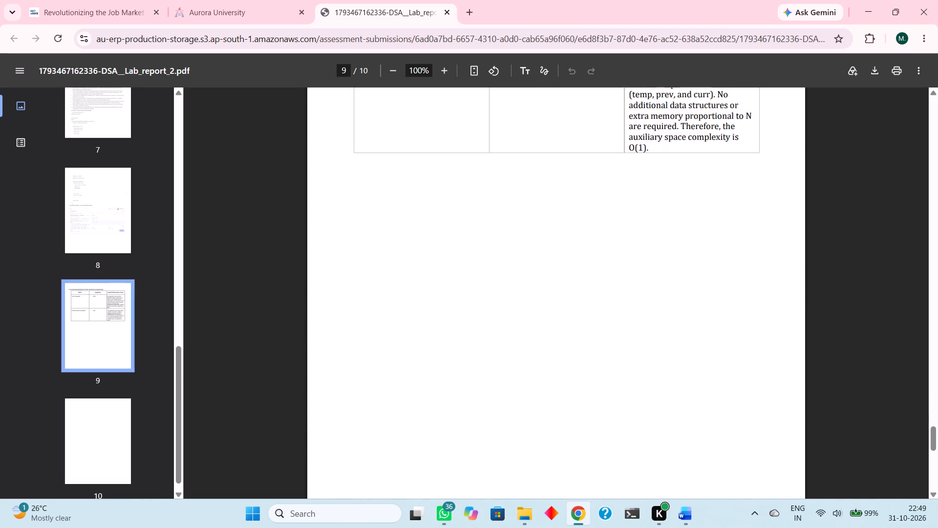
scroll(654, 284, up, 20)
scroll(654, 284, up, 6)
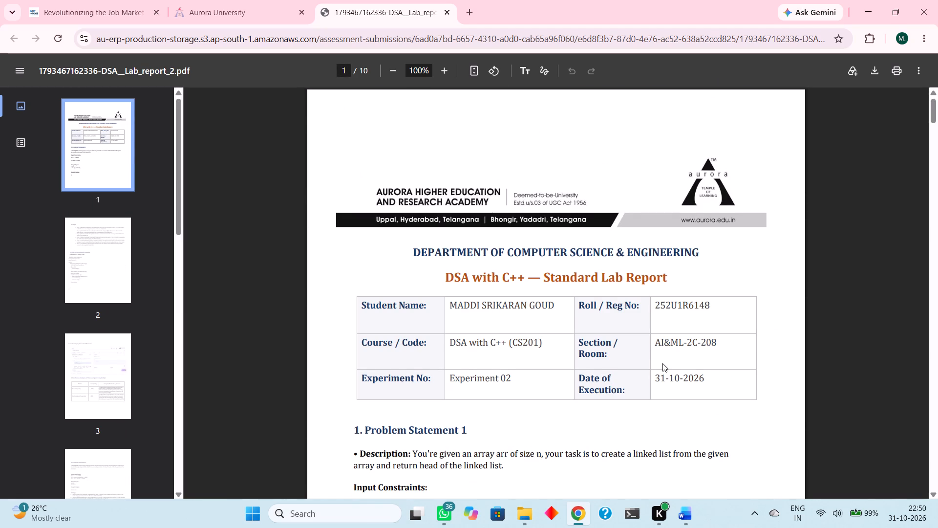
Copy the DSA _Lab_report_2 Word document from the 2ND YEAR TERM2 folder in File Explorer.
click(529, 520)
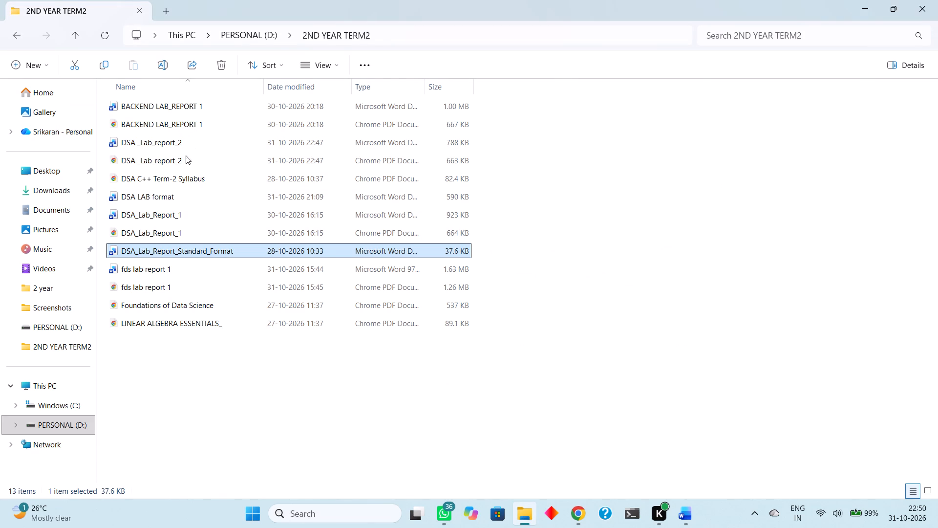
click(193, 142)
key(ctrl+c)
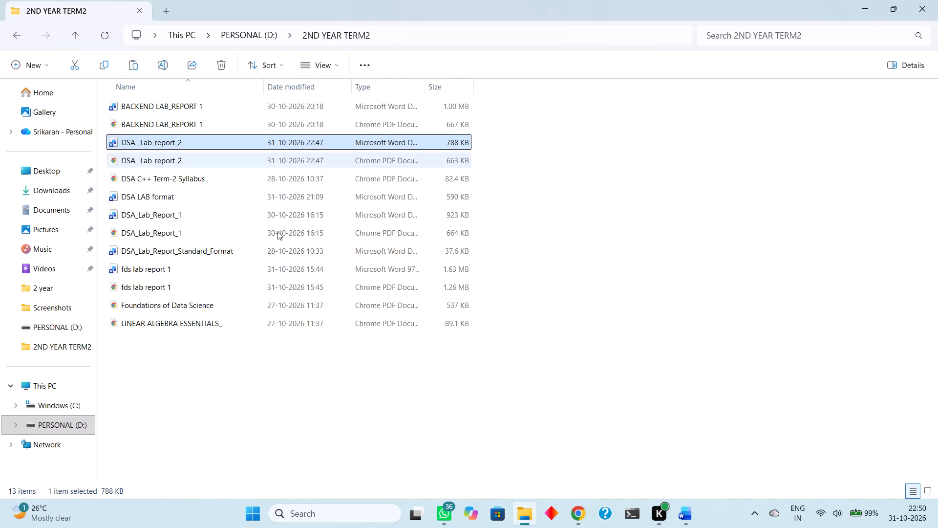
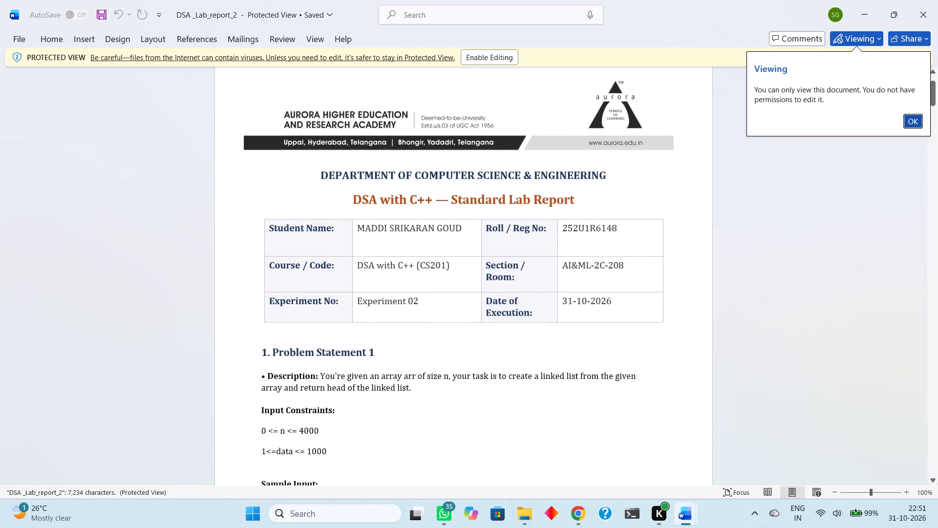
Look through the DSA _Lab_report_2 Word document from the title page to its last page.
scroll(412, 285, down, 7)
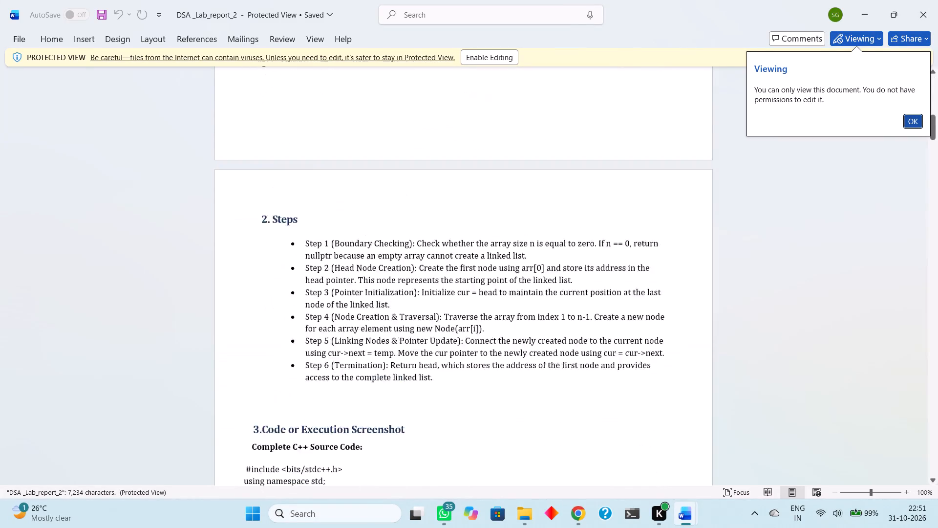
scroll(412, 285, down, 8)
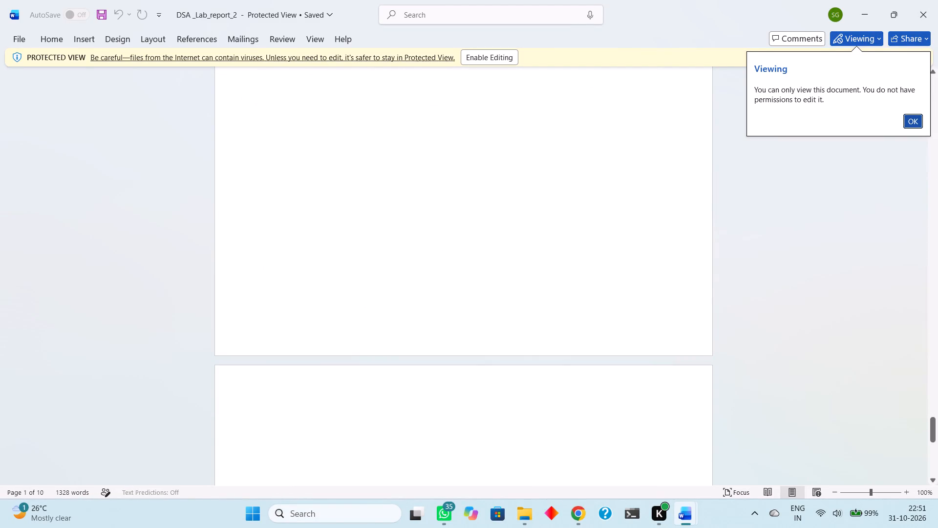
scroll(546, 386, down, 7)
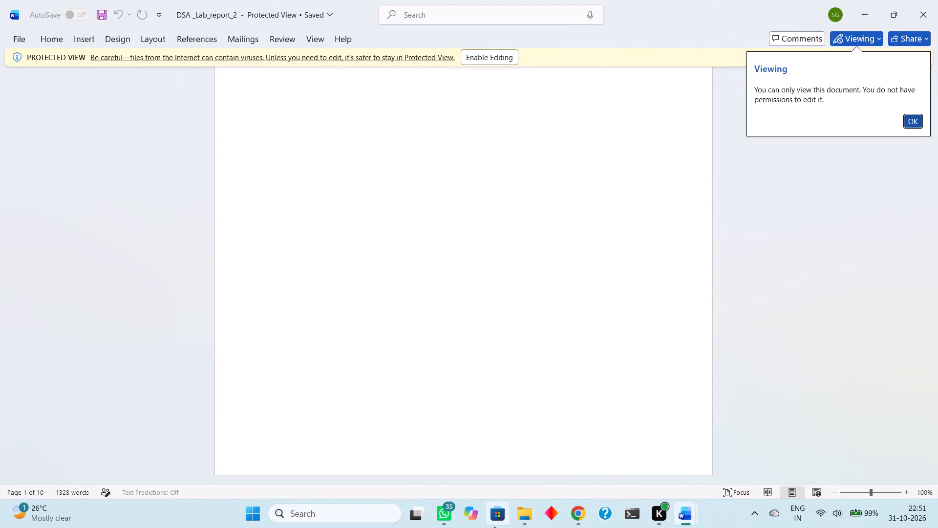
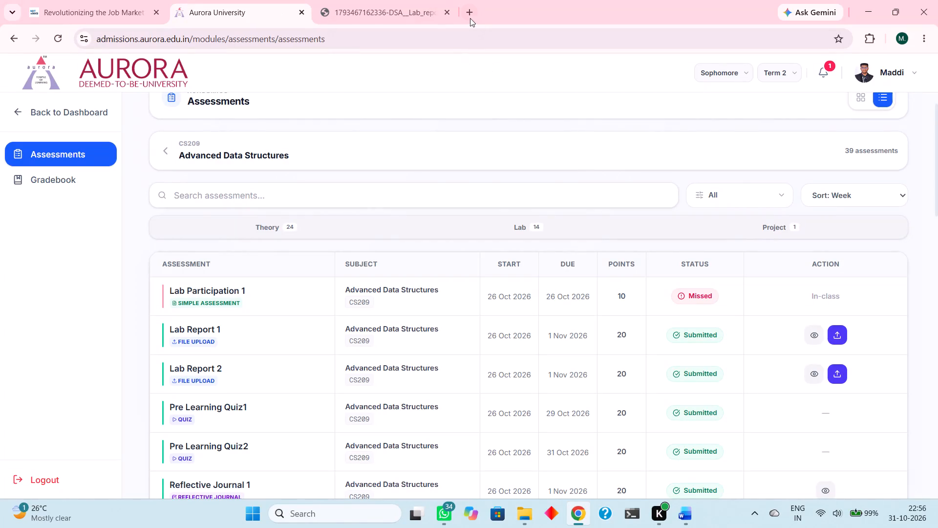
Return to the course overview and open the Foundations of Data Science assessments to check their submission status.
click(168, 144)
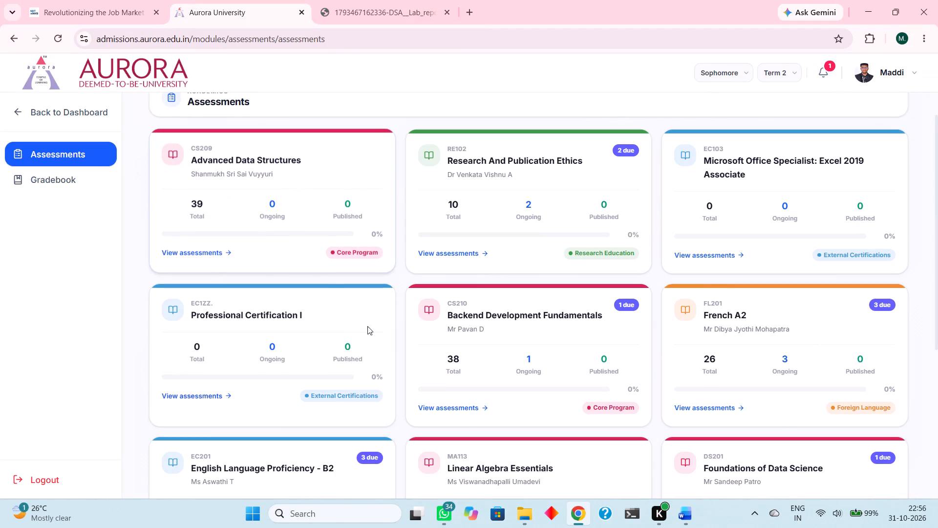
scroll(367, 326, up, 2)
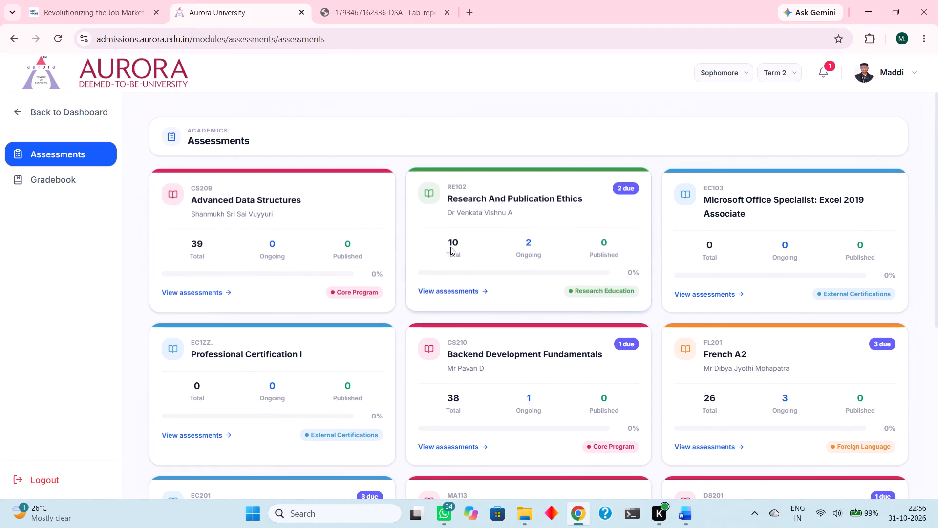
scroll(773, 254, down, 1)
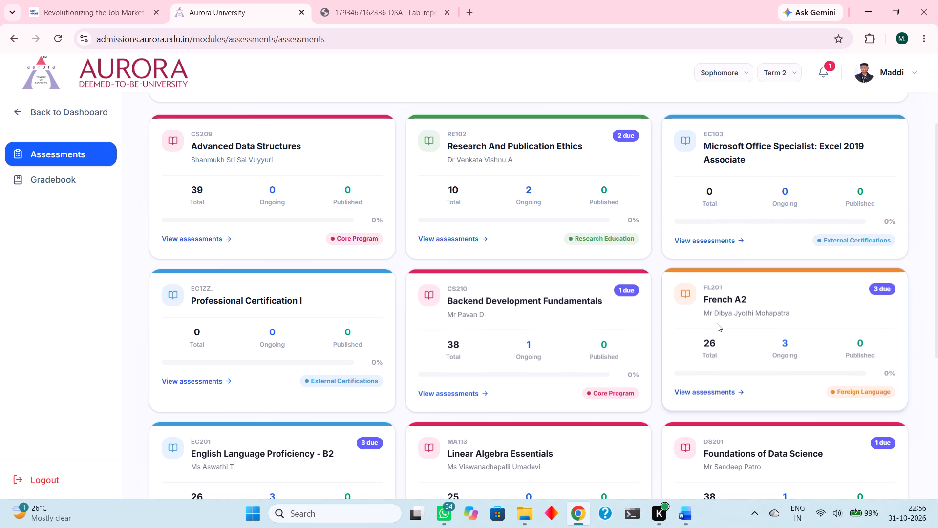
scroll(755, 342, down, 1)
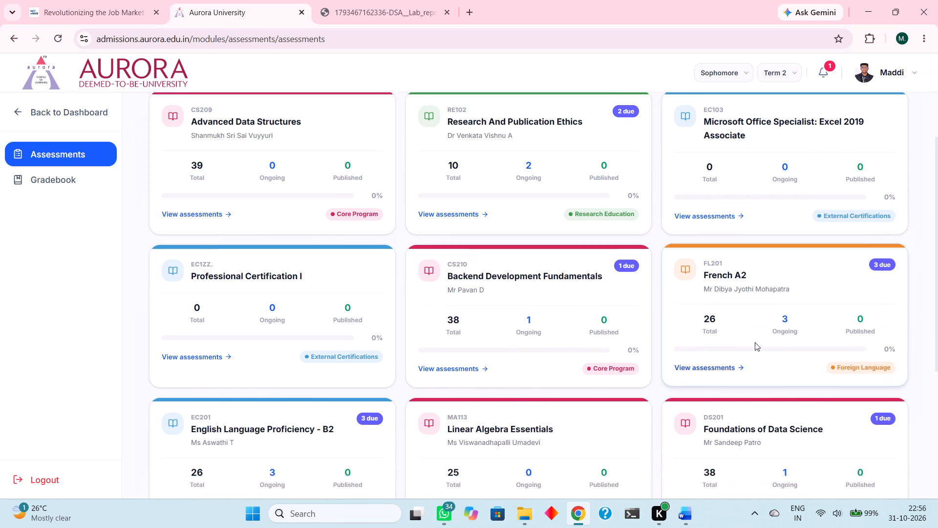
scroll(755, 342, down, 3)
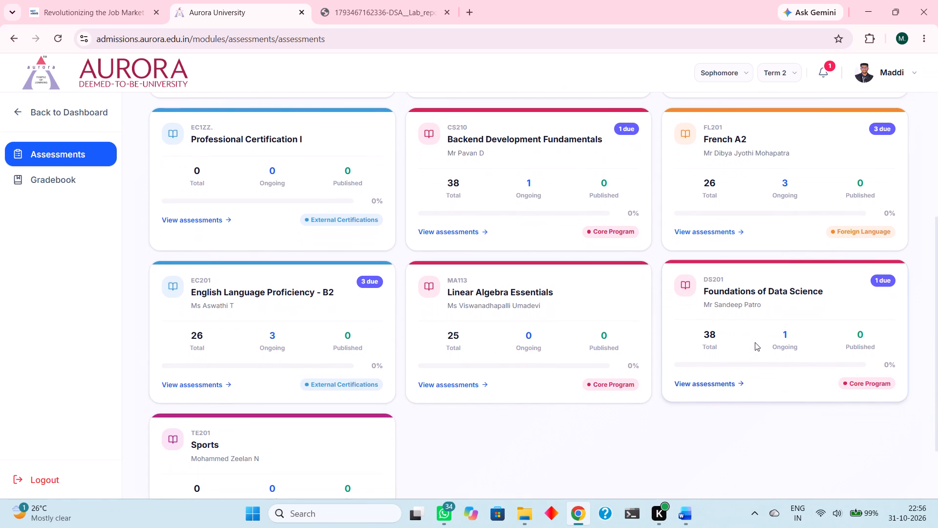
click(755, 342)
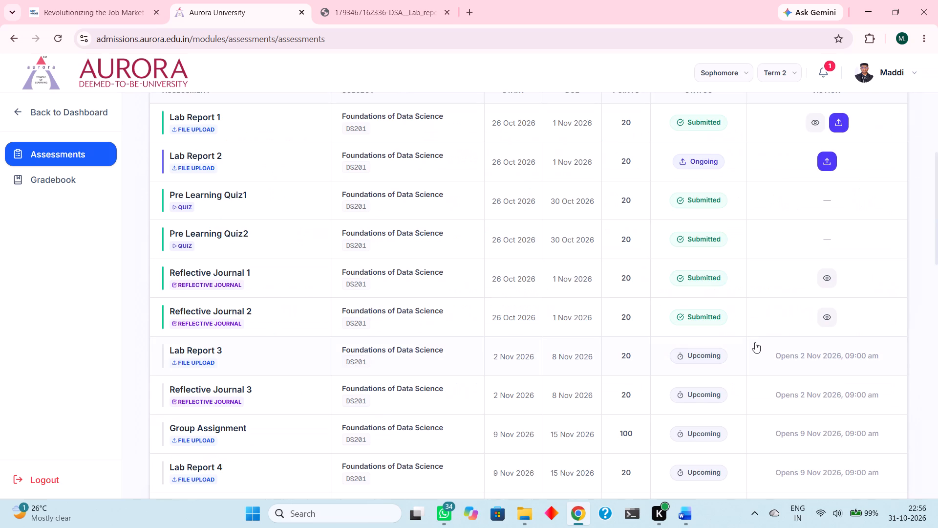
scroll(724, 283, up, 1)
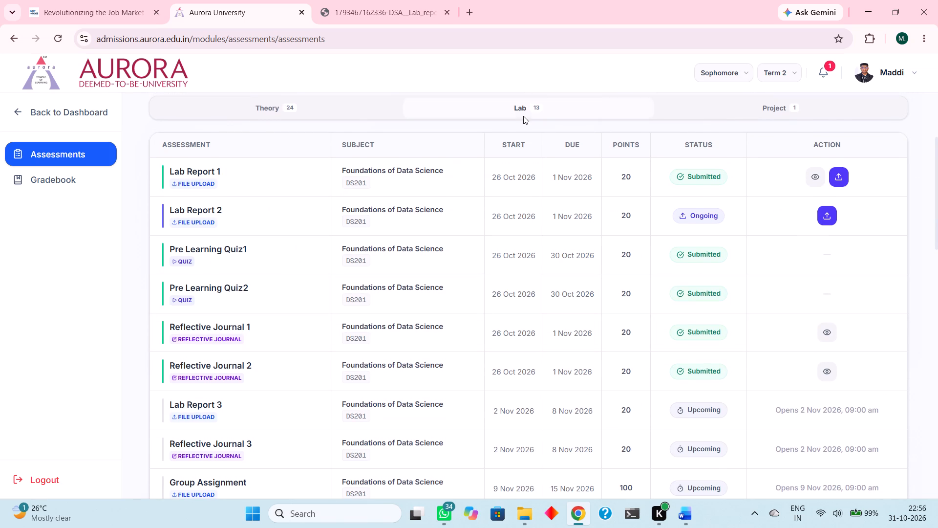
Open the Attendance page in the portal's Academics section to view attendance for each subject.
click(65, 103)
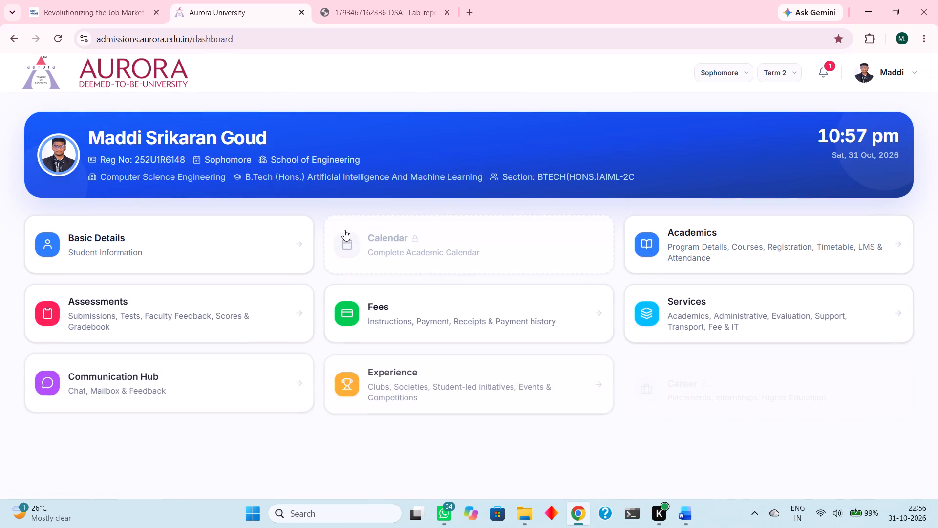
click(718, 243)
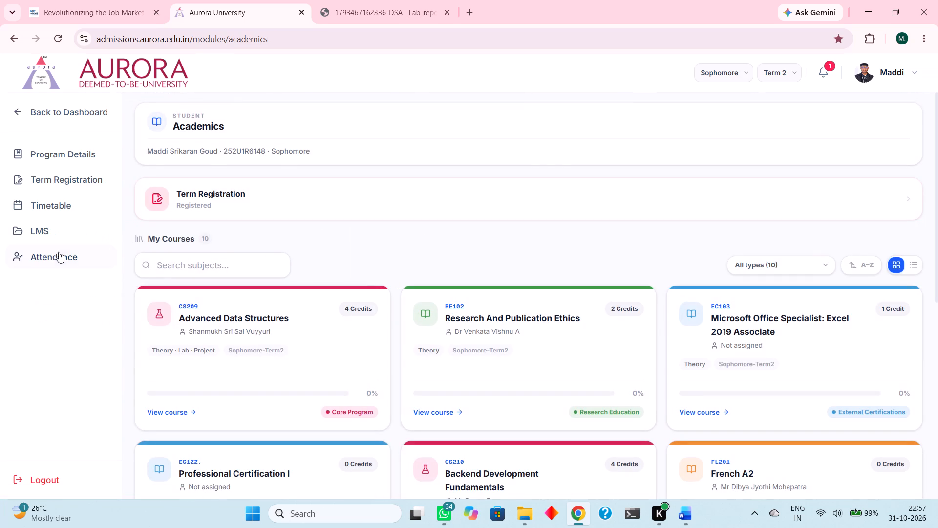
click(56, 252)
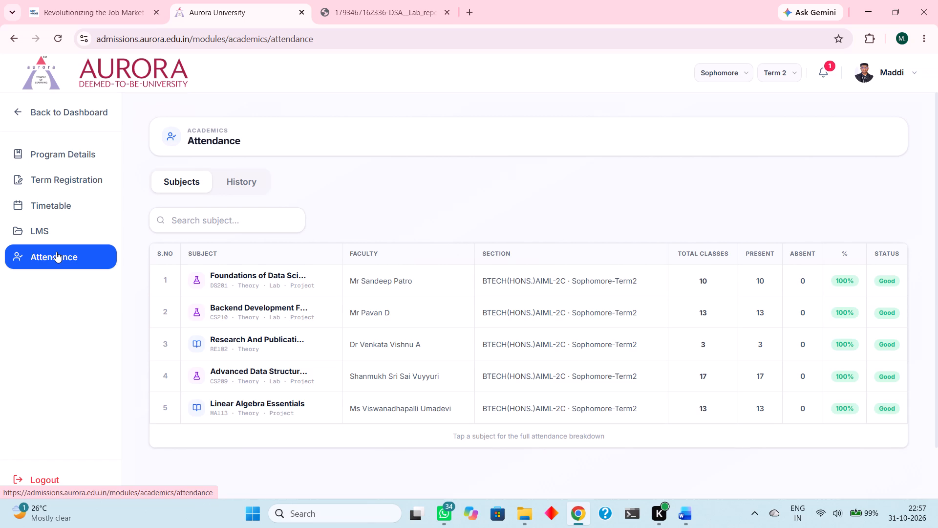
Switch to the coding practice page for the Delete Node With Value X - Linked List problem.
click(99, 0)
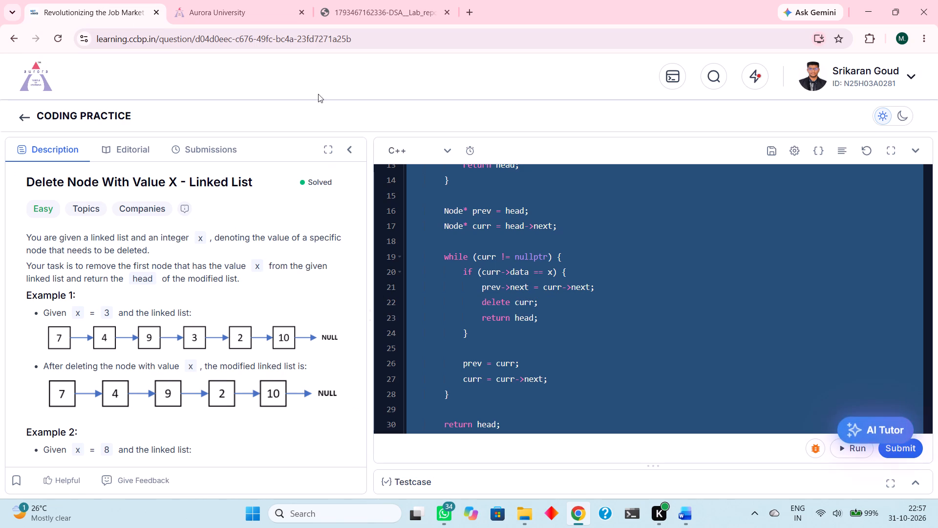
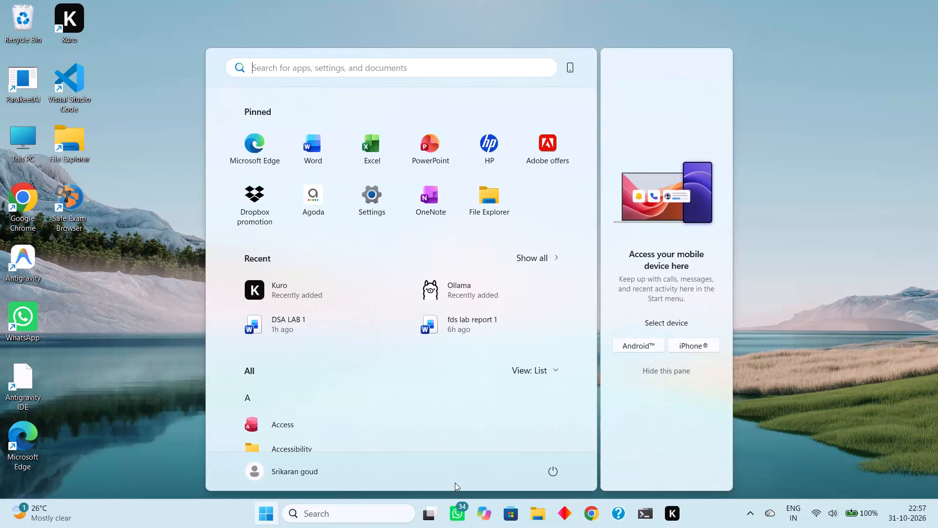
Open the computer's power options.
click(547, 465)
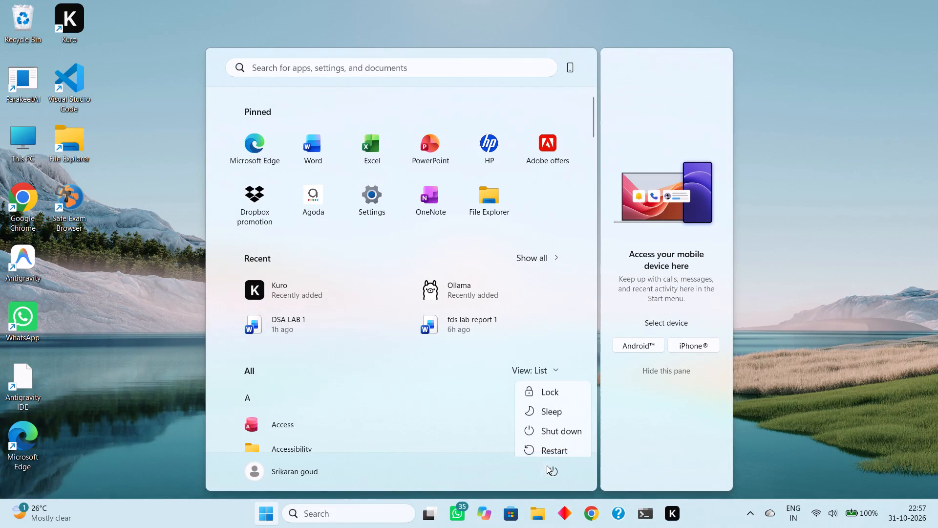